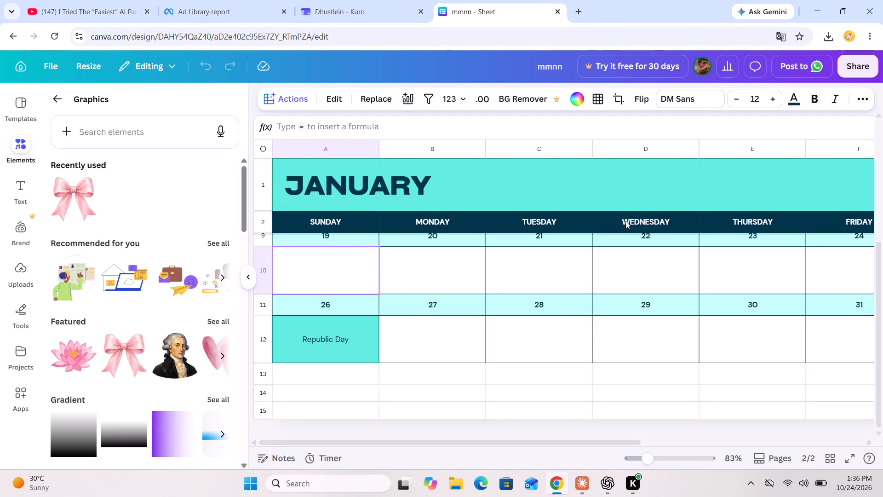
Go back from the January calendar sheet to the Canva Creators page.
{"action": "left_click", "coordinate": [11, 38]}
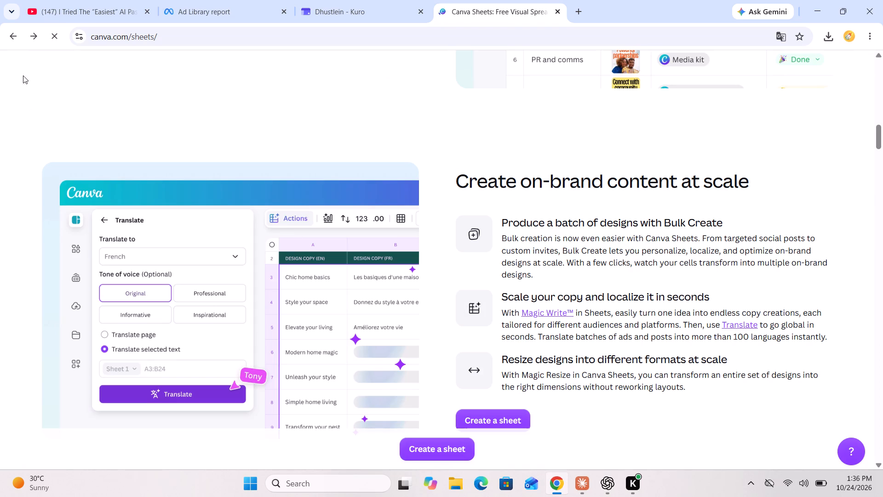
{"action": "left_click", "coordinate": [11, 40]}
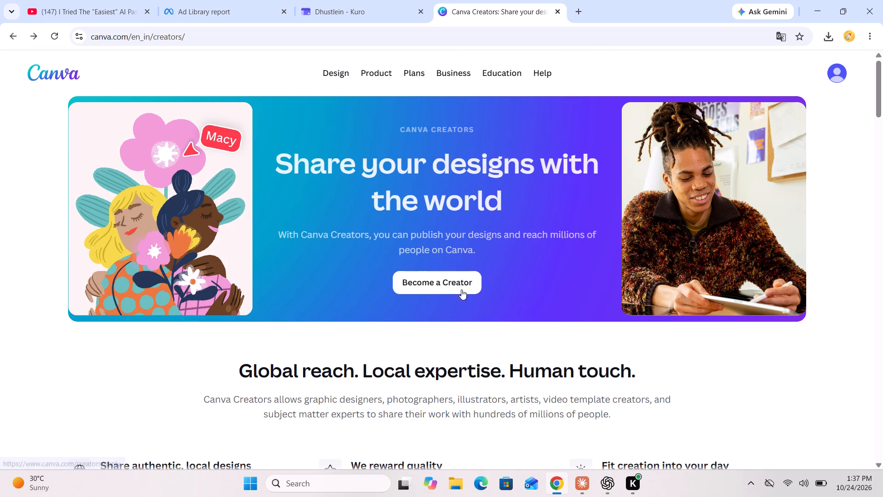
Open the Become a Creator application, dismiss the translation prompt, and return to the Creators page.
{"action": "left_click", "coordinate": [447, 285]}
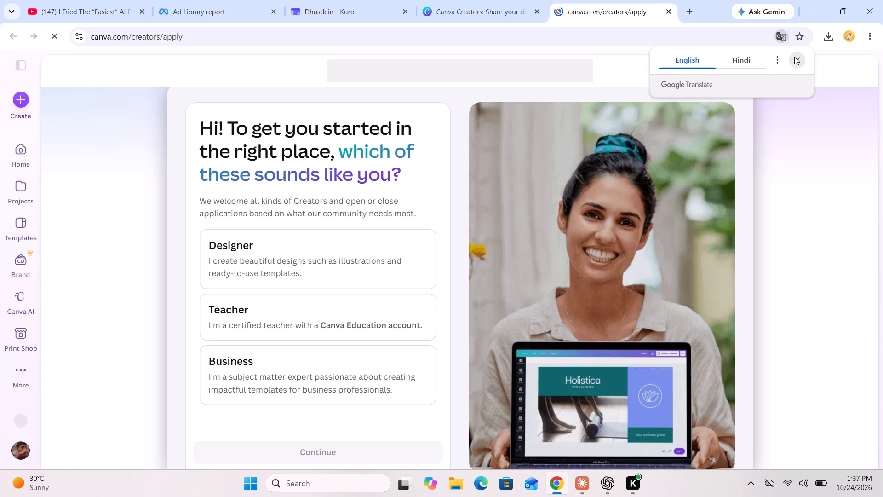
{"action": "left_click", "coordinate": [794, 57]}
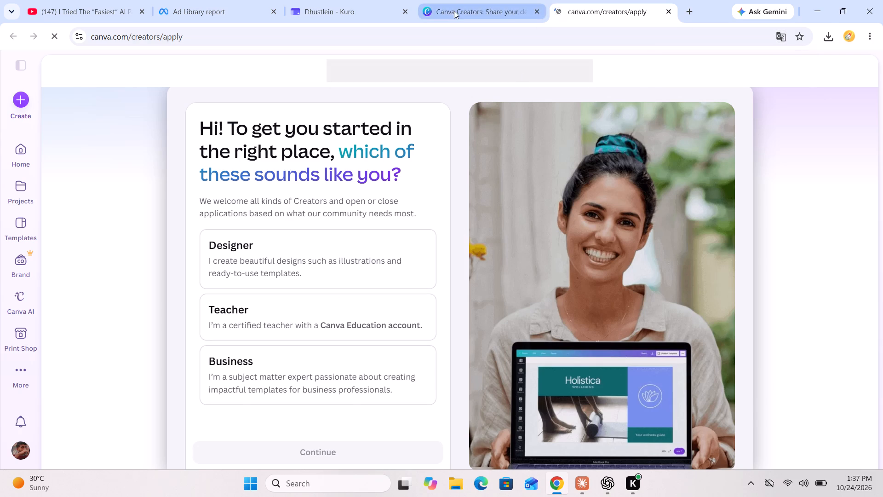
{"action": "left_click", "coordinate": [454, 11]}
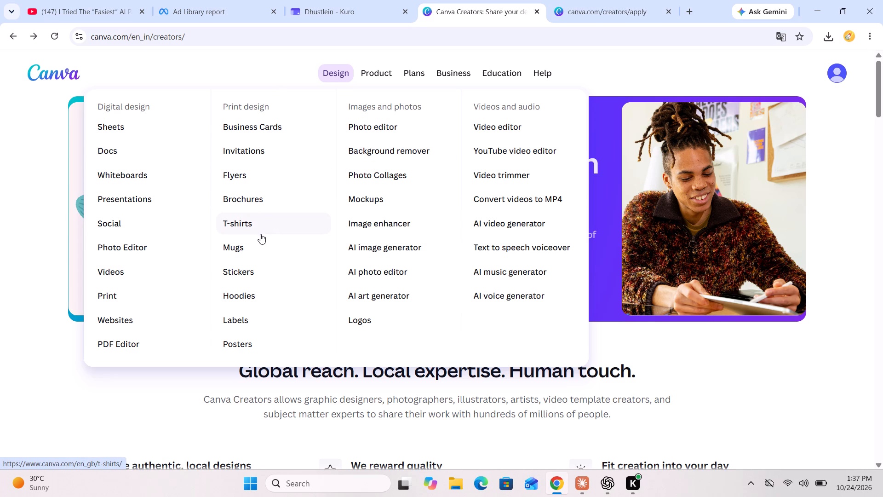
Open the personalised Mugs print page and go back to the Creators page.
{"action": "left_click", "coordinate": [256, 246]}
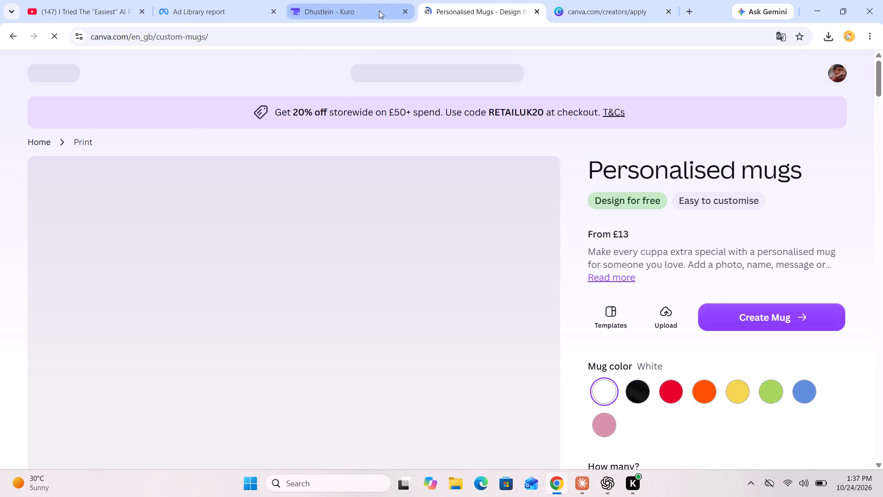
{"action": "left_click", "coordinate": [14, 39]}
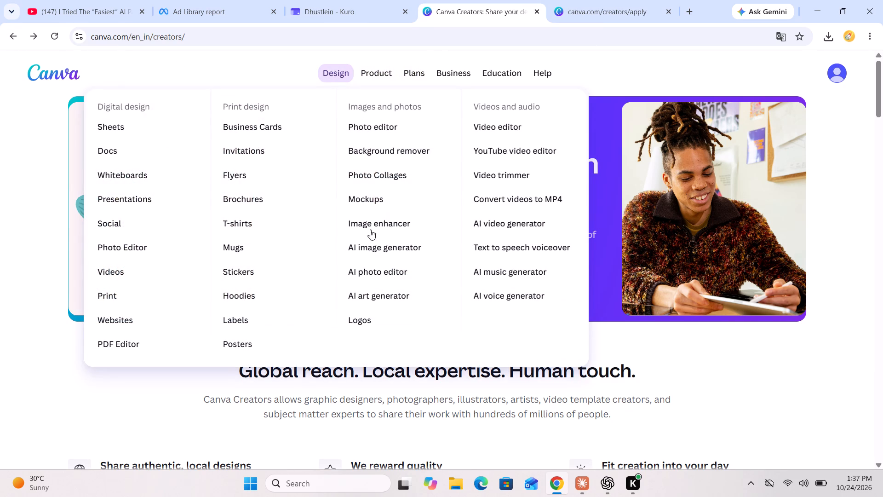
From the Stickers print page, open the Stag Crew Legends Circle Sticker template for editing.
{"action": "left_click", "coordinate": [269, 267]}
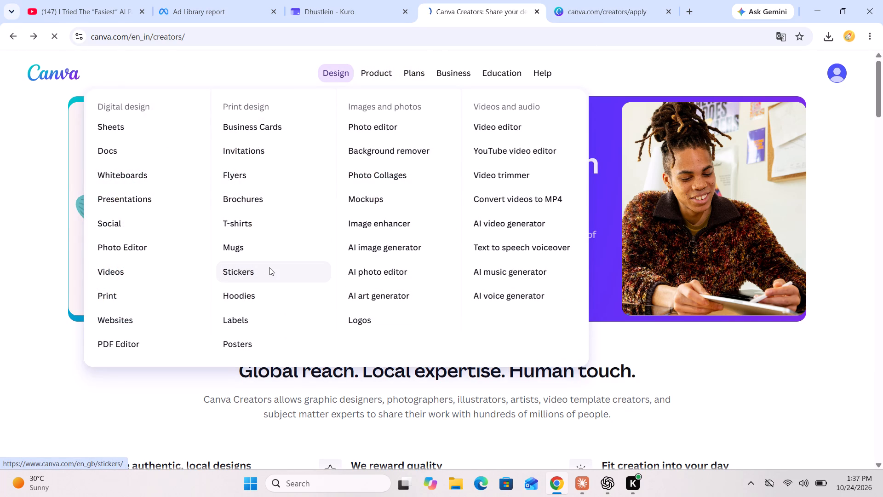
{"action": "scroll", "coordinate": [409, 295], "scroll_direction": "down", "scroll_amount": 2}
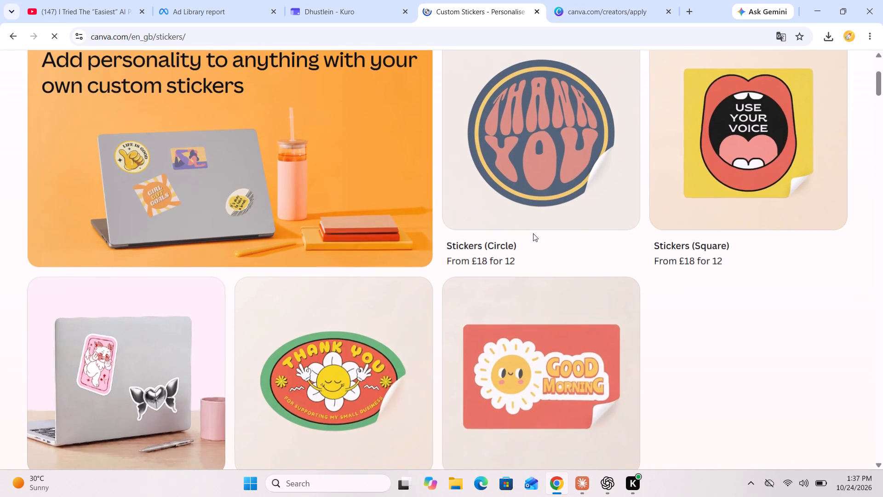
{"action": "scroll", "coordinate": [305, 250], "scroll_direction": "down", "scroll_amount": 1}
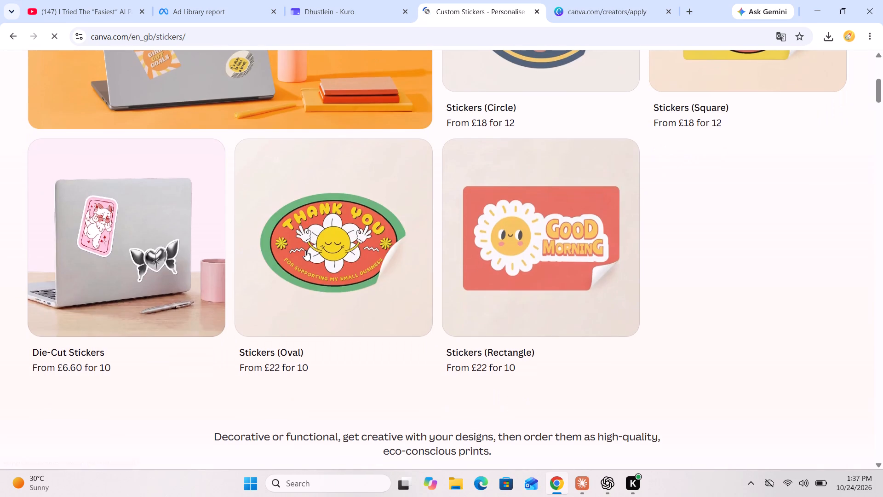
{"action": "scroll", "coordinate": [305, 250], "scroll_direction": "down", "scroll_amount": 1}
{"action": "scroll", "coordinate": [270, 184], "scroll_direction": "down", "scroll_amount": 3}
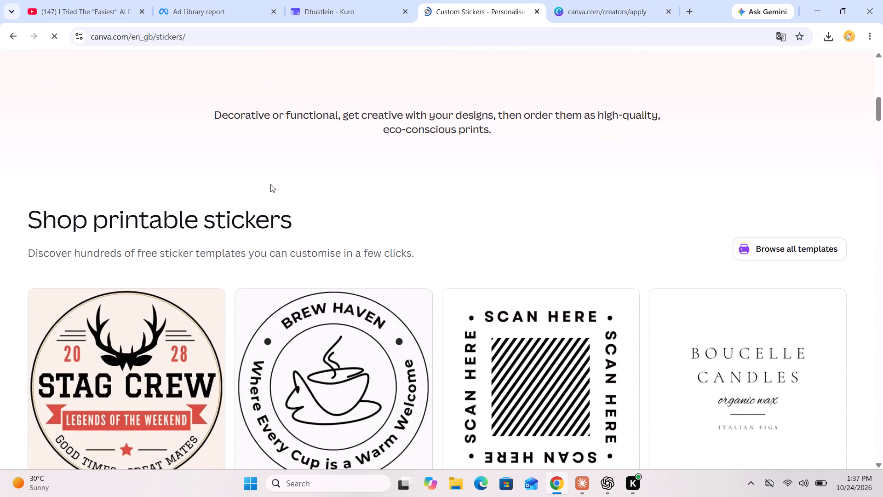
{"action": "scroll", "coordinate": [270, 184], "scroll_direction": "down", "scroll_amount": 2}
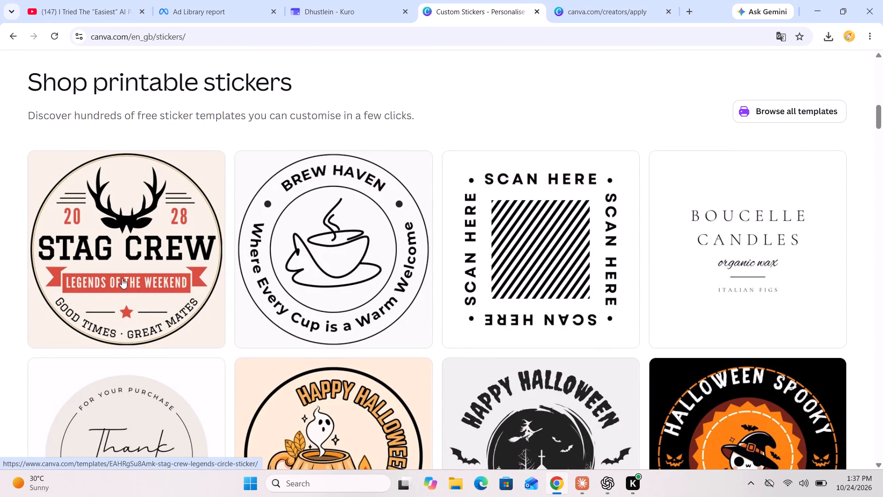
{"action": "left_click", "coordinate": [122, 278]}
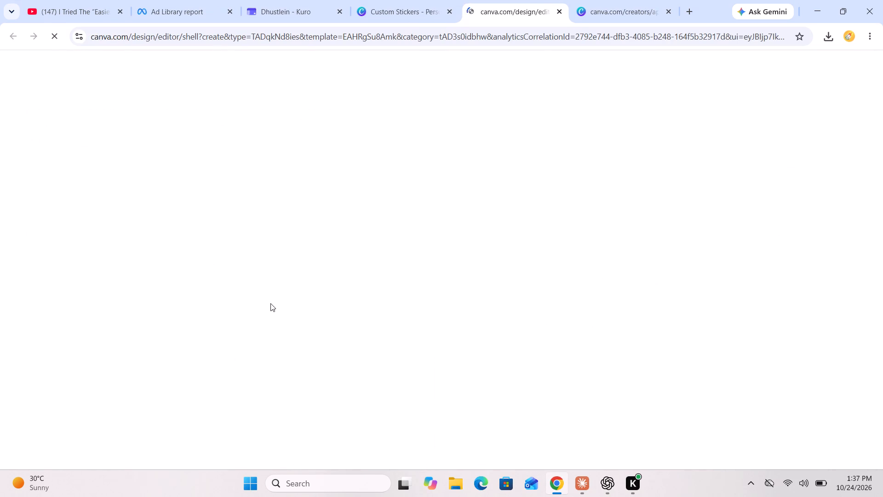
{"action": "scroll", "coordinate": [324, 252], "scroll_direction": "down", "scroll_amount": 1}
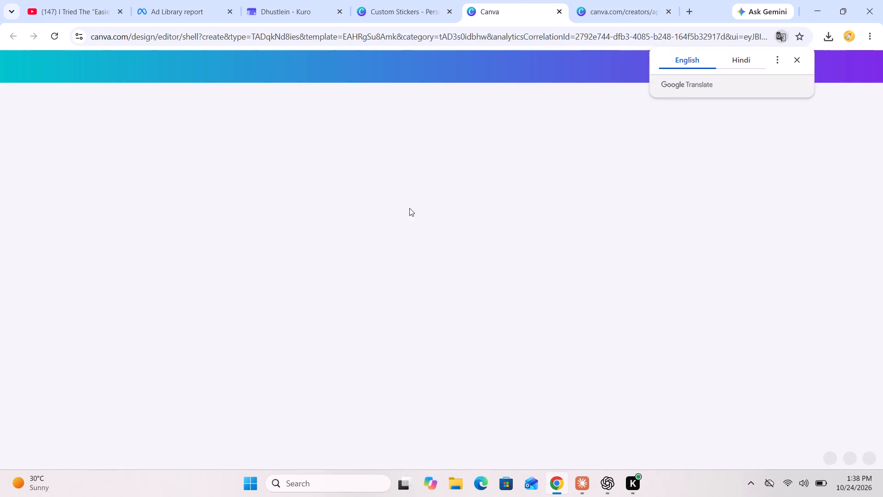
{"action": "left_click", "coordinate": [795, 61]}
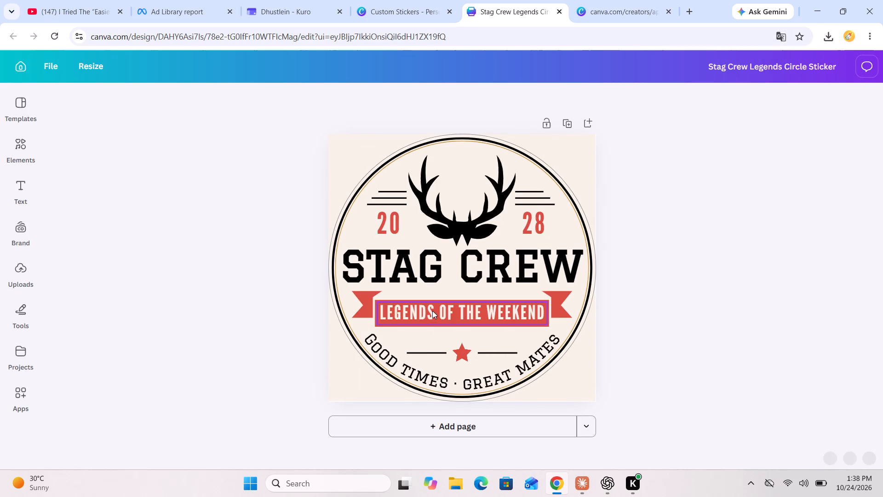
Shift the STAG CREW heading slightly to the right on the sticker and shrink it to font size 28.
{"action": "left_click", "coordinate": [378, 265]}
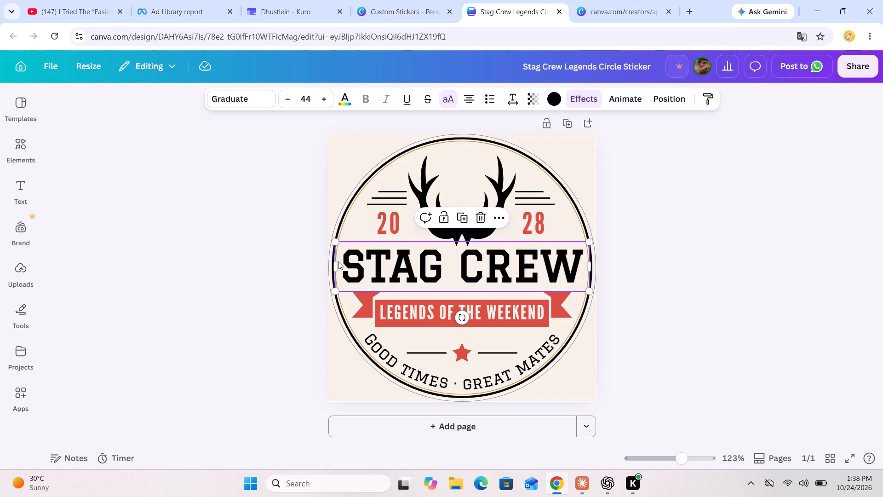
{"action": "left_click_drag", "start_coordinate": [336, 263], "coordinate": [338, 263]}
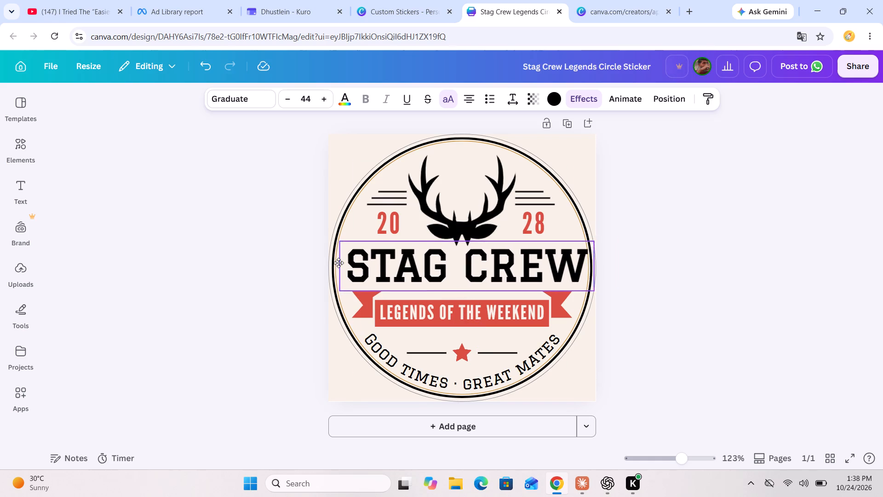
{"action": "left_click_drag", "start_coordinate": [338, 263], "coordinate": [347, 261]}
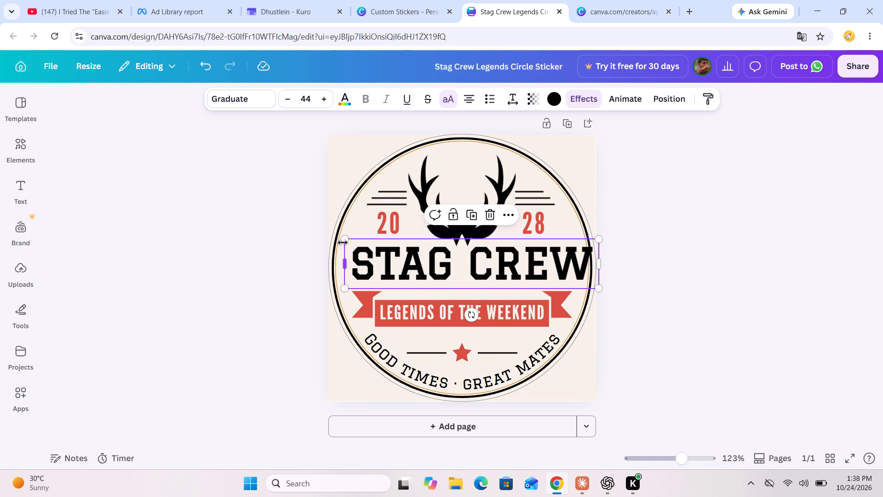
{"action": "left_click_drag", "start_coordinate": [344, 241], "coordinate": [374, 254]}
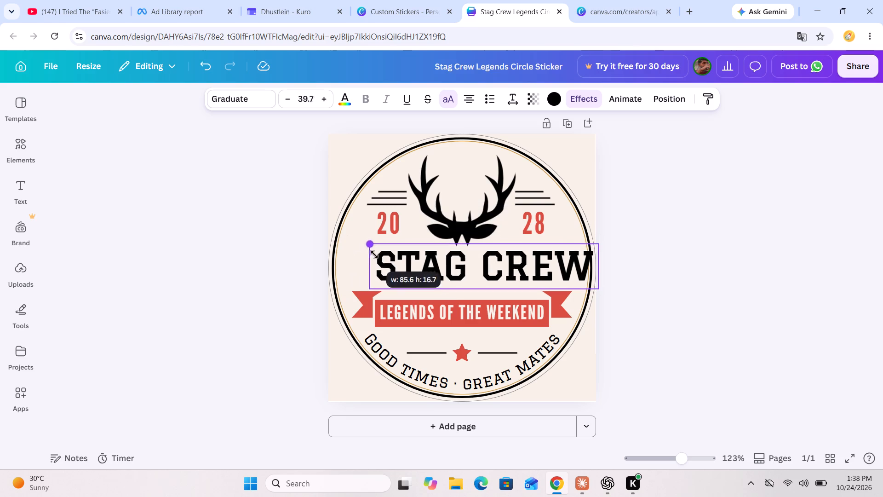
{"action": "left_click_drag", "start_coordinate": [374, 254], "coordinate": [387, 260]}
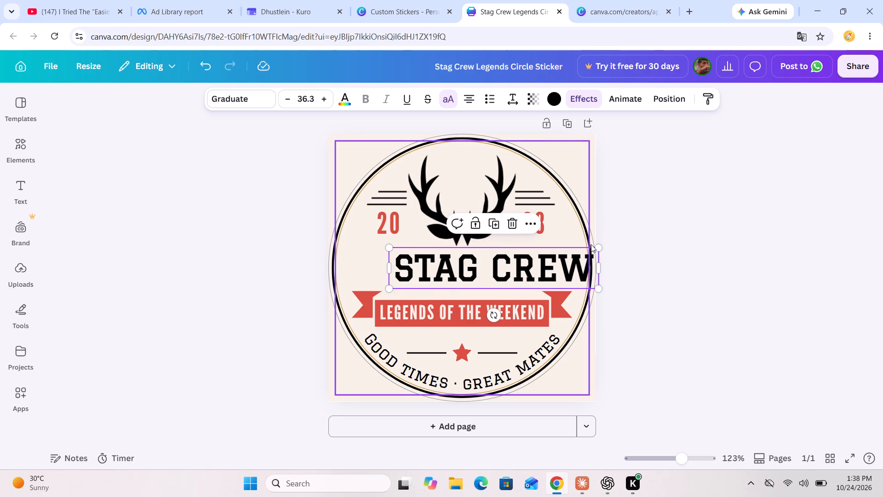
{"action": "left_click_drag", "start_coordinate": [595, 245], "coordinate": [559, 247]}
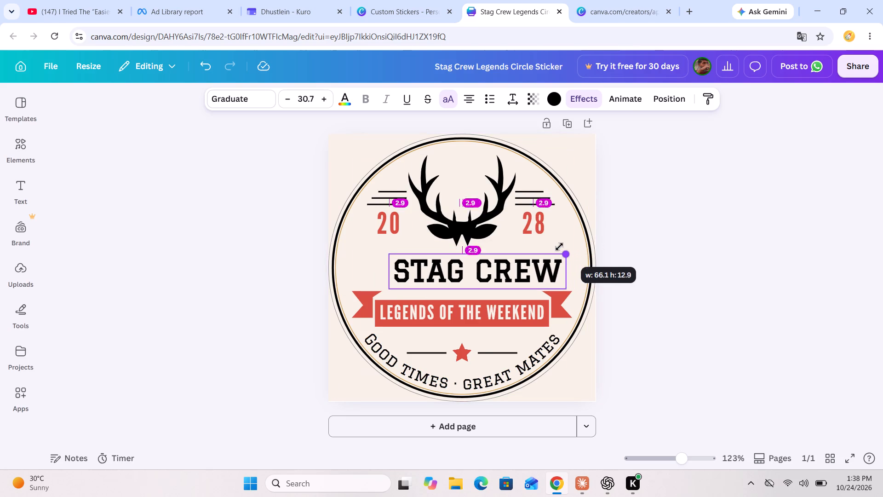
{"action": "left_click_drag", "start_coordinate": [559, 247], "coordinate": [546, 248]}
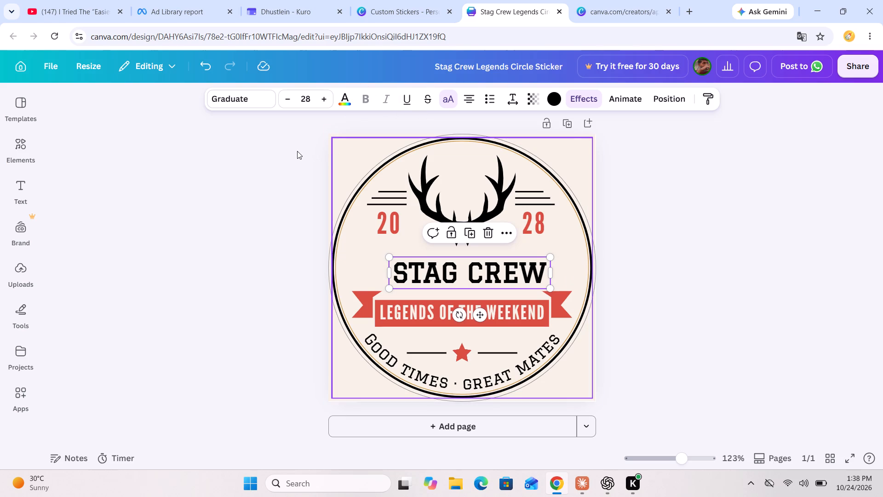
Open the elements library and delete the black antler graphic from the sticker.
{"action": "left_click", "coordinate": [17, 152]}
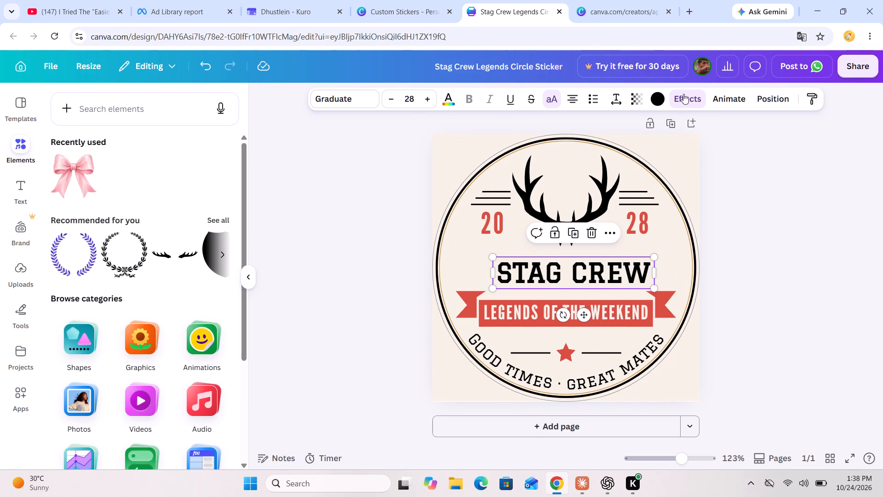
{"action": "left_click", "coordinate": [570, 157]}
{"action": "left_click", "coordinate": [570, 157]}
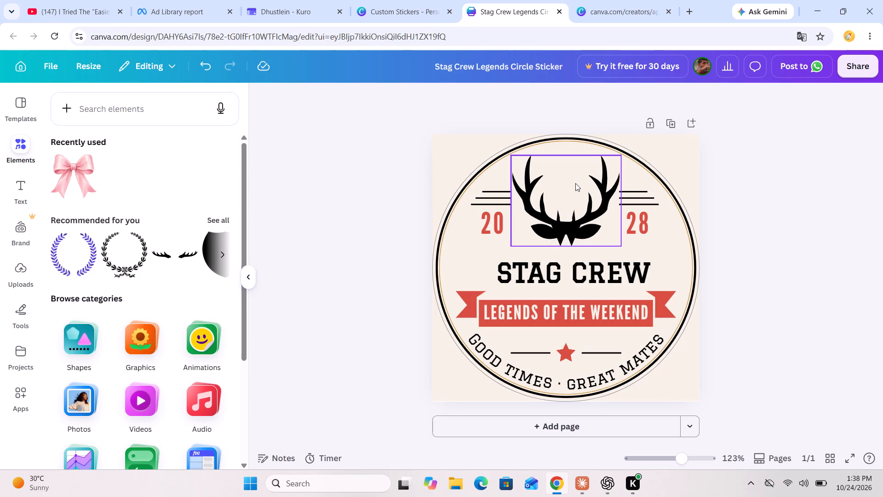
{"action": "left_click", "coordinate": [575, 183]}
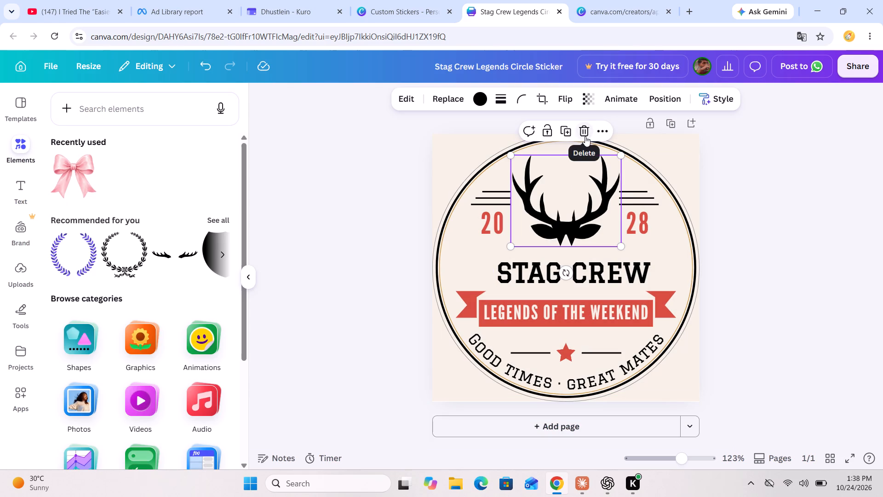
{"action": "left_click", "coordinate": [585, 136]}
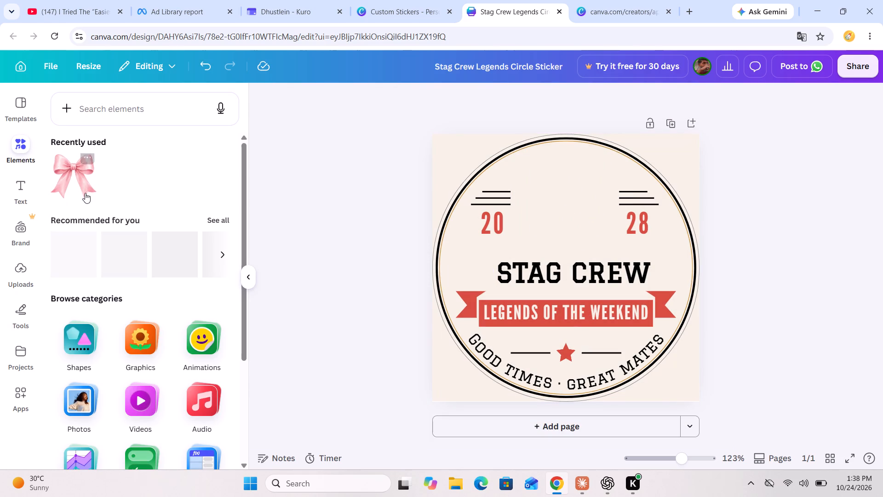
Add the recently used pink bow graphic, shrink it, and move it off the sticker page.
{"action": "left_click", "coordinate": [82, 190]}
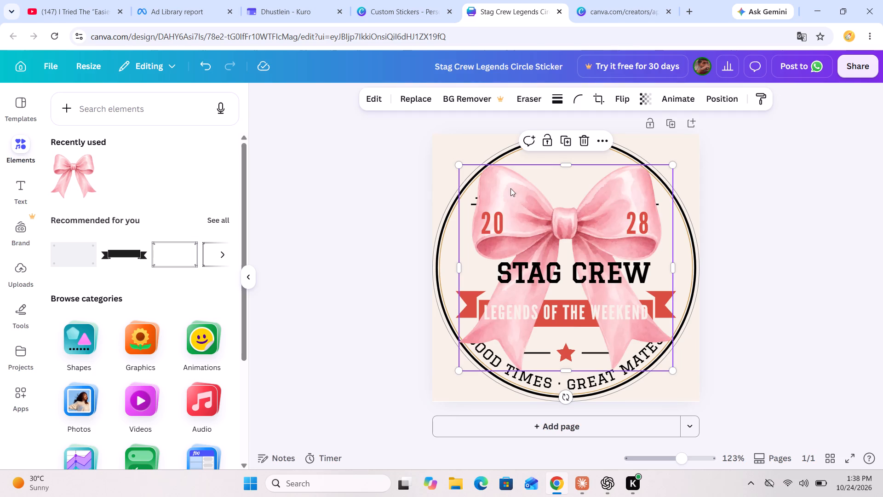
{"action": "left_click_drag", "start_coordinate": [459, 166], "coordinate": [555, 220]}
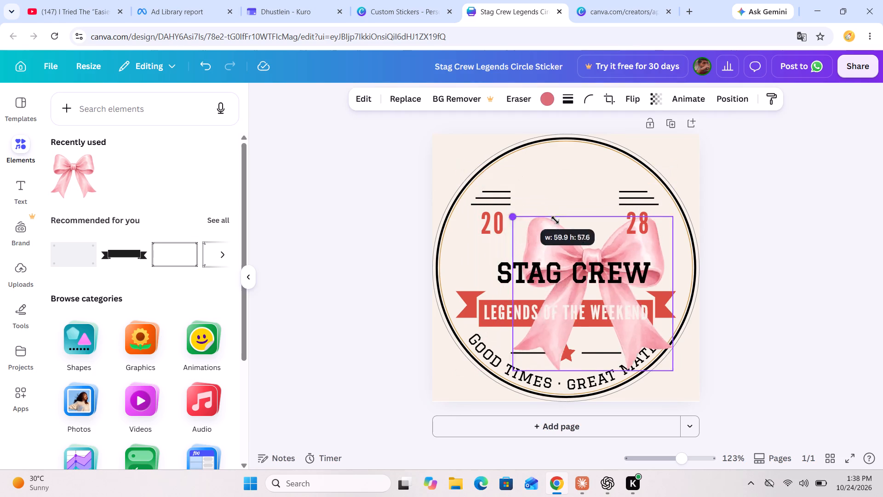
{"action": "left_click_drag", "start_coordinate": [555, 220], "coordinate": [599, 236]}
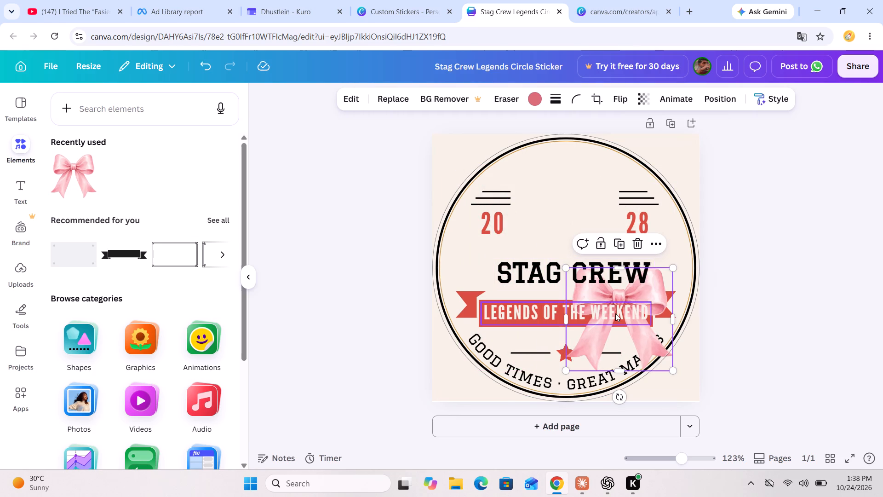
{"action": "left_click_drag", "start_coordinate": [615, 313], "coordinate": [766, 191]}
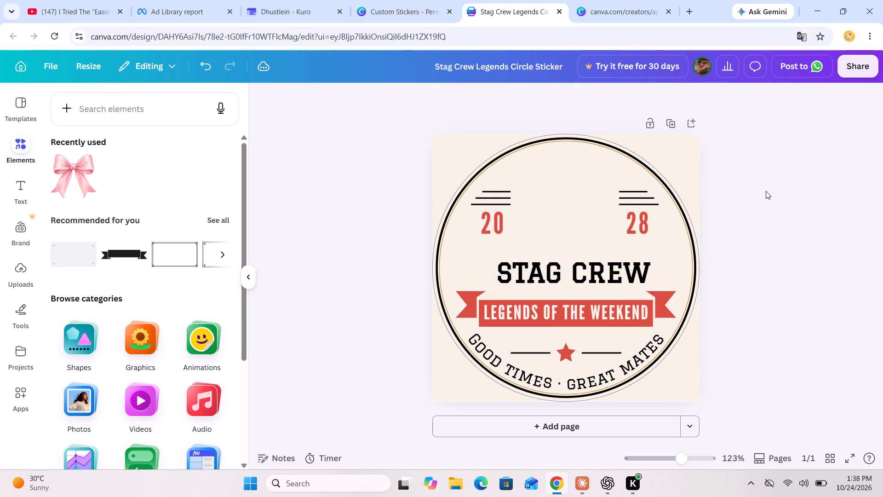
Remove the red number 20 and the three short black lines above it from the sticker.
{"action": "left_click", "coordinate": [501, 228]}
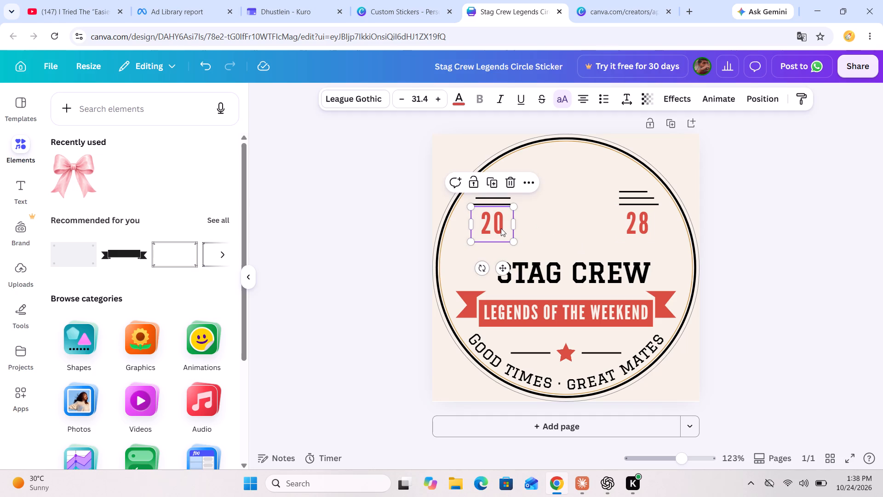
{"action": "left_click", "coordinate": [510, 185]}
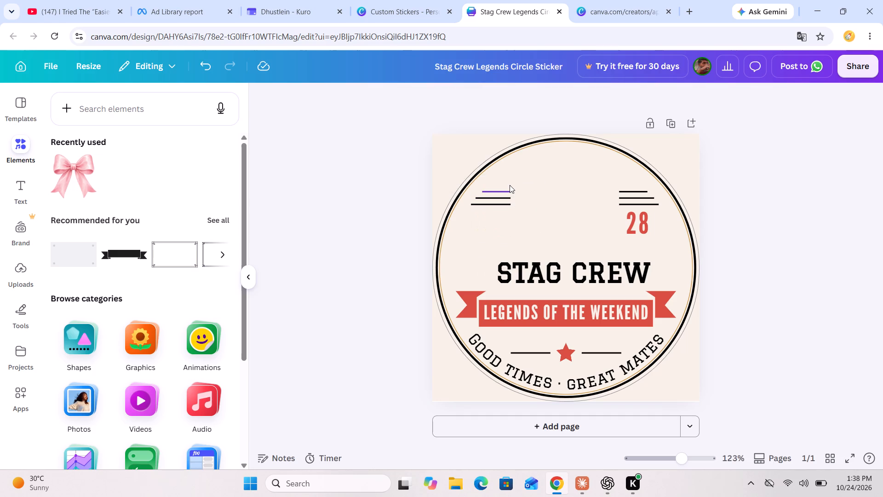
{"action": "left_click", "coordinate": [500, 192]}
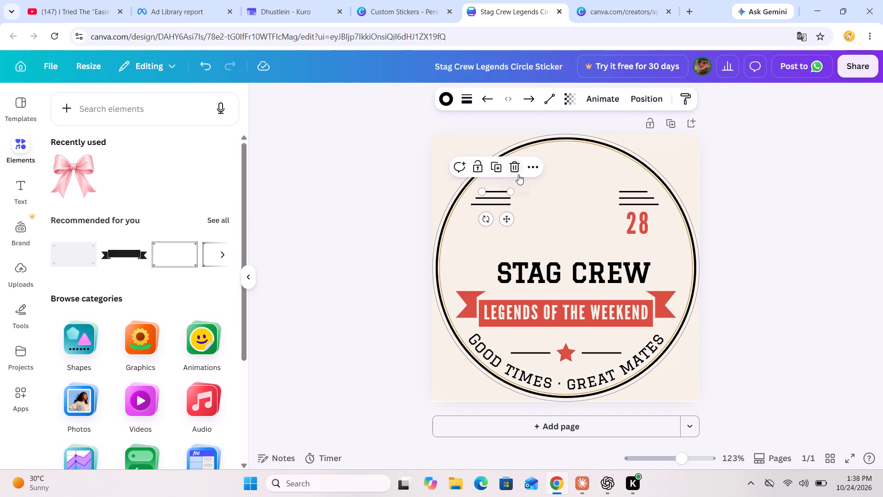
{"action": "left_click", "coordinate": [515, 172]}
{"action": "left_click", "coordinate": [490, 200]}
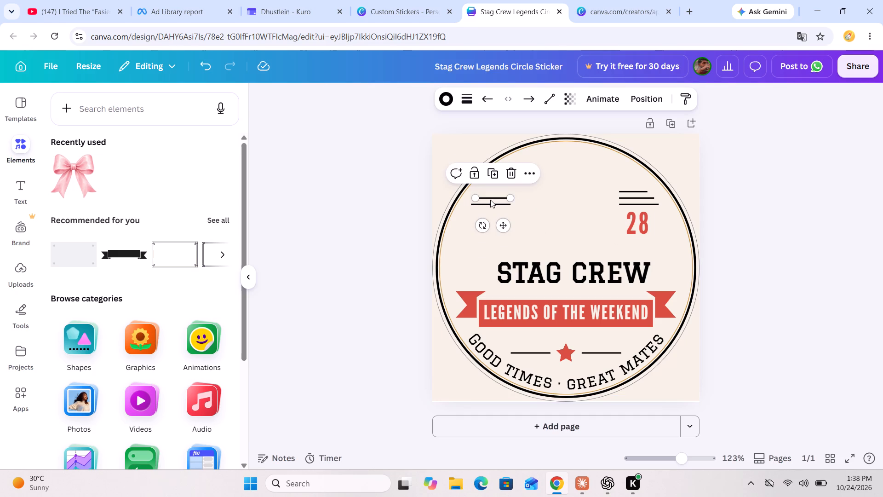
{"action": "left_click_drag", "start_coordinate": [513, 177], "coordinate": [553, 145]}
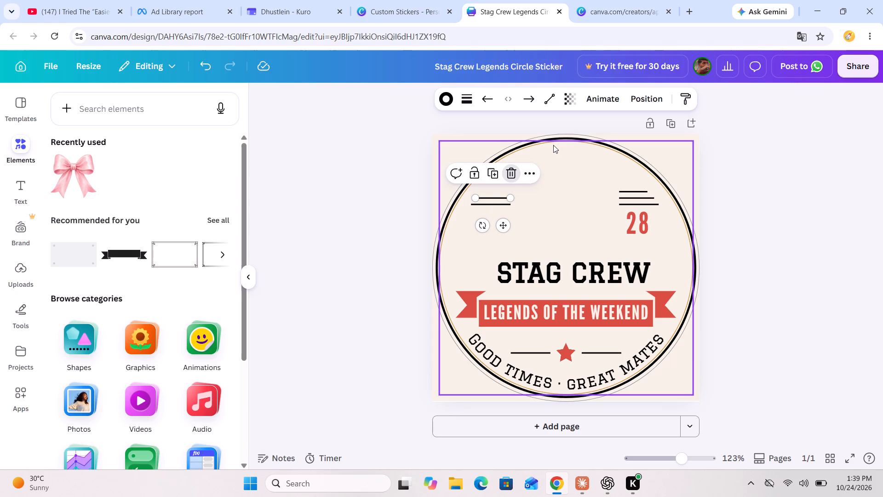
{"action": "left_click_drag", "start_coordinate": [553, 145], "coordinate": [512, 168]}
{"action": "left_click", "coordinate": [512, 168]}
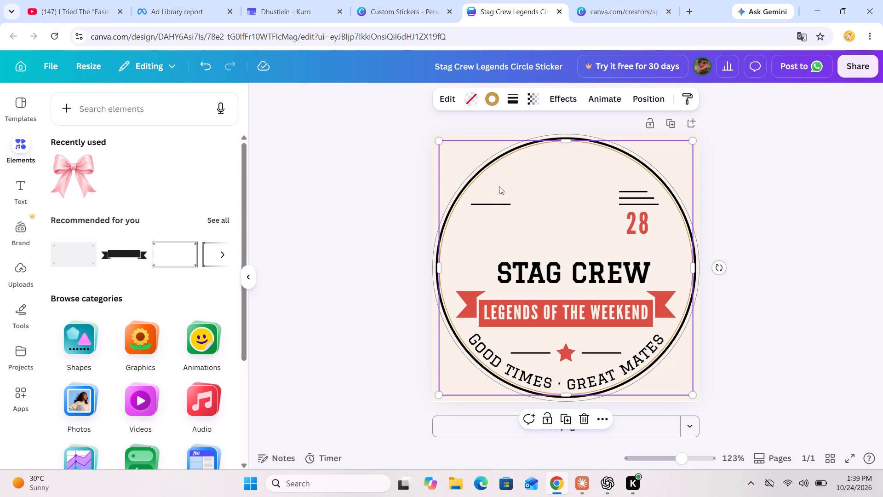
{"action": "left_click", "coordinate": [494, 201]}
{"action": "left_click_drag", "start_coordinate": [494, 201], "coordinate": [511, 179]}
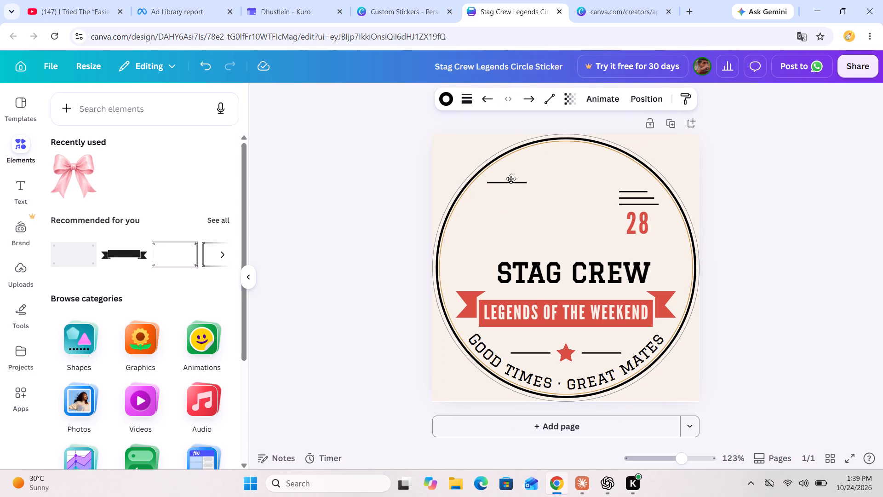
{"action": "left_click_drag", "start_coordinate": [511, 179], "coordinate": [350, 107]}
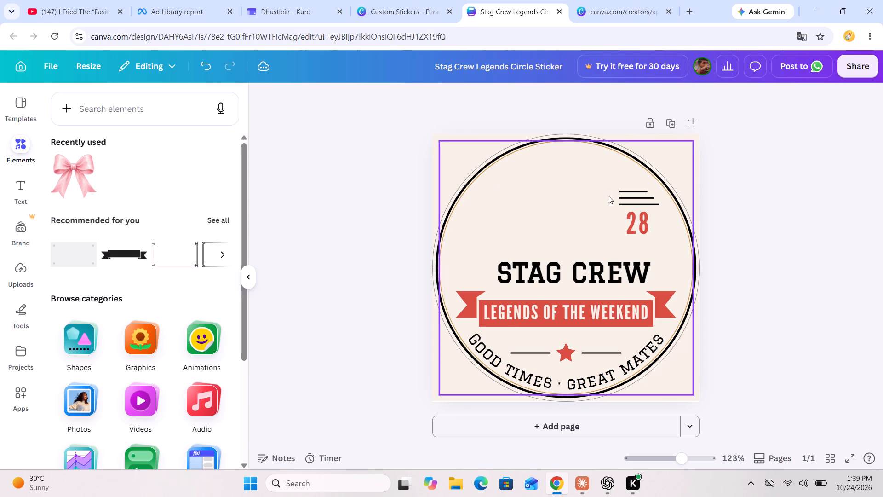
Delete the red number 28 from the sticker.
{"action": "left_click", "coordinate": [636, 208]}
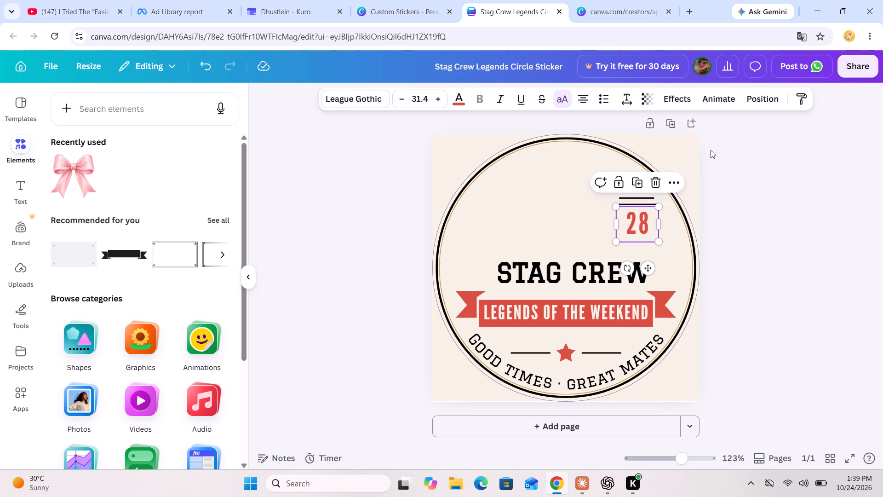
{"action": "left_click", "coordinate": [656, 180]}
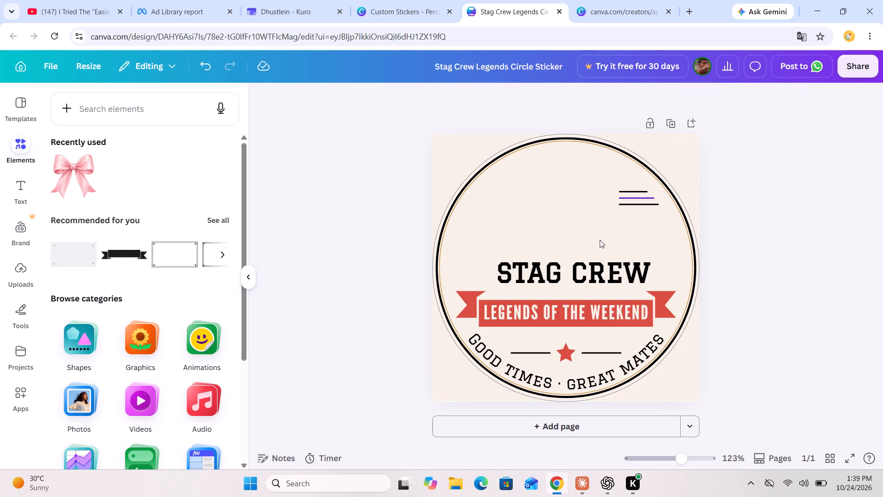
Delete the STAG CREW heading and the red ribbon banner with its LEGENDS OF THE WEEKEND text.
{"action": "left_click", "coordinate": [568, 286]}
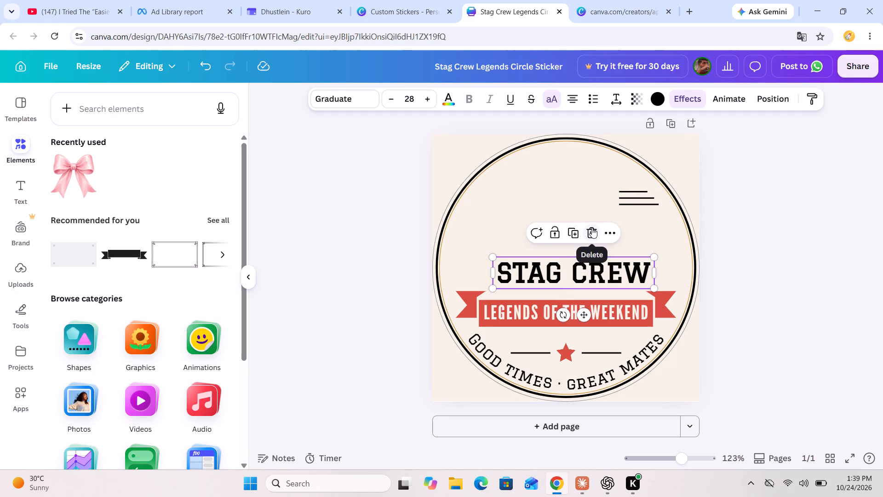
{"action": "left_click", "coordinate": [592, 228]}
{"action": "left_click", "coordinate": [550, 300]}
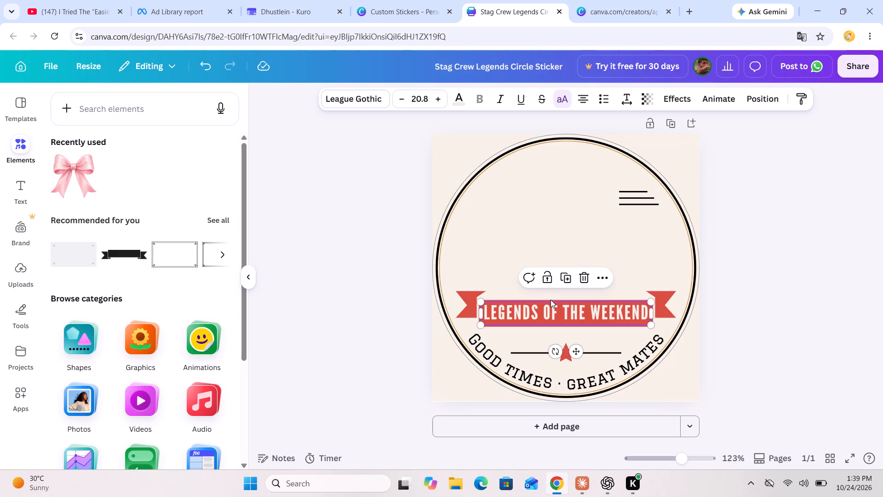
{"action": "left_click", "coordinate": [585, 277]}
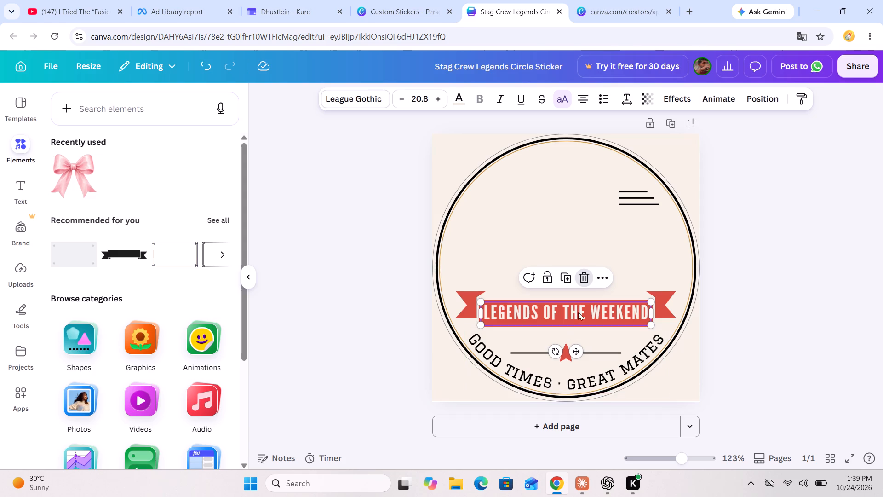
{"action": "left_click", "coordinate": [585, 277]}
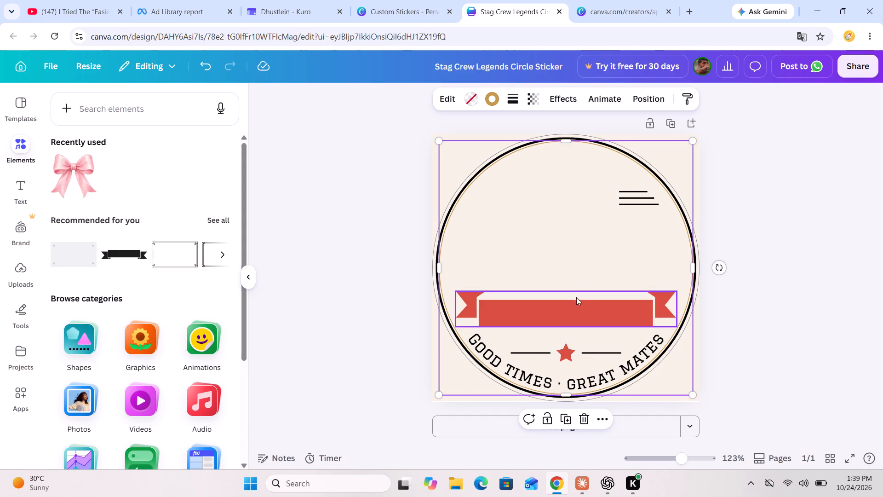
{"action": "left_click", "coordinate": [575, 303]}
{"action": "left_click", "coordinate": [585, 268]}
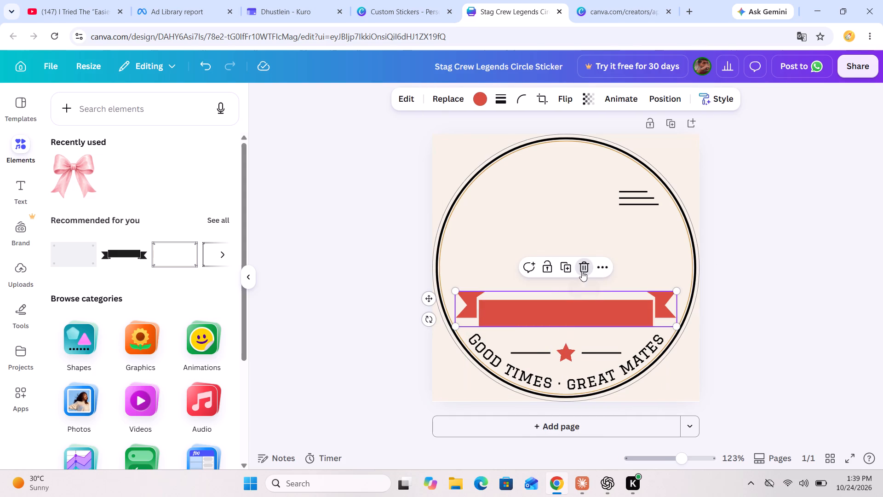
{"action": "left_click", "coordinate": [582, 271]}
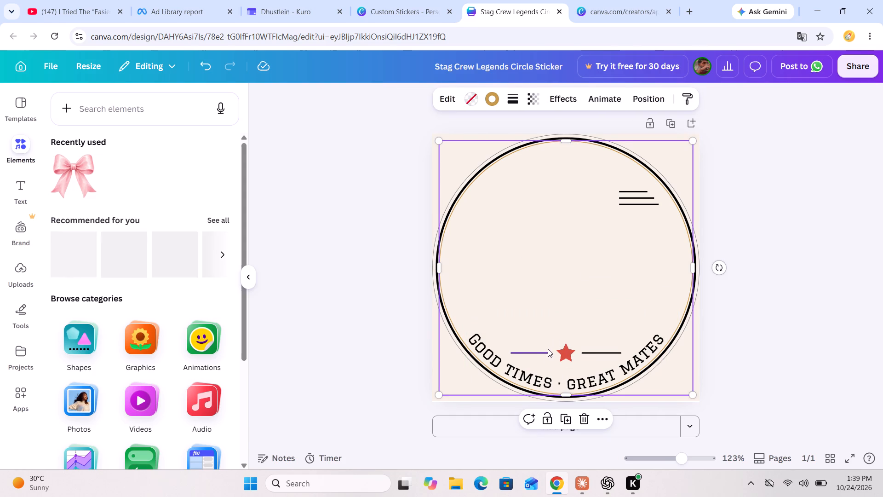
Delete the short line to the left of the star and the curved GOOD TIMES · GREAT MATES text.
{"action": "left_click", "coordinate": [548, 349]}
{"action": "left_click", "coordinate": [545, 324]}
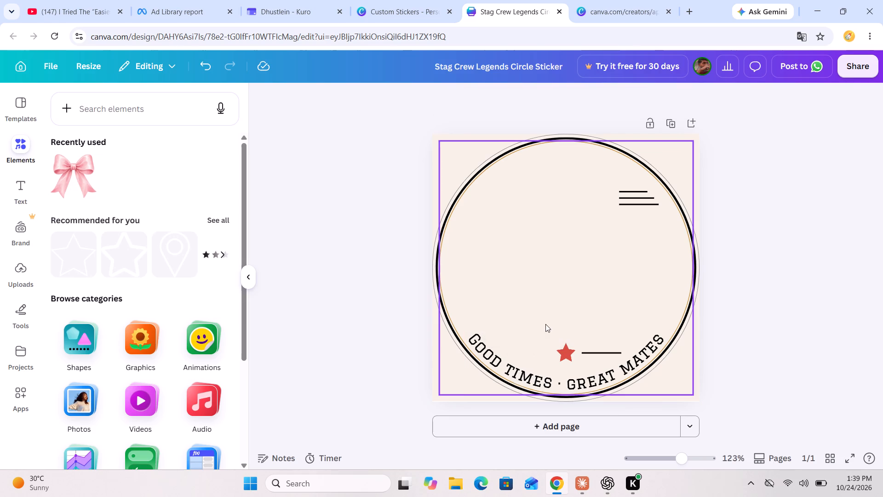
{"action": "left_click", "coordinate": [516, 365]}
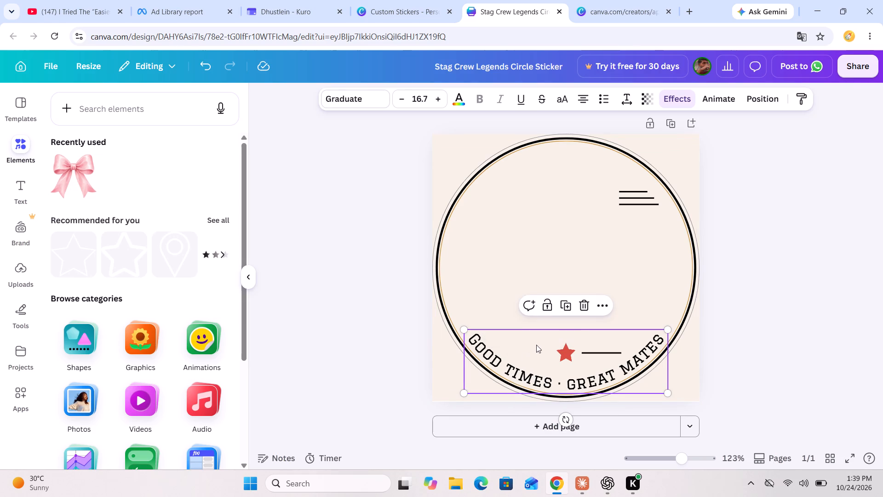
{"action": "left_click", "coordinate": [584, 308]}
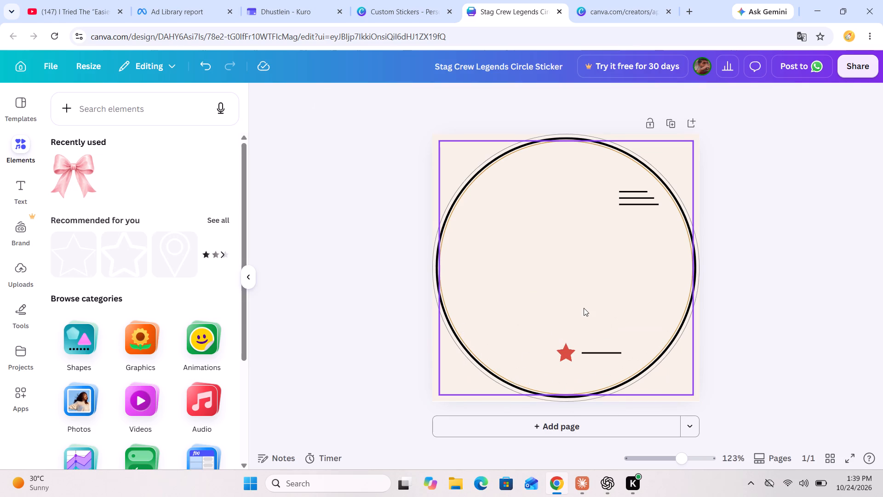
Remove the three short black lines from the sticker's upper right area.
{"action": "left_click", "coordinate": [628, 201]}
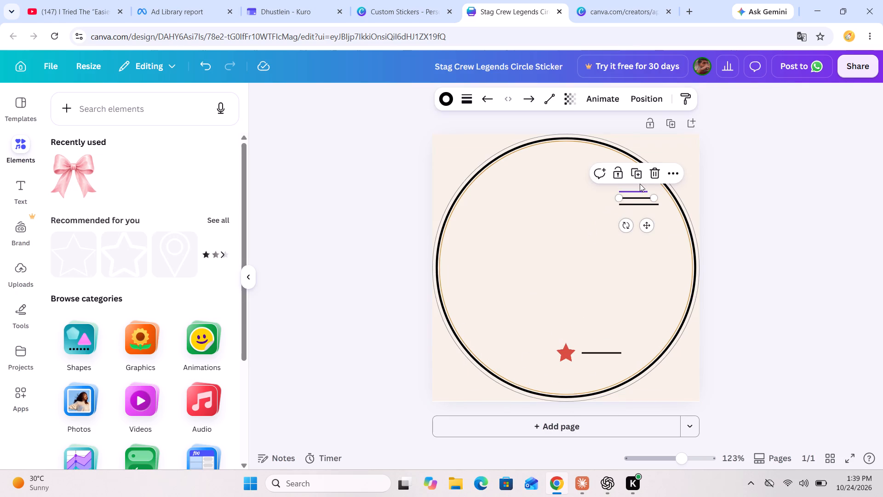
{"action": "left_click", "coordinate": [650, 175]}
{"action": "double_click", "coordinate": [638, 189]}
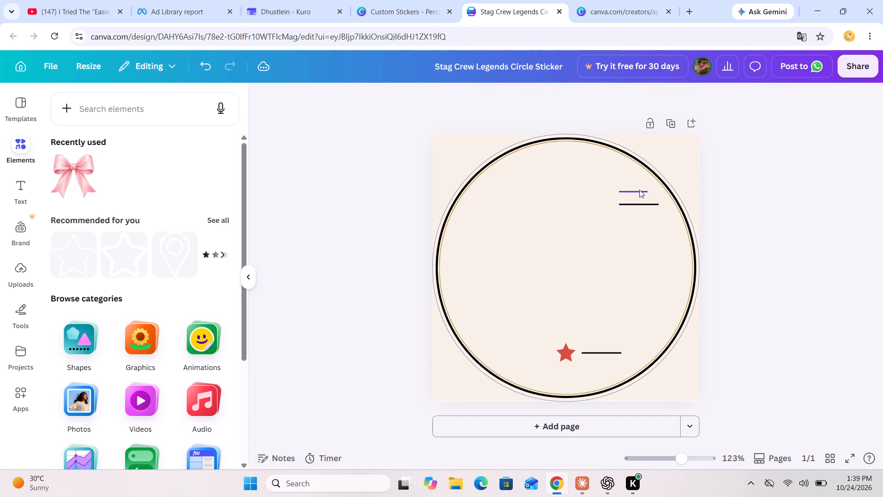
{"action": "left_click", "coordinate": [639, 190]}
{"action": "left_click_drag", "start_coordinate": [653, 168], "coordinate": [638, 203]}
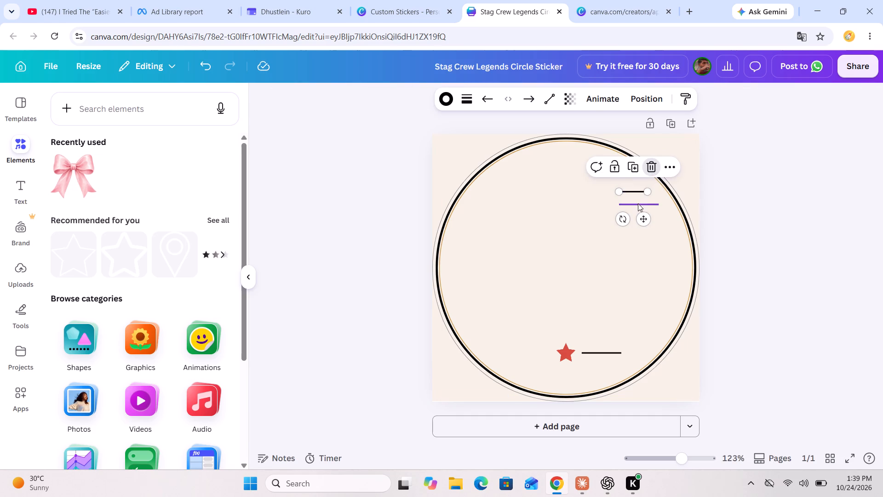
{"action": "left_click_drag", "start_coordinate": [638, 203], "coordinate": [638, 204]}
{"action": "left_click_drag", "start_coordinate": [638, 204], "coordinate": [758, 166]}
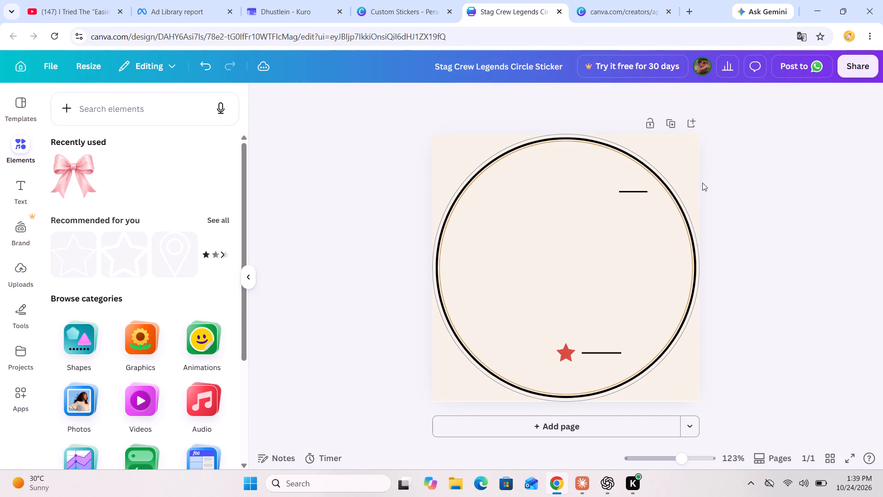
{"action": "left_click_drag", "start_coordinate": [630, 191], "coordinate": [833, 114]}
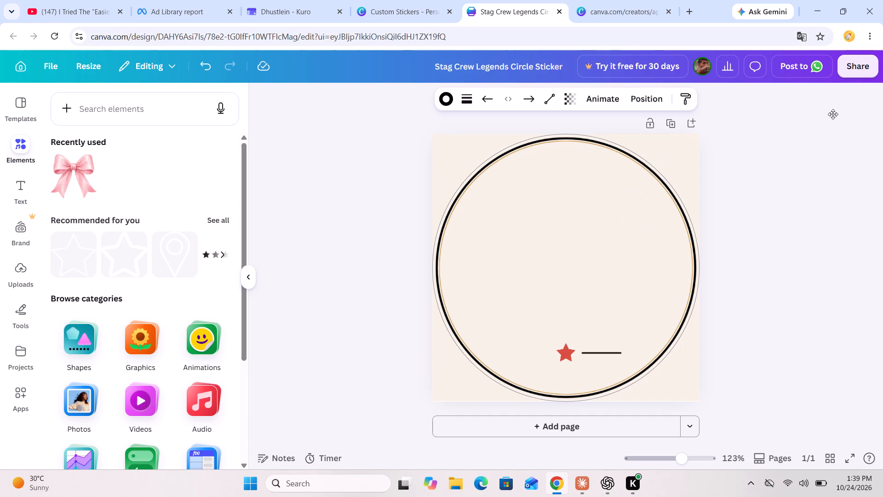
{"action": "left_click_drag", "start_coordinate": [833, 114], "coordinate": [839, 114]}
Delete the remaining short line beside the red star and the star itself.
{"action": "left_click", "coordinate": [588, 346]}
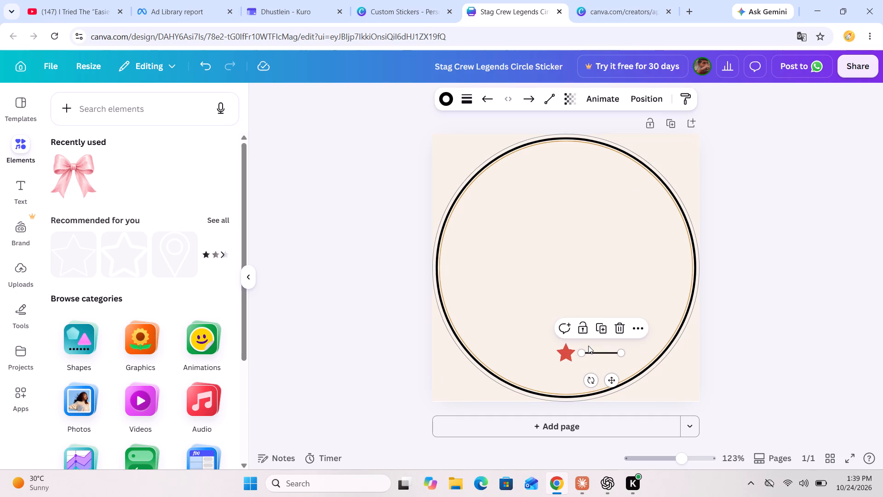
{"action": "left_click", "coordinate": [618, 327]}
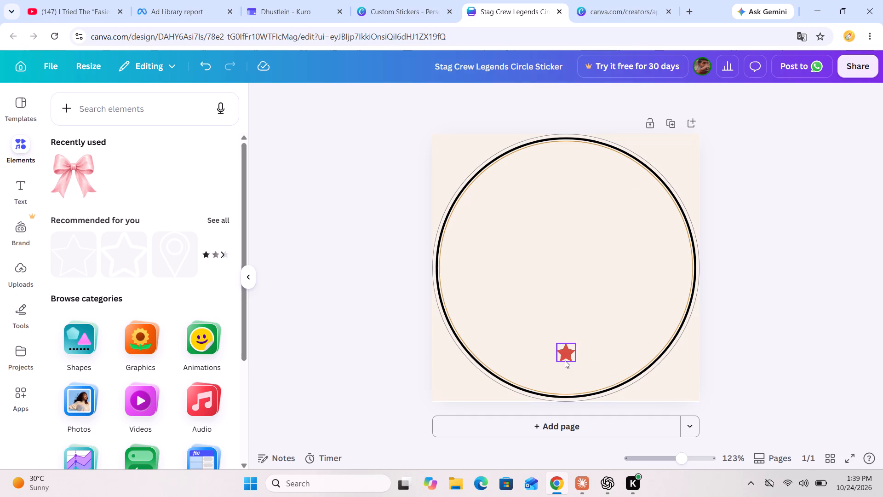
{"action": "left_click", "coordinate": [565, 360]}
{"action": "left_click", "coordinate": [582, 325]}
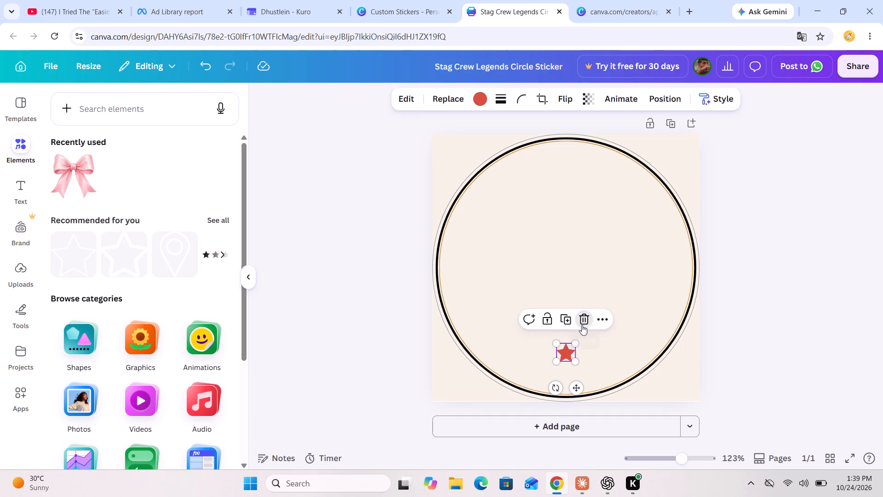
Add the recently used pink bow, shrink it to roughly a third of the sticker's width, and place it at the circle's top centre.
{"action": "left_click", "coordinate": [93, 185]}
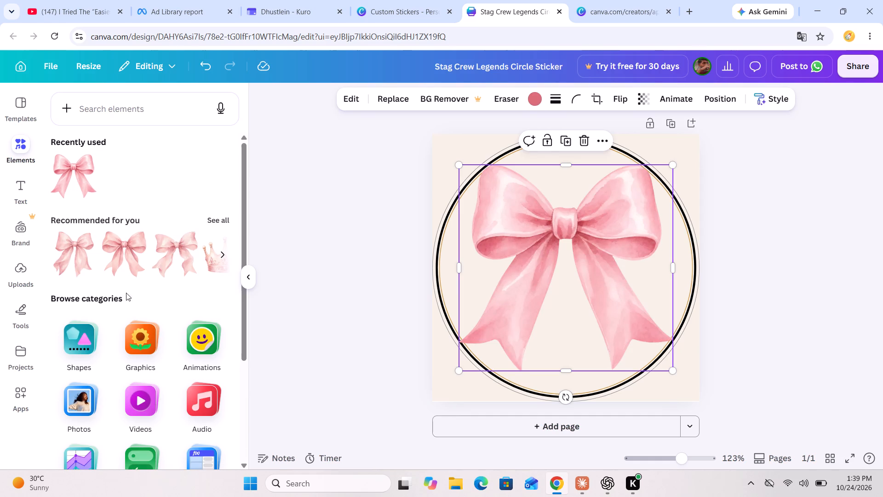
{"action": "left_click", "coordinate": [224, 253]}
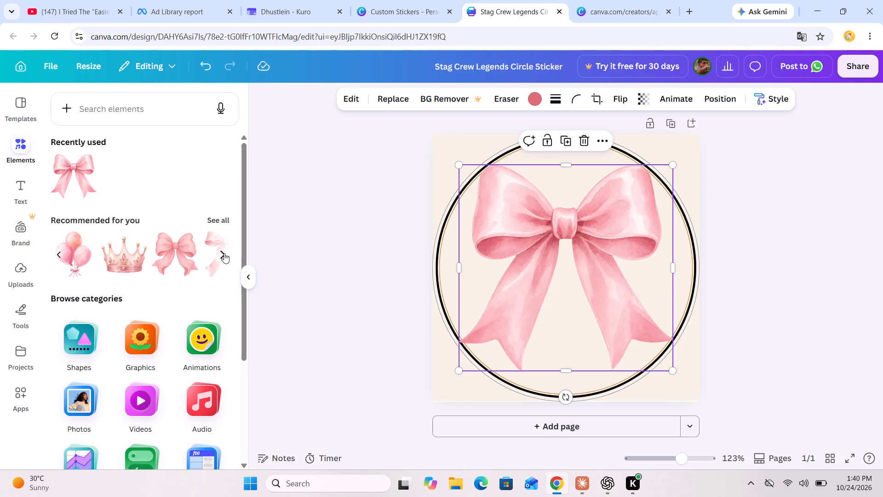
{"action": "left_click", "coordinate": [222, 251]}
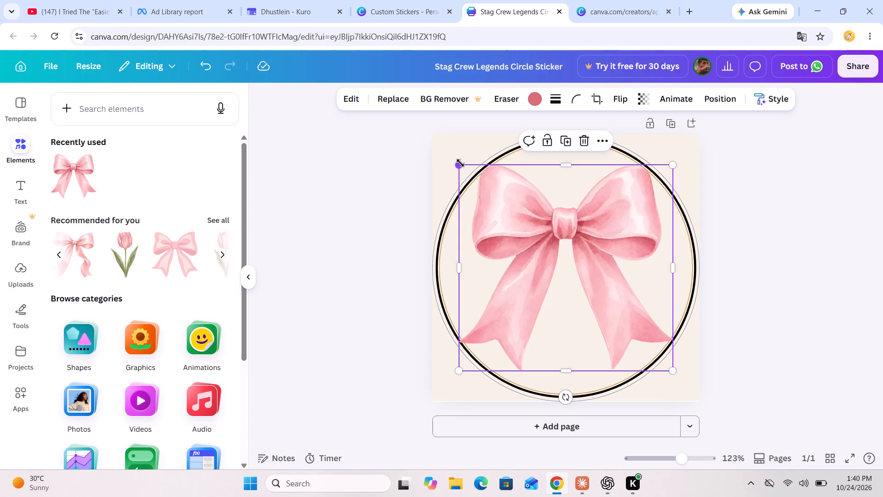
{"action": "left_click_drag", "start_coordinate": [460, 163], "coordinate": [507, 225]}
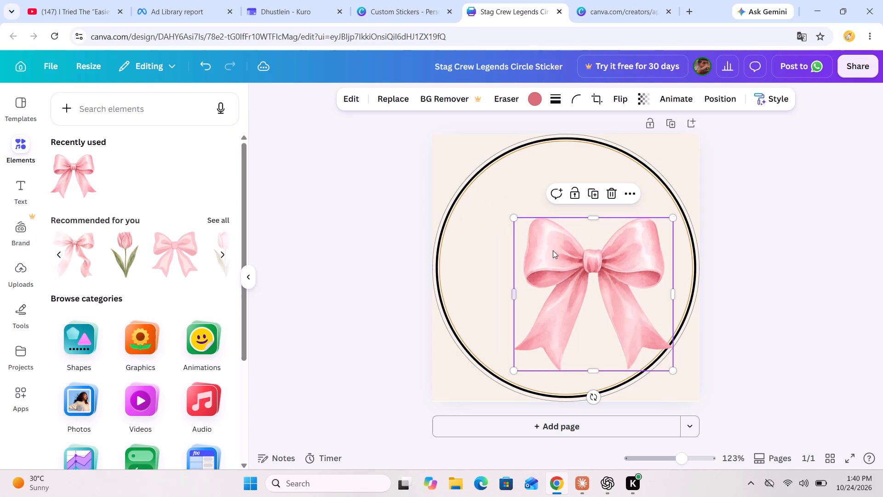
{"action": "left_click_drag", "start_coordinate": [672, 219], "coordinate": [647, 223]}
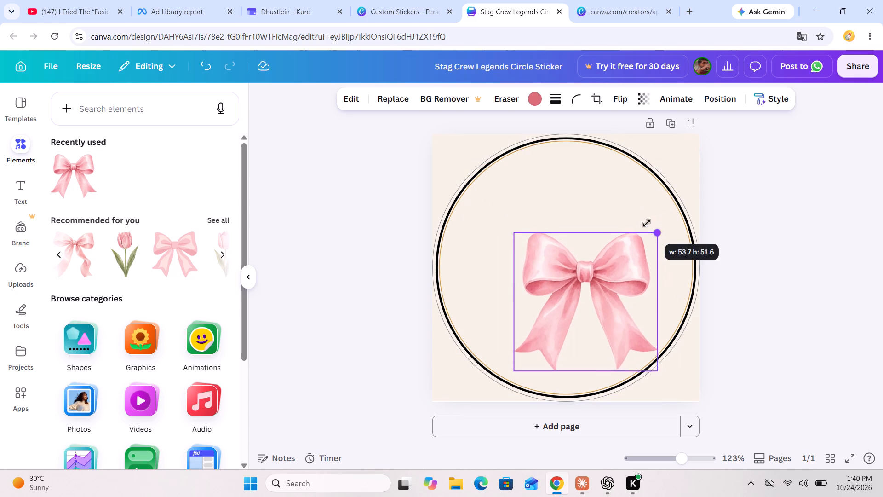
{"action": "left_click_drag", "start_coordinate": [647, 223], "coordinate": [631, 223]}
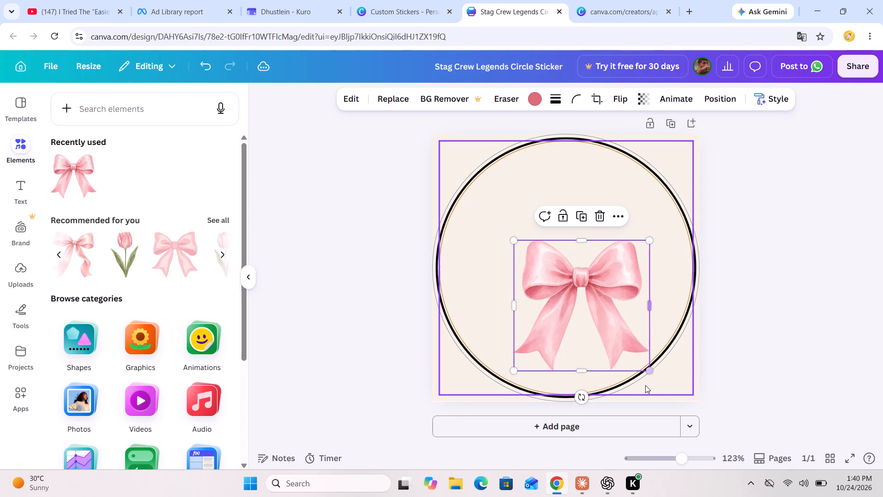
{"action": "left_click_drag", "start_coordinate": [646, 368], "coordinate": [611, 348]}
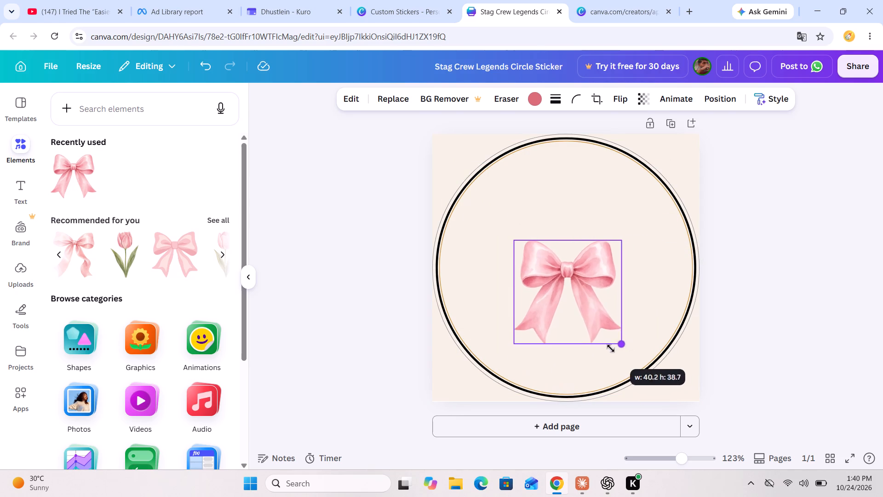
{"action": "left_click_drag", "start_coordinate": [611, 348], "coordinate": [600, 343]}
{"action": "left_click_drag", "start_coordinate": [552, 283], "coordinate": [564, 231]}
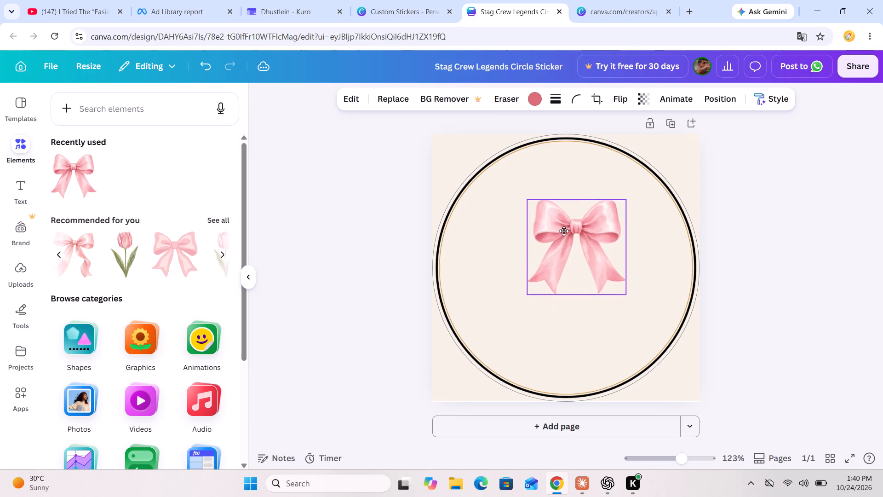
{"action": "left_click_drag", "start_coordinate": [564, 231], "coordinate": [546, 198]}
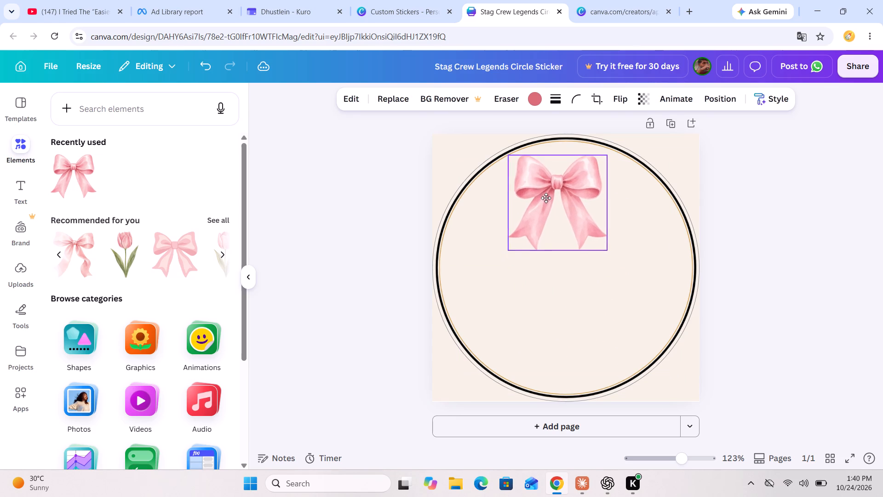
{"action": "left_click_drag", "start_coordinate": [546, 198], "coordinate": [546, 197]}
{"action": "left_click", "coordinate": [546, 197]}
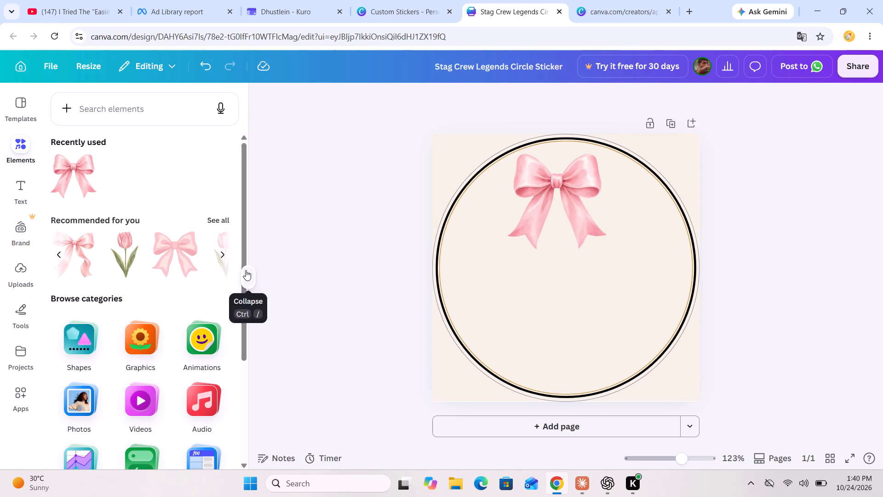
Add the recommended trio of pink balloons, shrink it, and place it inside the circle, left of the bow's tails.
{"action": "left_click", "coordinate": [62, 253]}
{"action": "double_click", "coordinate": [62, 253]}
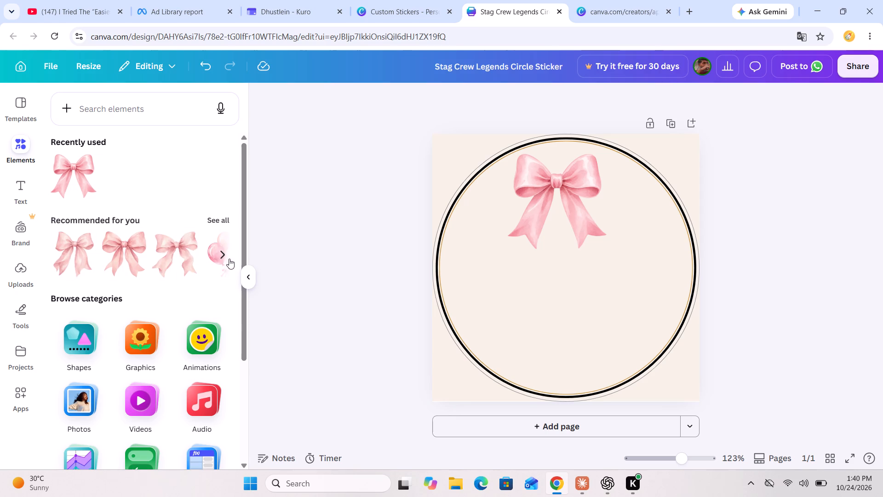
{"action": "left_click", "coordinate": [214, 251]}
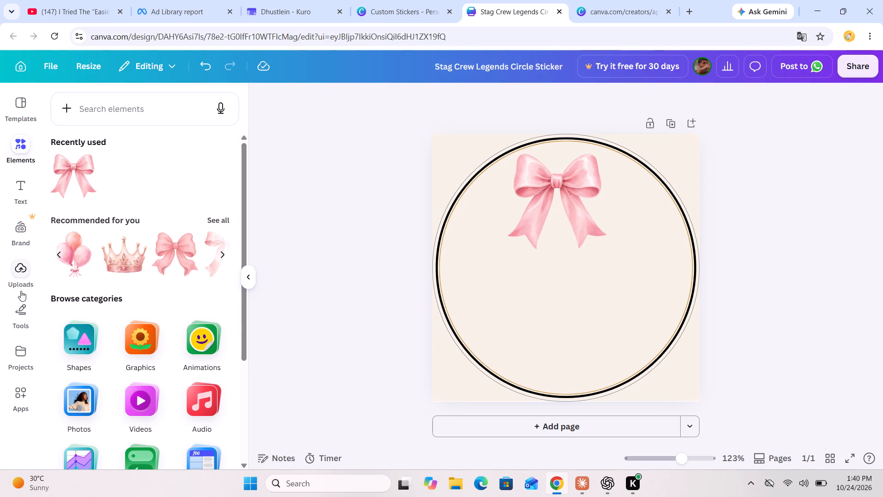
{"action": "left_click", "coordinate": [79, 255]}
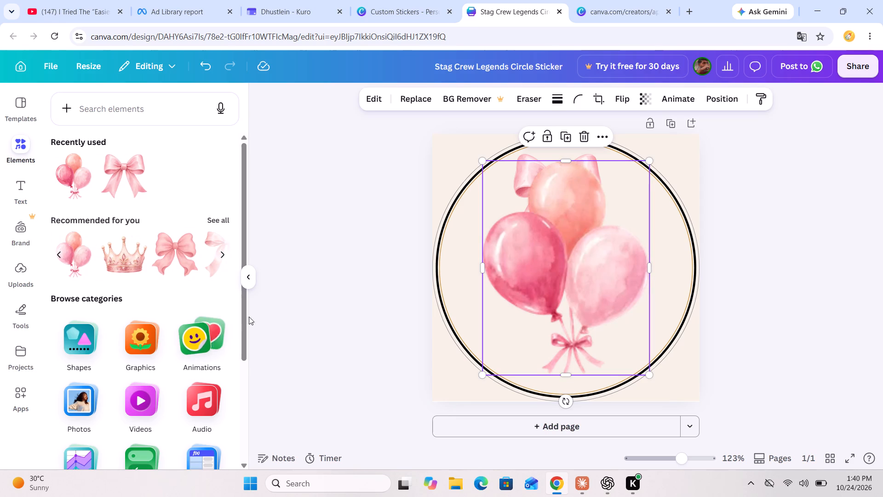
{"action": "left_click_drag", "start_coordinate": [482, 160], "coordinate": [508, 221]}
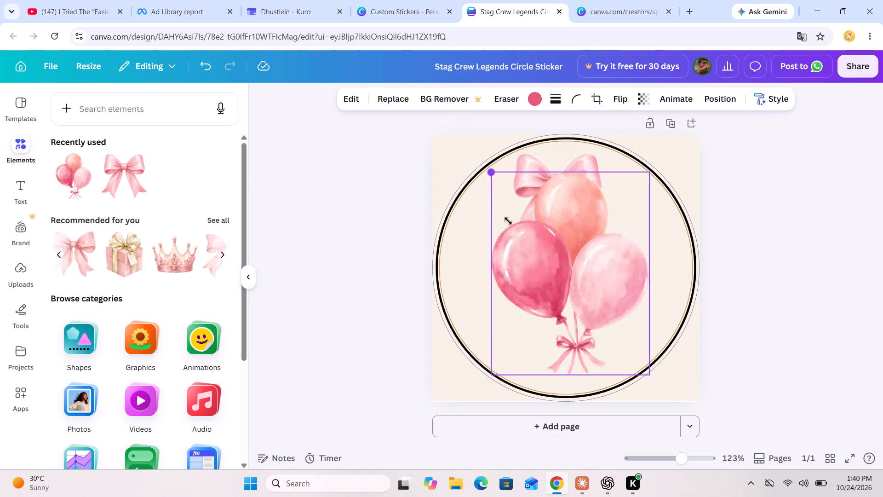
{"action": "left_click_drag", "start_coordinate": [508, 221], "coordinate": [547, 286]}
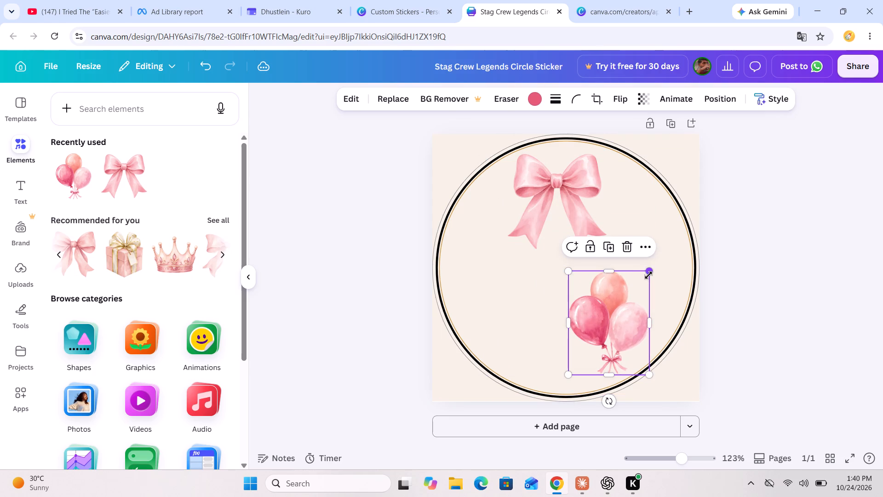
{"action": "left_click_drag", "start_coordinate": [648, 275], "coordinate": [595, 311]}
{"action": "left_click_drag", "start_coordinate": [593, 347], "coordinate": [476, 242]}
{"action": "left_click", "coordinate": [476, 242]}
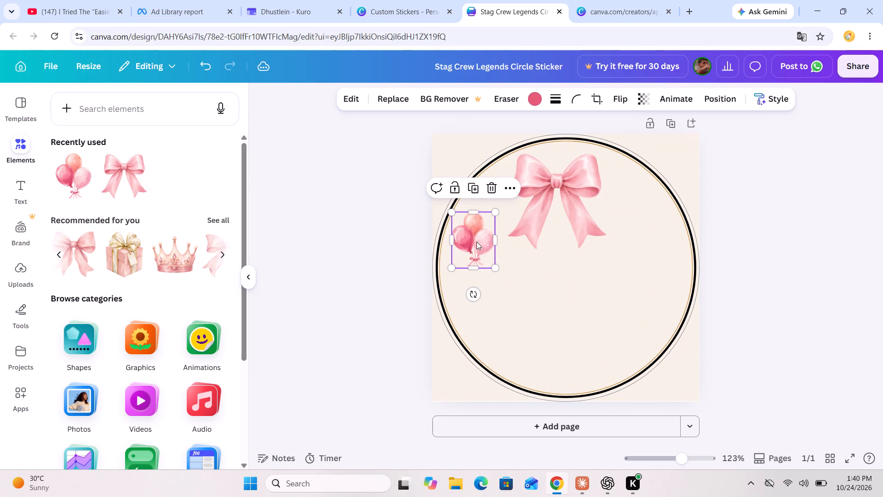
Replace the balloon trio left of the bow with a small version of the pink, white and rose-gold balloon bunch with curly ribbons.
{"action": "double_click", "coordinate": [56, 254]}
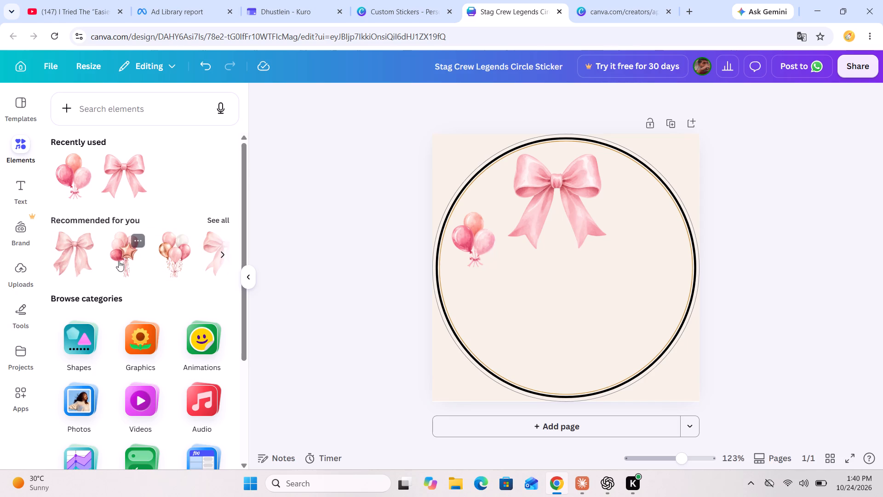
{"action": "left_click", "coordinate": [177, 252]}
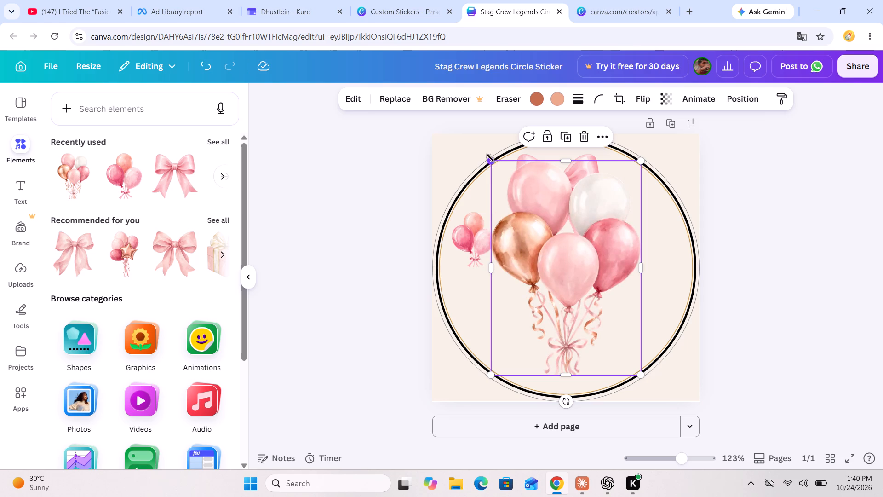
{"action": "left_click_drag", "start_coordinate": [489, 158], "coordinate": [593, 313]}
{"action": "left_click_drag", "start_coordinate": [482, 252], "coordinate": [216, 294]}
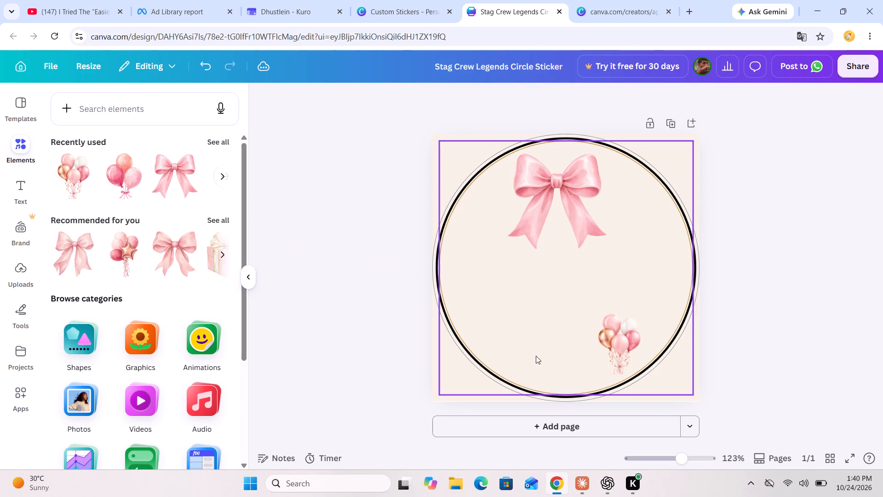
{"action": "left_click_drag", "start_coordinate": [613, 326], "coordinate": [472, 238]}
{"action": "left_click", "coordinate": [472, 238]}
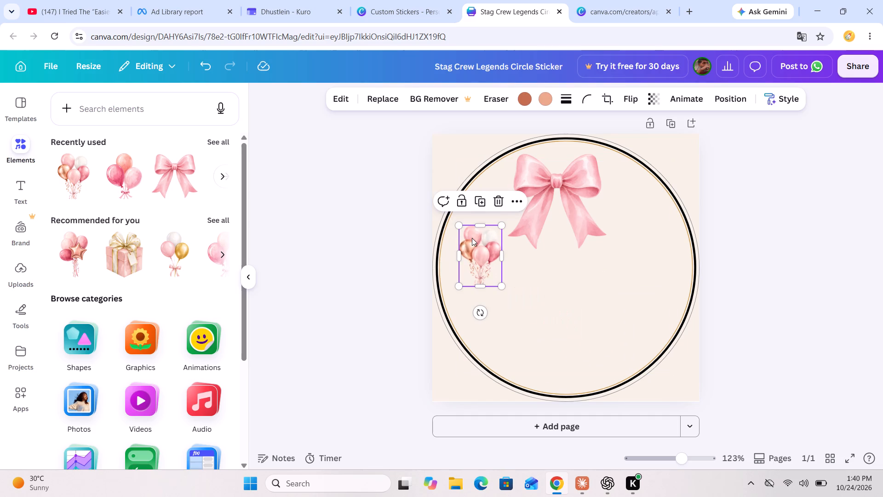
Duplicate the balloon bunch and place the copy level with the original on the circle's right side.
{"action": "left_click", "coordinate": [479, 258]}
{"action": "left_click", "coordinate": [484, 197]}
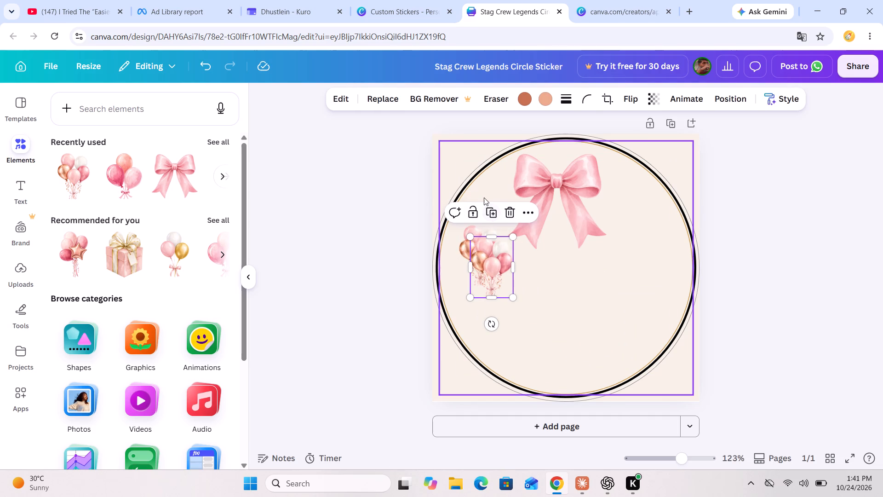
{"action": "left_click_drag", "start_coordinate": [497, 249], "coordinate": [557, 239]}
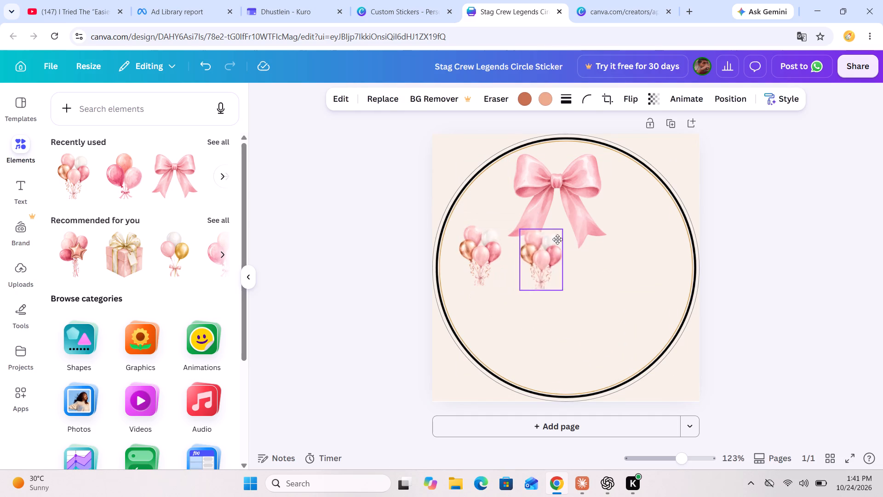
{"action": "left_click_drag", "start_coordinate": [557, 239], "coordinate": [647, 236]}
{"action": "left_click", "coordinate": [751, 183]}
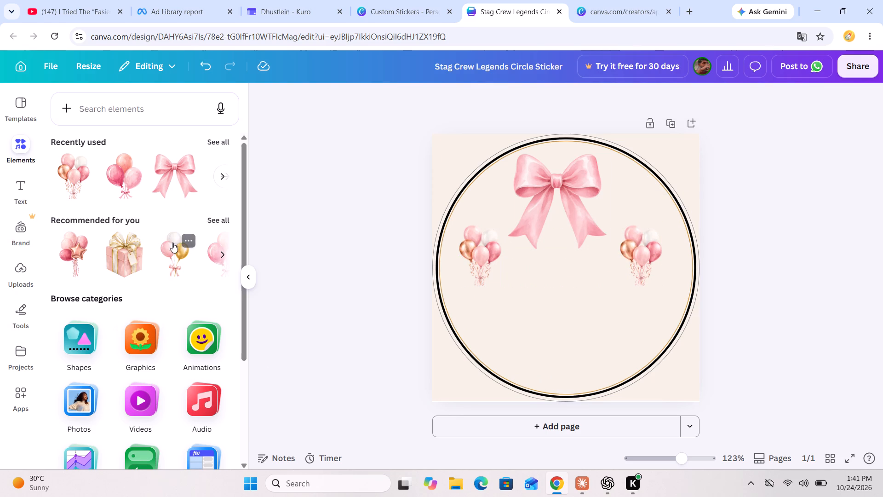
Add the recommended pink gift box with gold ribbon, scale it down, and centre it directly below the bow between the balloon bunches.
{"action": "double_click", "coordinate": [215, 249]}
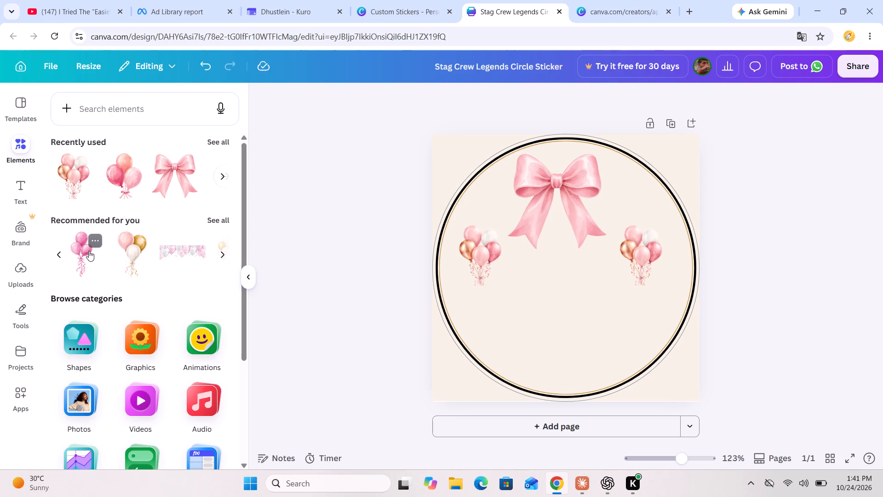
{"action": "left_click", "coordinate": [60, 253]}
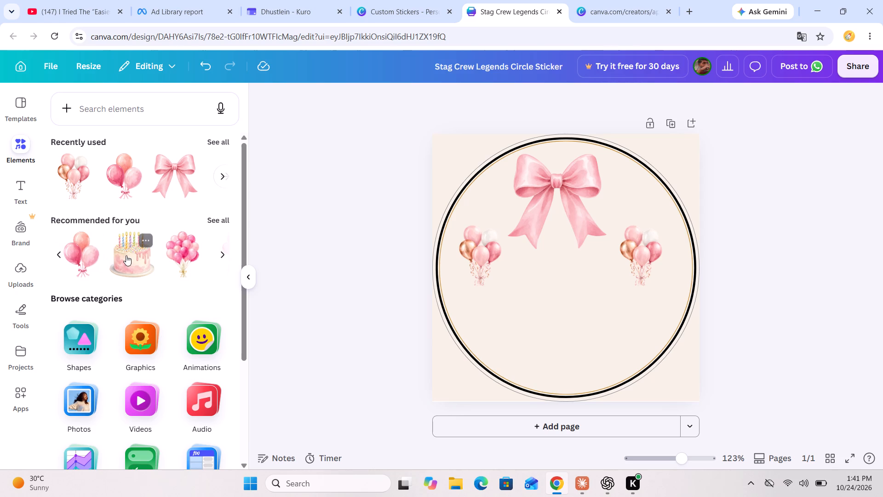
{"action": "double_click", "coordinate": [59, 250]}
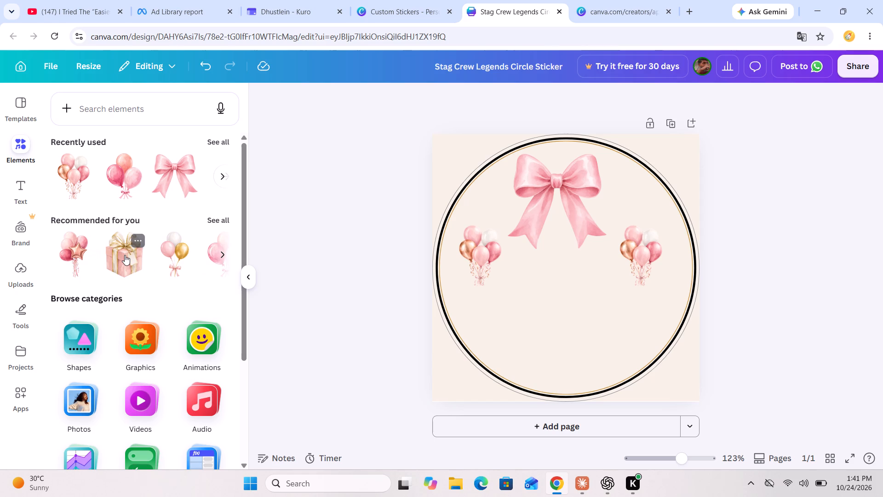
{"action": "left_click", "coordinate": [125, 255]}
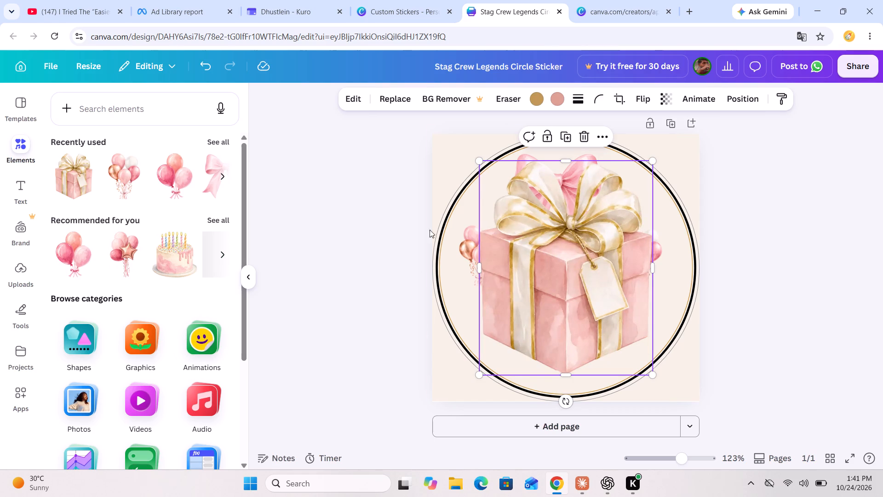
{"action": "left_click_drag", "start_coordinate": [479, 162], "coordinate": [519, 213]}
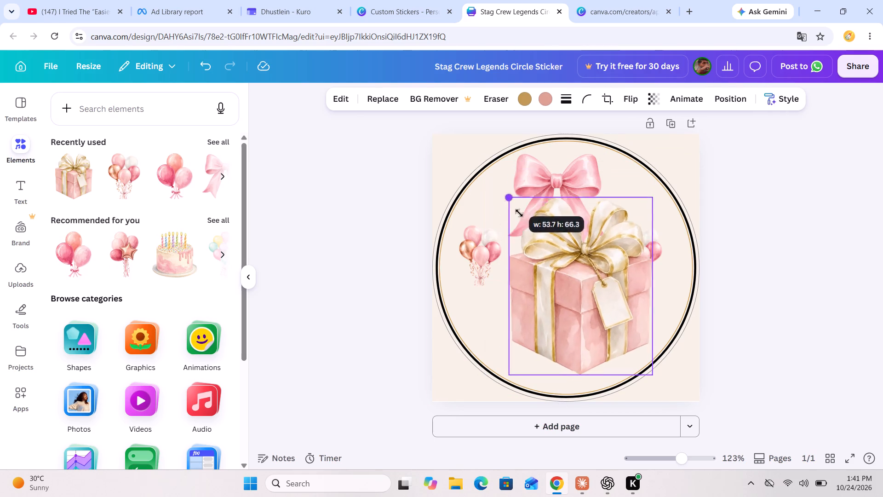
{"action": "left_click_drag", "start_coordinate": [519, 213], "coordinate": [544, 300]}
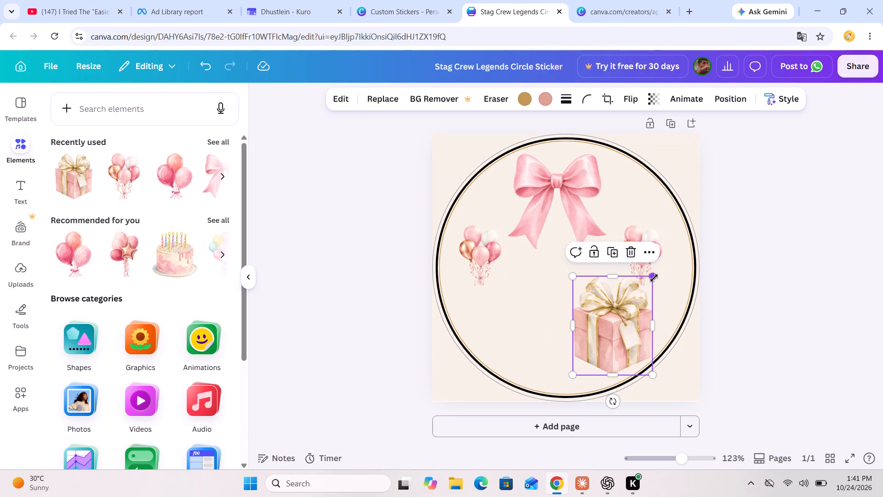
{"action": "left_click_drag", "start_coordinate": [654, 278], "coordinate": [622, 311]}
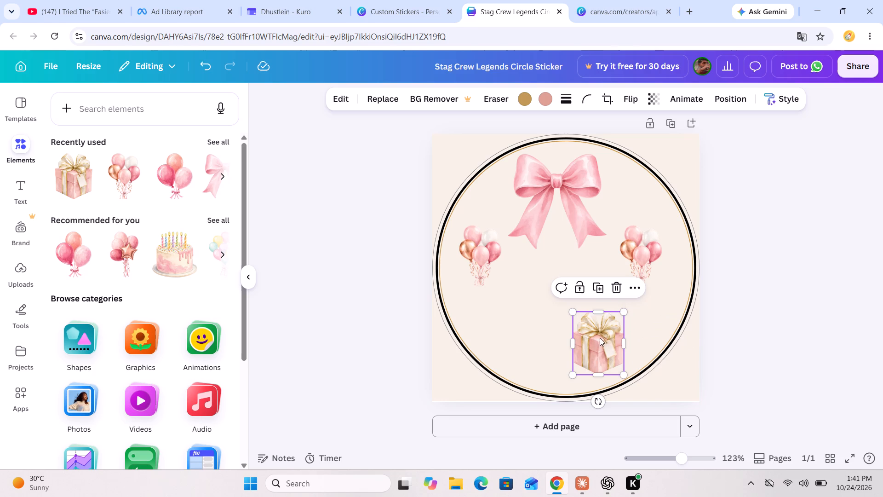
{"action": "left_click_drag", "start_coordinate": [596, 338], "coordinate": [567, 341]}
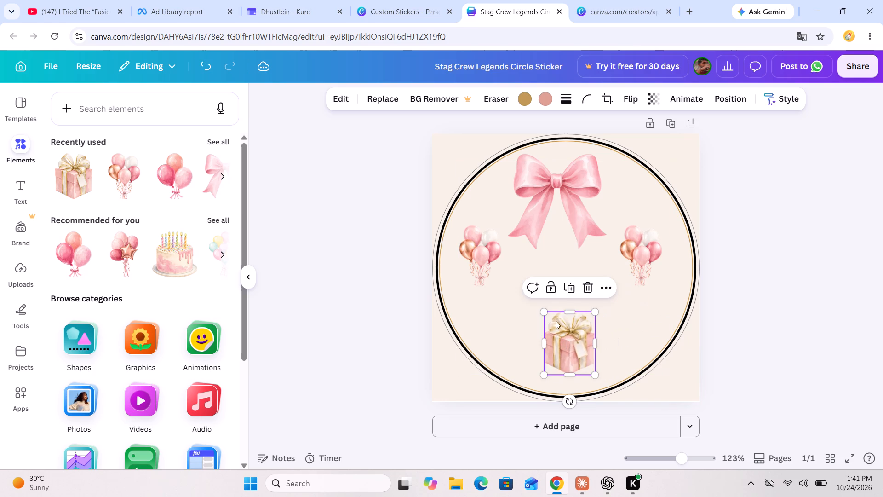
{"action": "left_click_drag", "start_coordinate": [543, 313], "coordinate": [526, 312]}
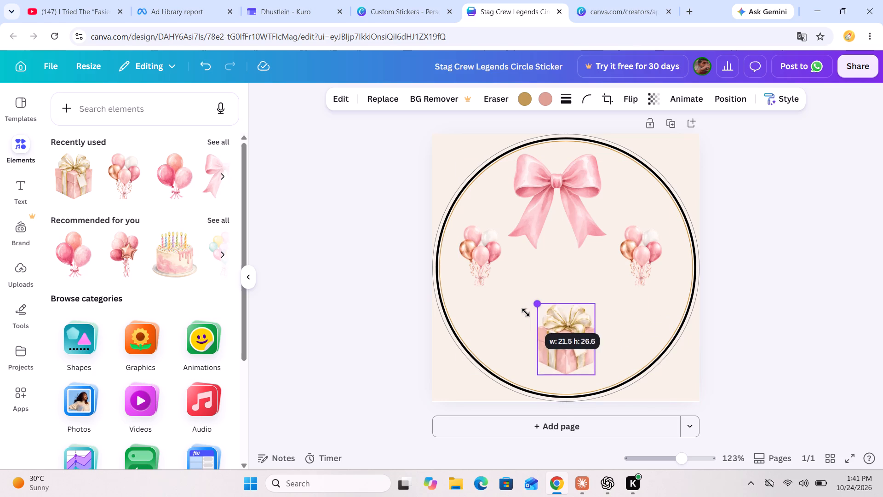
{"action": "left_click_drag", "start_coordinate": [526, 312], "coordinate": [522, 312]}
{"action": "left_click_drag", "start_coordinate": [591, 302], "coordinate": [605, 301]}
{"action": "left_click_drag", "start_coordinate": [575, 326], "coordinate": [563, 271]}
{"action": "left_click", "coordinate": [563, 271]}
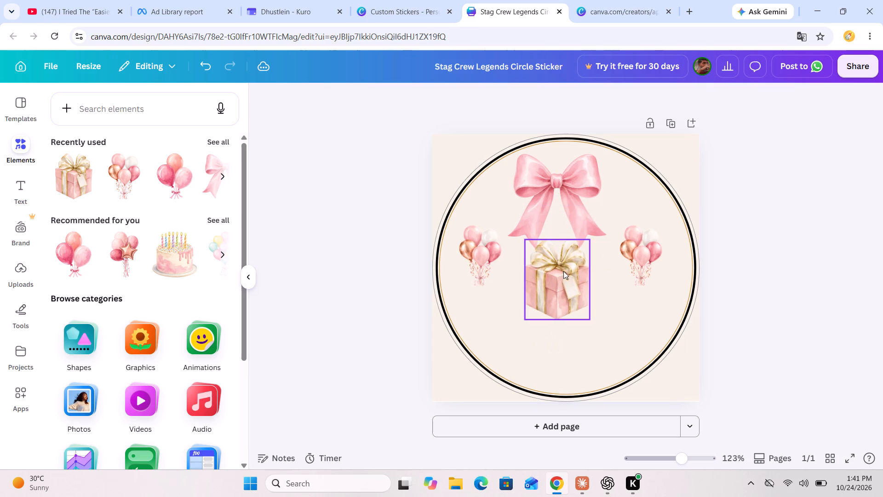
{"action": "left_click", "coordinate": [314, 349]}
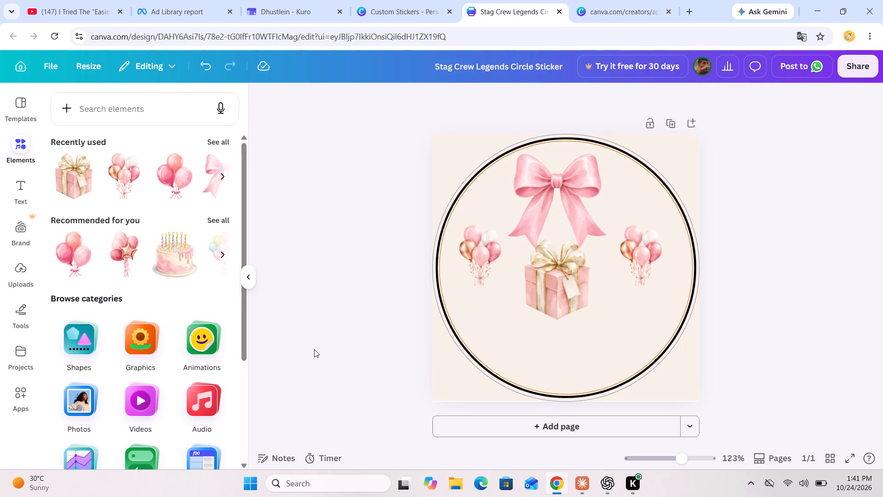
Add the pink Happy Birthday bunting with lilac bows from the recommended graphics to the sticker.
{"action": "left_click", "coordinate": [223, 258]}
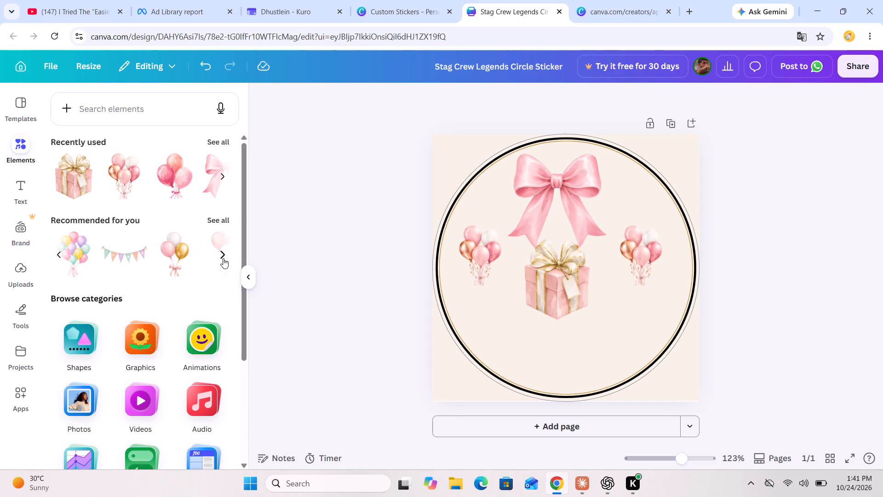
{"action": "left_click", "coordinate": [223, 258]}
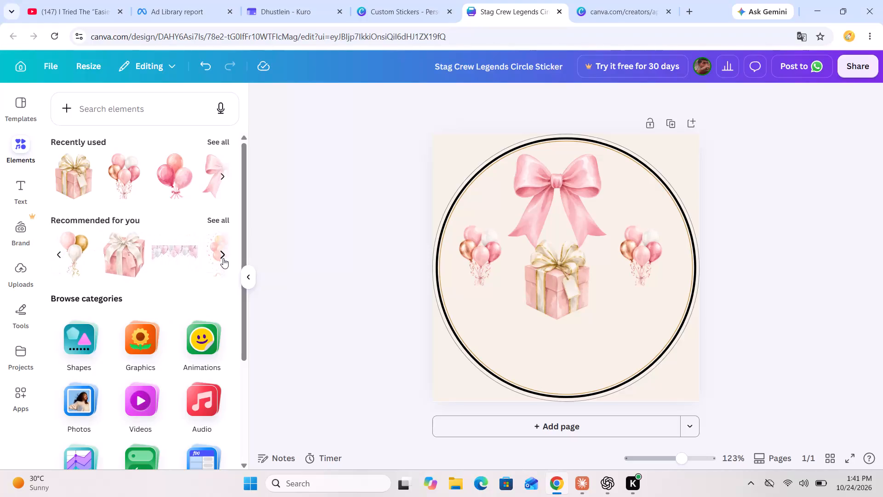
{"action": "left_click", "coordinate": [223, 258]}
{"action": "left_click", "coordinate": [223, 258]}
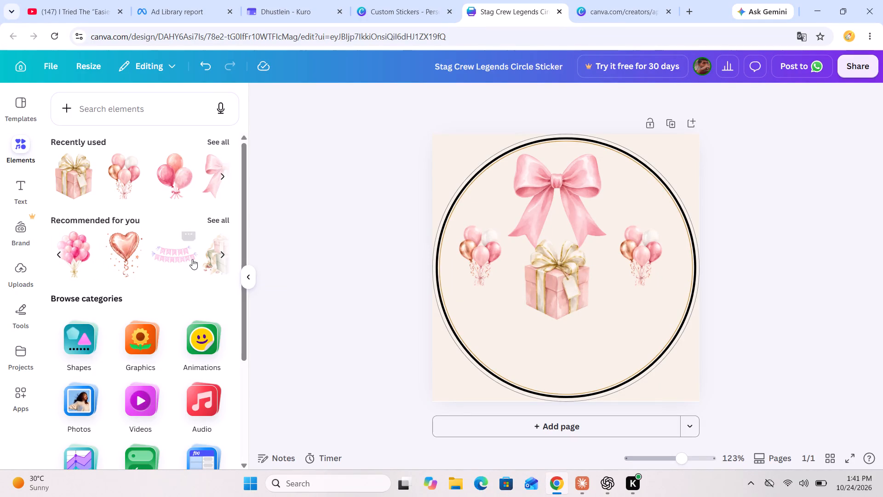
{"action": "left_click", "coordinate": [189, 259]}
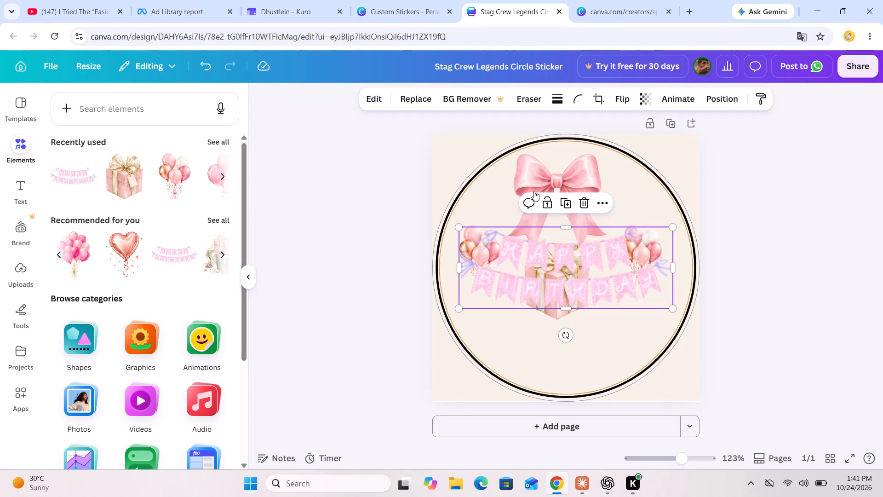
{"action": "left_click", "coordinate": [505, 258]}
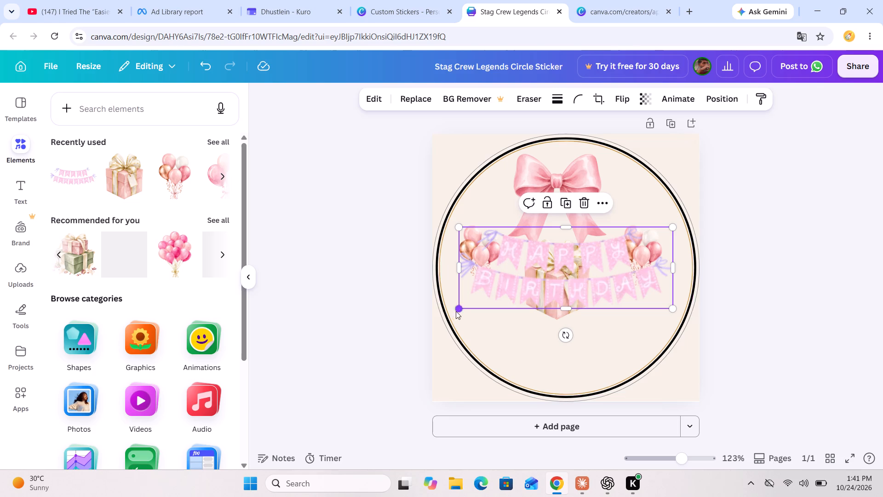
Shrink the pink bow to a little over half its size, keeping it centred above the gift box.
{"action": "left_click", "coordinate": [554, 176]}
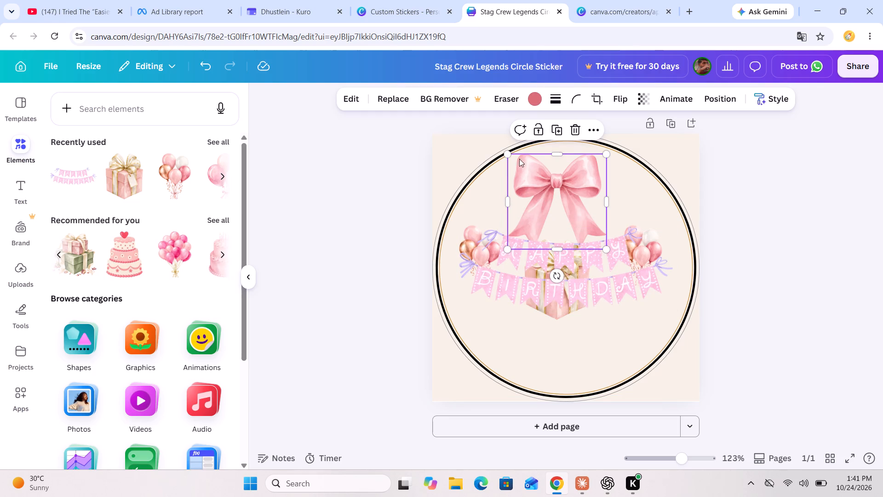
{"action": "left_click_drag", "start_coordinate": [512, 154], "coordinate": [538, 184]}
{"action": "left_click_drag", "start_coordinate": [579, 205], "coordinate": [558, 204]}
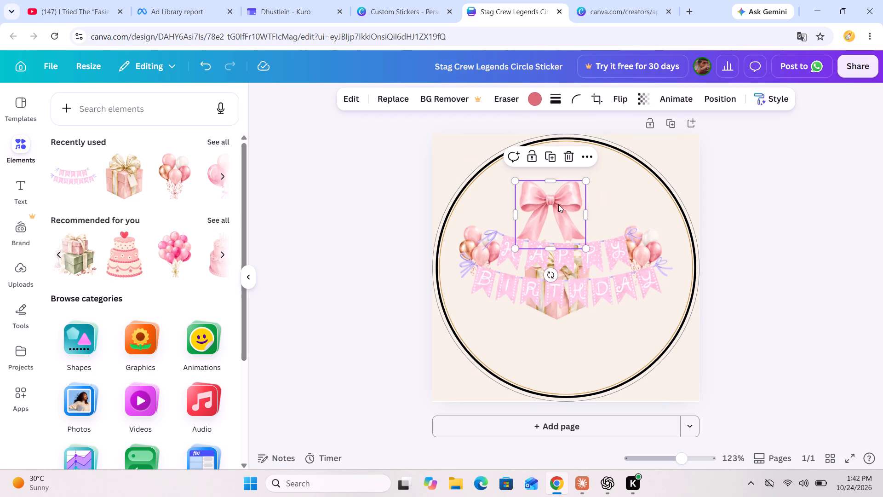
{"action": "left_click_drag", "start_coordinate": [516, 182], "coordinate": [525, 190]}
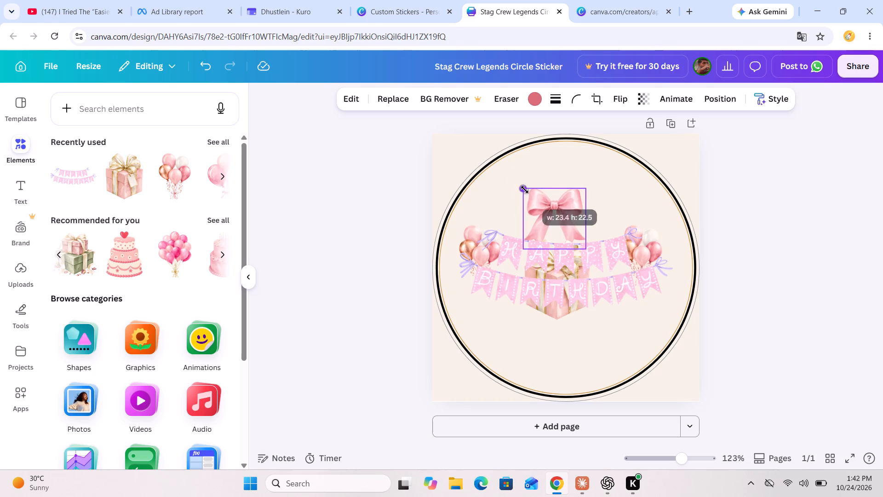
{"action": "left_click_drag", "start_coordinate": [525, 190], "coordinate": [530, 198]}
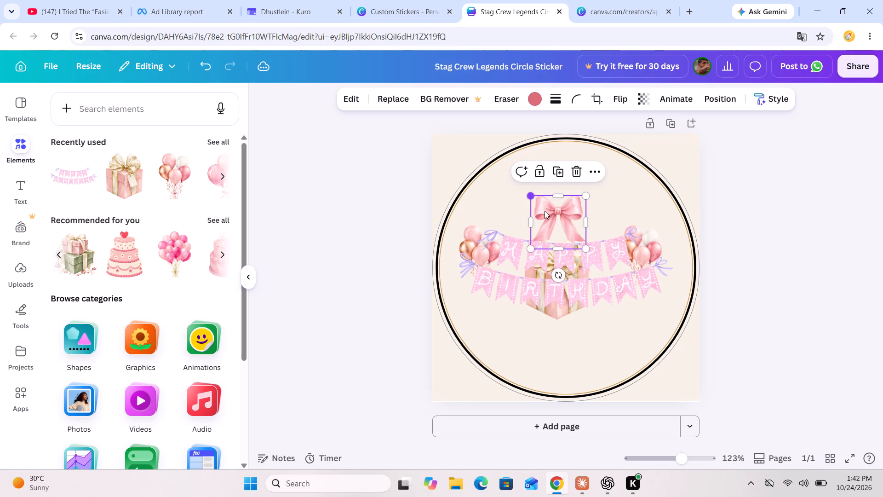
Scale the Happy Birthday bunting down to about half its width and place it inside the circle's top edge, above the bow.
{"action": "left_click", "coordinate": [483, 244]}
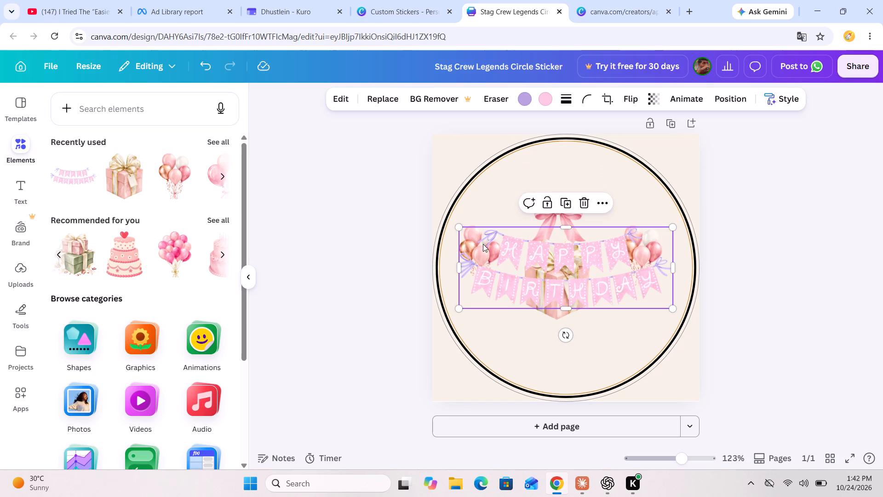
{"action": "left_click_drag", "start_coordinate": [459, 230], "coordinate": [480, 238]}
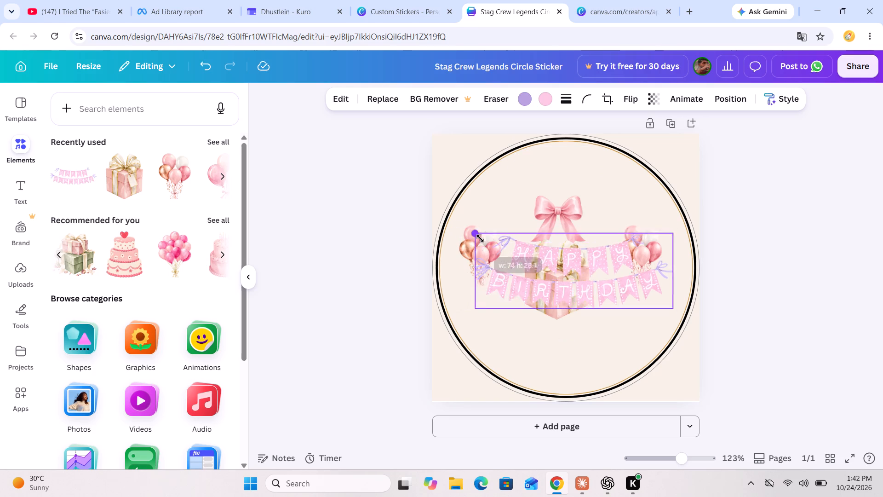
{"action": "left_click_drag", "start_coordinate": [480, 238], "coordinate": [519, 284]}
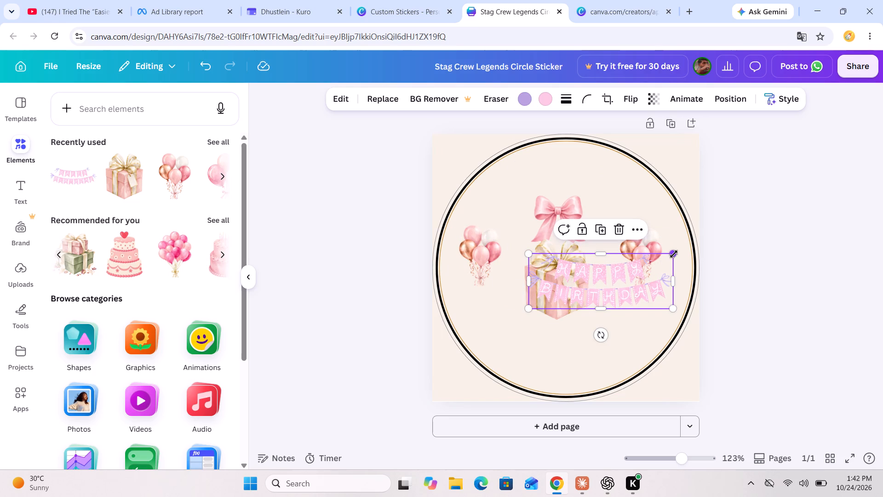
{"action": "left_click_drag", "start_coordinate": [674, 254], "coordinate": [636, 279]}
{"action": "left_click_drag", "start_coordinate": [597, 286], "coordinate": [579, 165]}
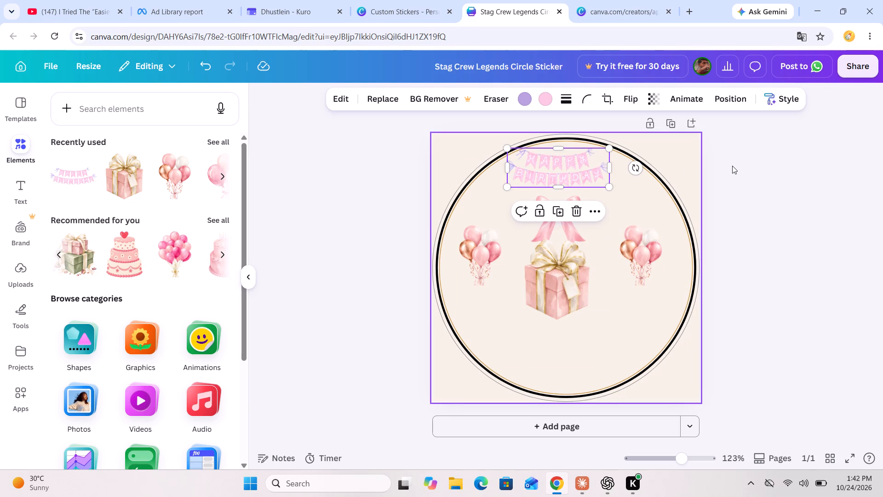
{"action": "left_click", "coordinate": [734, 165]}
Move the bow up so it sits directly beneath the Happy Birthday bunting.
{"action": "left_click_drag", "start_coordinate": [551, 211], "coordinate": [557, 199]}
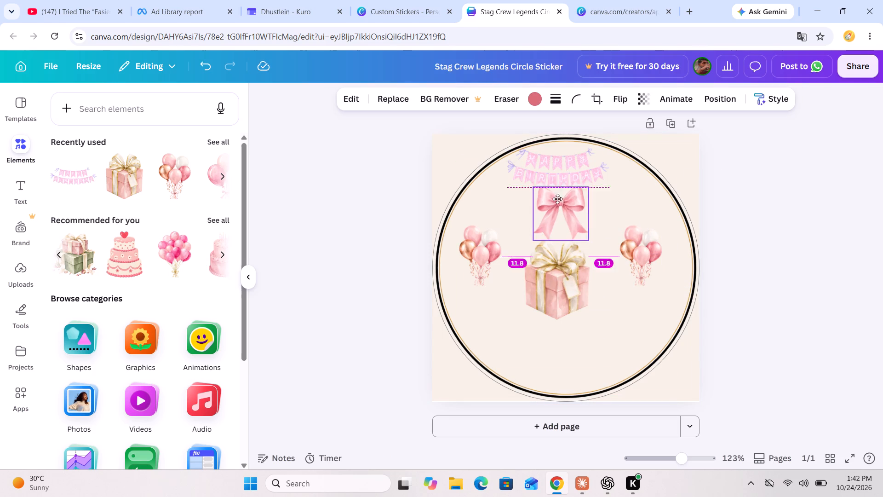
{"action": "left_click_drag", "start_coordinate": [557, 199], "coordinate": [547, 199]}
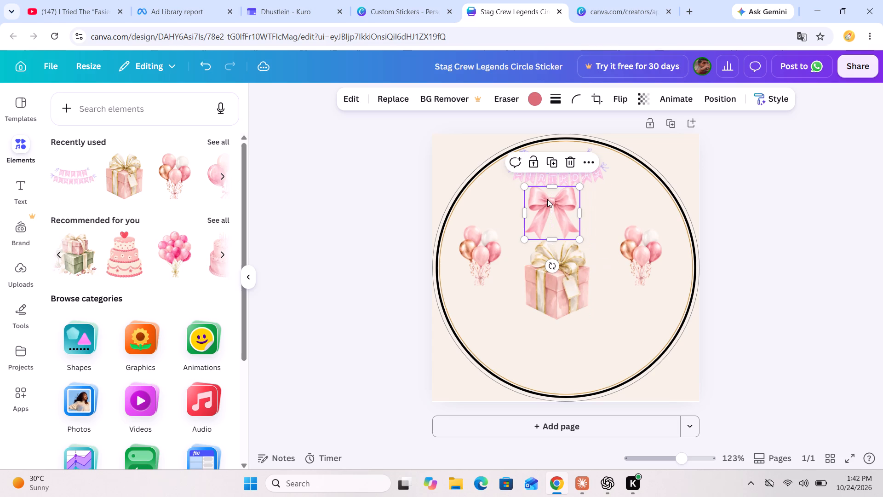
Move both balloon bunches up so they flank the bow at the same level, one on each side.
{"action": "left_click_drag", "start_coordinate": [483, 254], "coordinate": [510, 186]}
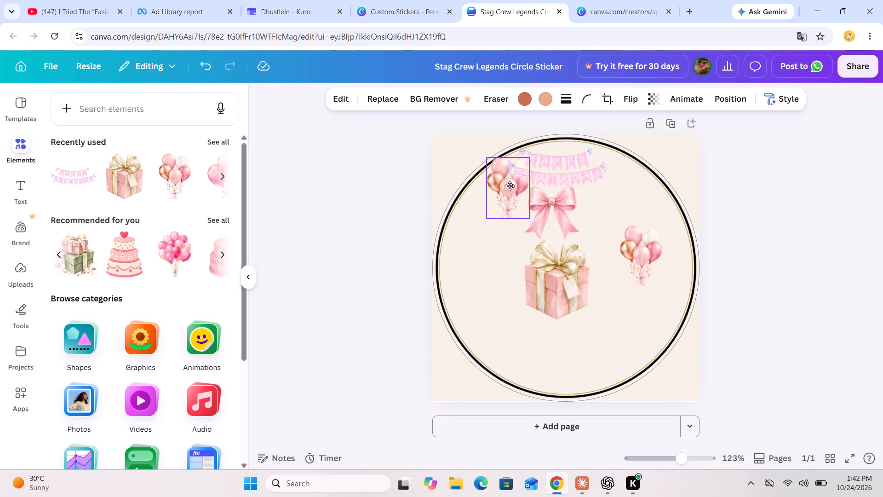
{"action": "left_click_drag", "start_coordinate": [510, 186], "coordinate": [496, 209]}
{"action": "left_click", "coordinate": [496, 209]}
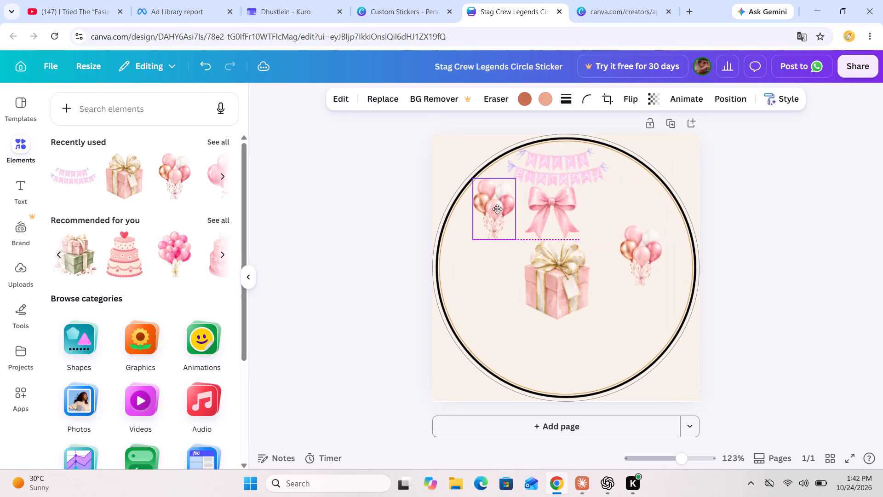
{"action": "left_click", "coordinate": [497, 208]}
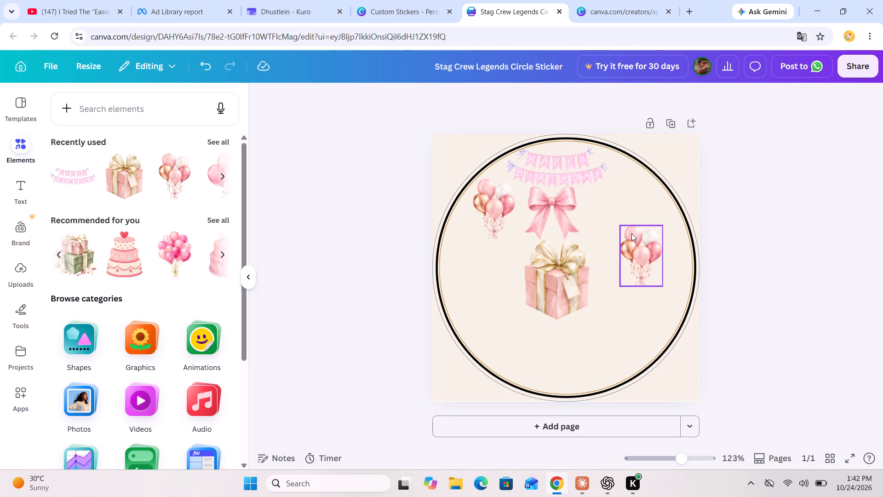
{"action": "left_click_drag", "start_coordinate": [631, 233], "coordinate": [615, 187]}
{"action": "left_click", "coordinate": [615, 187]}
Shrink the pink gift box with the gold ribbon and remove it from the sticker.
{"action": "left_click", "coordinate": [566, 261]}
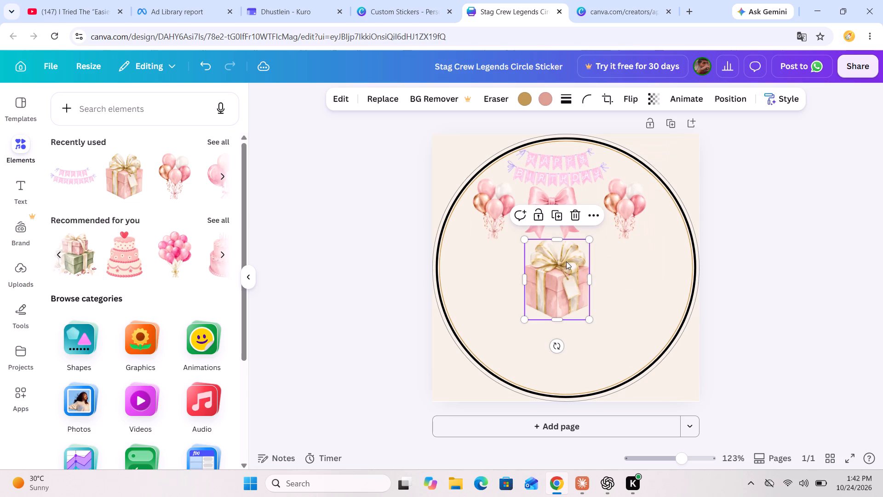
{"action": "left_click_drag", "start_coordinate": [524, 240], "coordinate": [541, 261]}
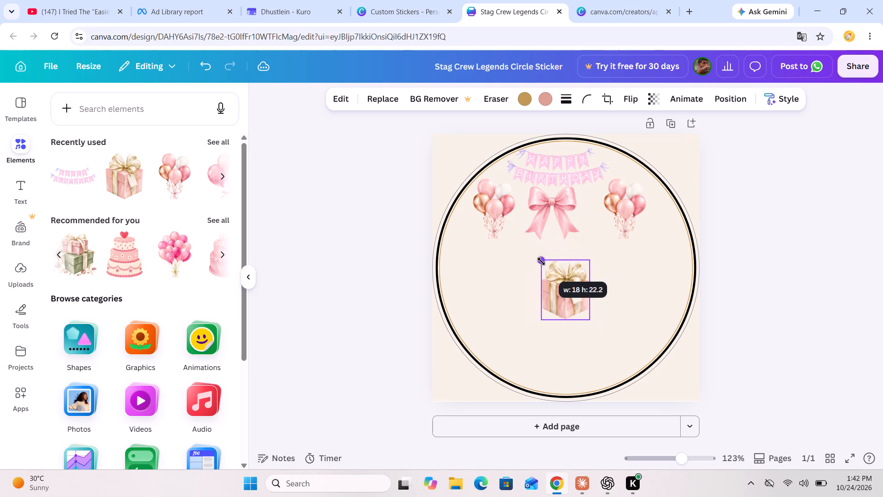
{"action": "left_click_drag", "start_coordinate": [541, 261], "coordinate": [548, 272]}
{"action": "left_click_drag", "start_coordinate": [570, 284], "coordinate": [263, 247]}
Add the recommended stack of pink and green gift boxes, scale it down, and place it below the right balloon bunch at the circle's edge.
{"action": "left_click", "coordinate": [78, 263]}
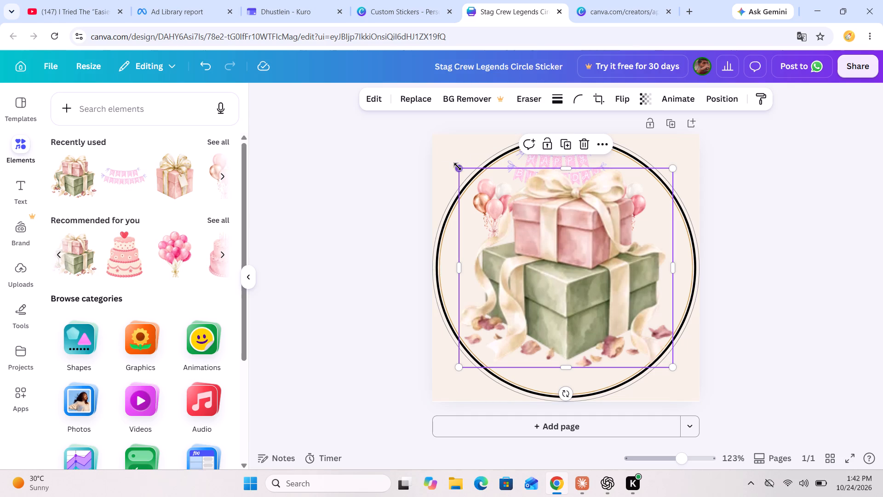
{"action": "left_click_drag", "start_coordinate": [455, 167], "coordinate": [567, 295]}
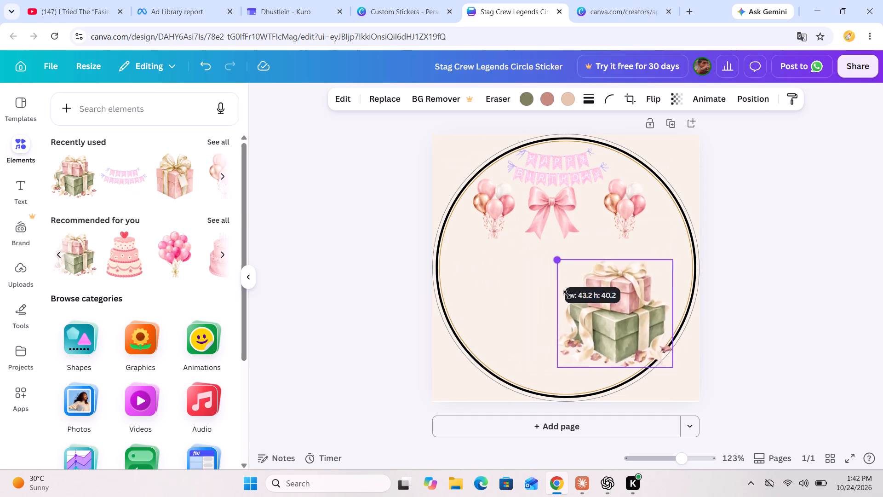
{"action": "left_click_drag", "start_coordinate": [567, 295], "coordinate": [587, 313]}
{"action": "left_click_drag", "start_coordinate": [644, 322], "coordinate": [659, 262]}
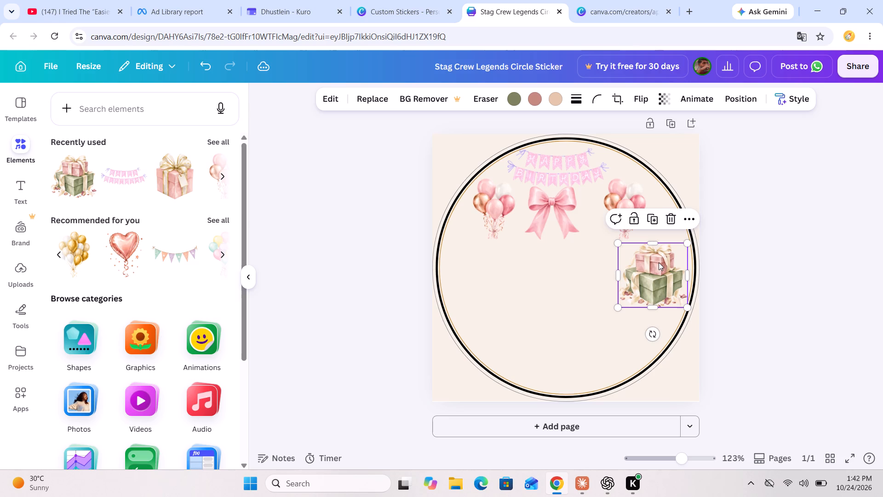
{"action": "left_click", "coordinate": [347, 258]}
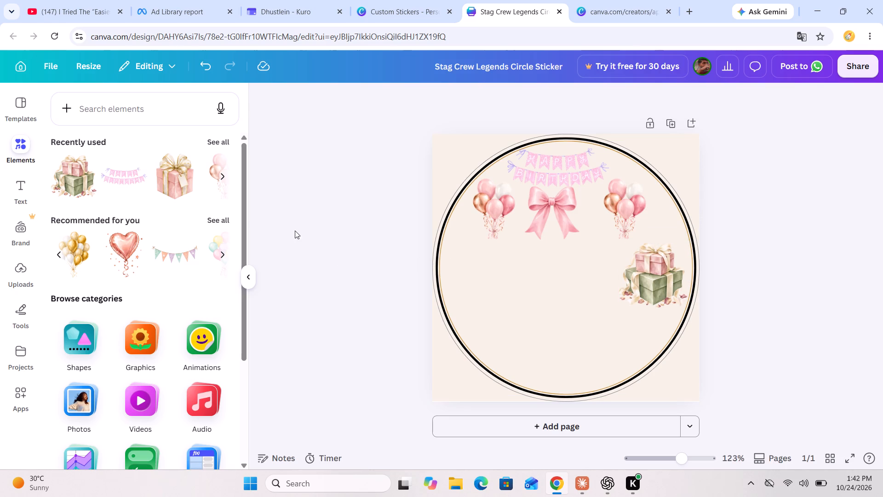
Browse the complete set of magic recommendations for another gift or birthday decoration that suits the pink sticker.
{"action": "left_click", "coordinate": [222, 254]}
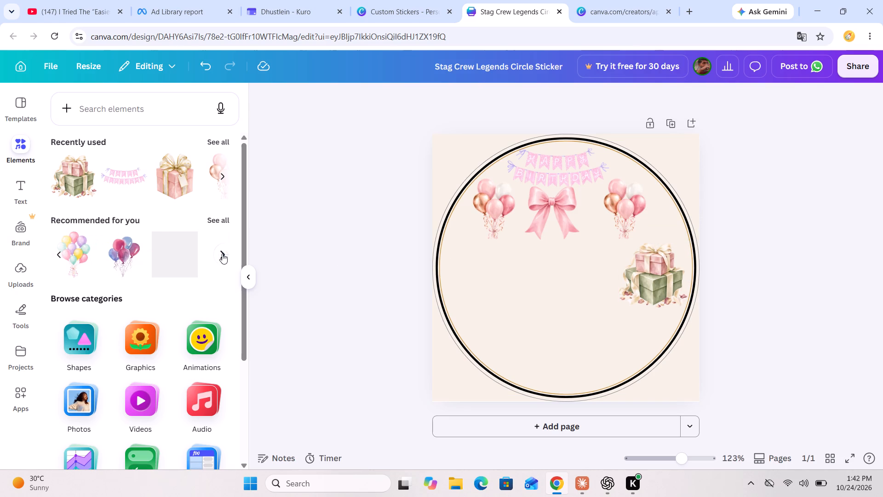
{"action": "left_click", "coordinate": [222, 254]}
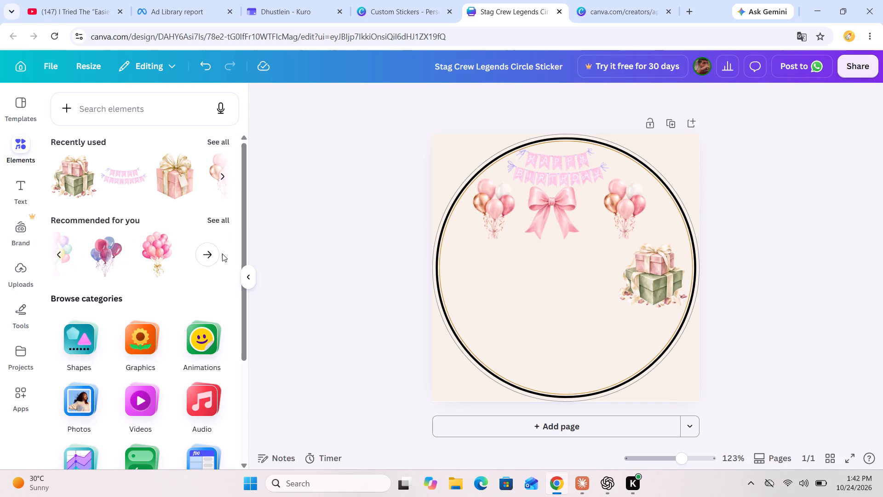
{"action": "left_click", "coordinate": [205, 250]}
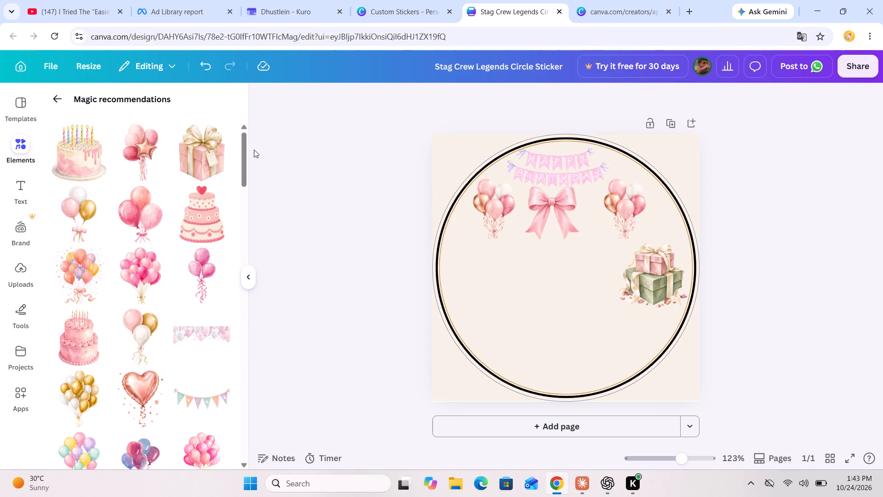
{"action": "left_click_drag", "start_coordinate": [241, 157], "coordinate": [246, 195]}
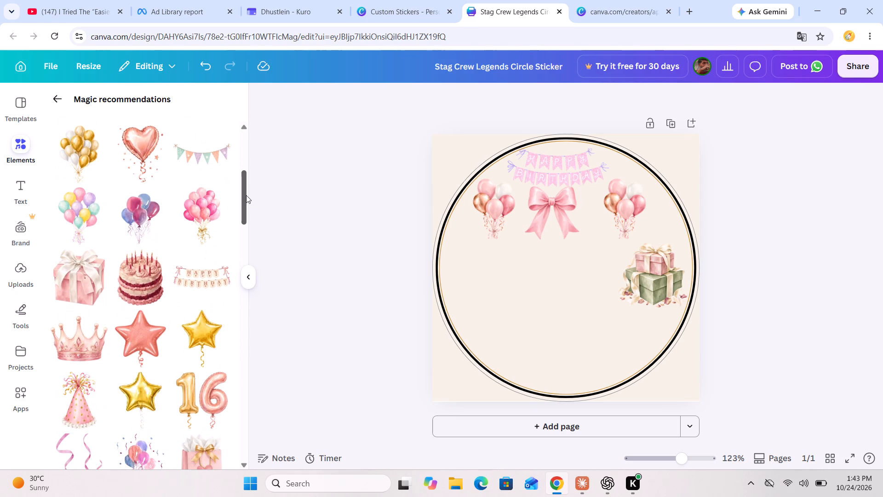
{"action": "left_click_drag", "start_coordinate": [246, 195], "coordinate": [247, 195]}
{"action": "left_click_drag", "start_coordinate": [247, 195], "coordinate": [247, 197]}
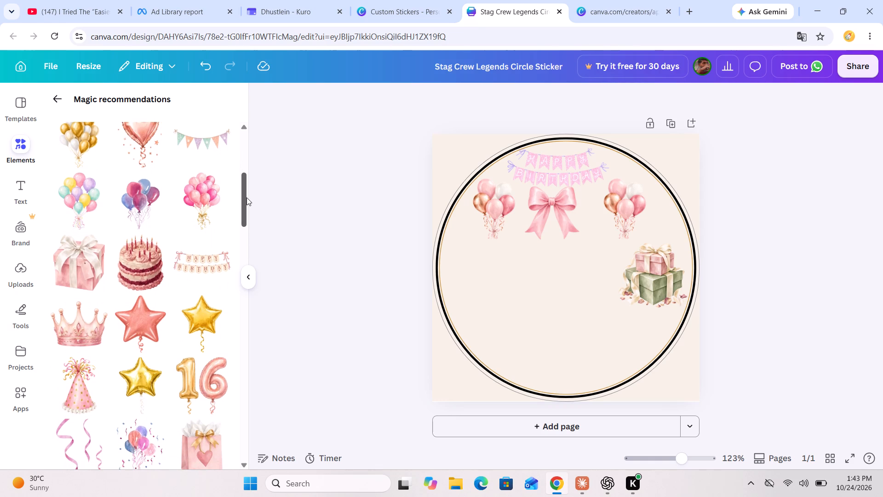
{"action": "left_click_drag", "start_coordinate": [247, 197], "coordinate": [247, 202]}
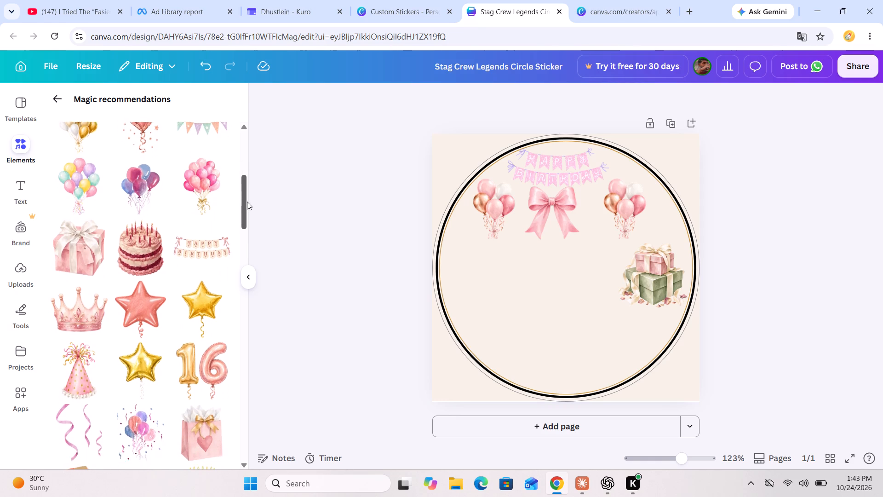
{"action": "left_click_drag", "start_coordinate": [247, 202], "coordinate": [246, 231]}
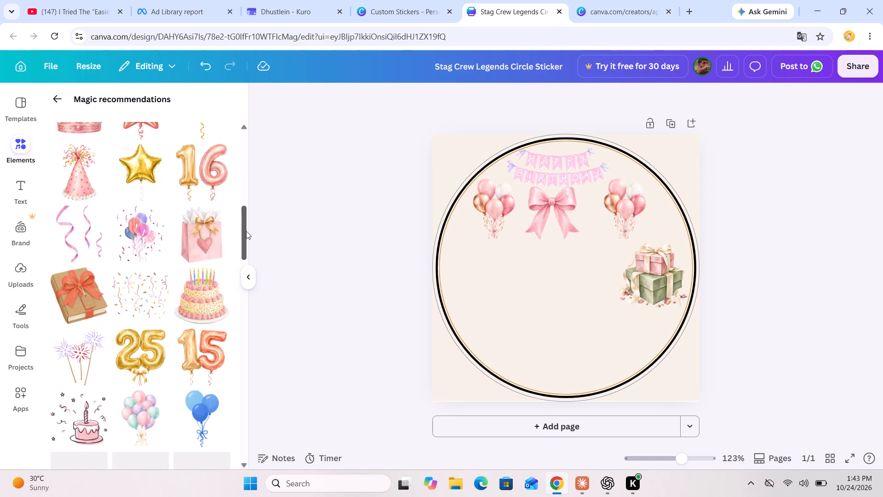
{"action": "left_click_drag", "start_coordinate": [246, 231], "coordinate": [248, 263]}
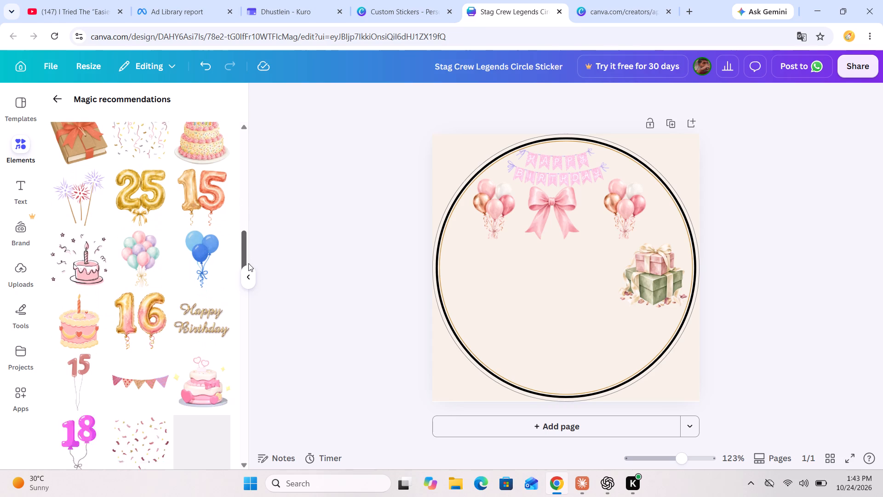
{"action": "left_click_drag", "start_coordinate": [248, 263], "coordinate": [232, 266]}
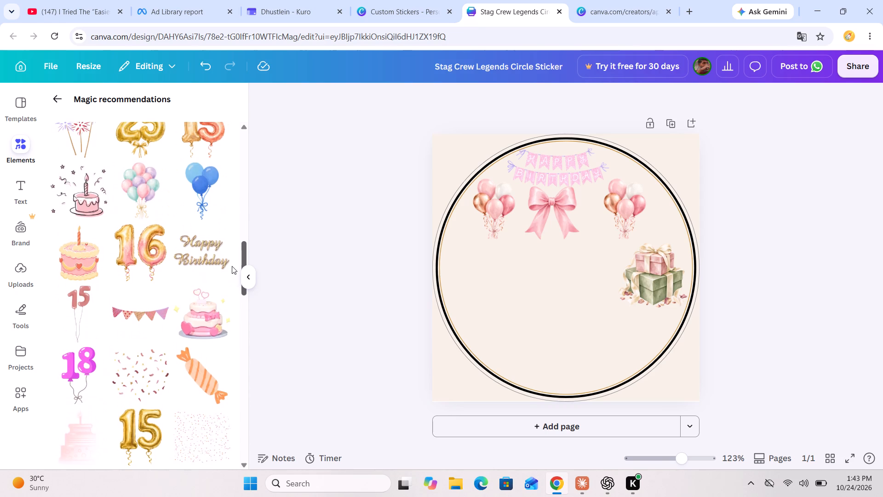
{"action": "left_click_drag", "start_coordinate": [232, 266], "coordinate": [231, 295]}
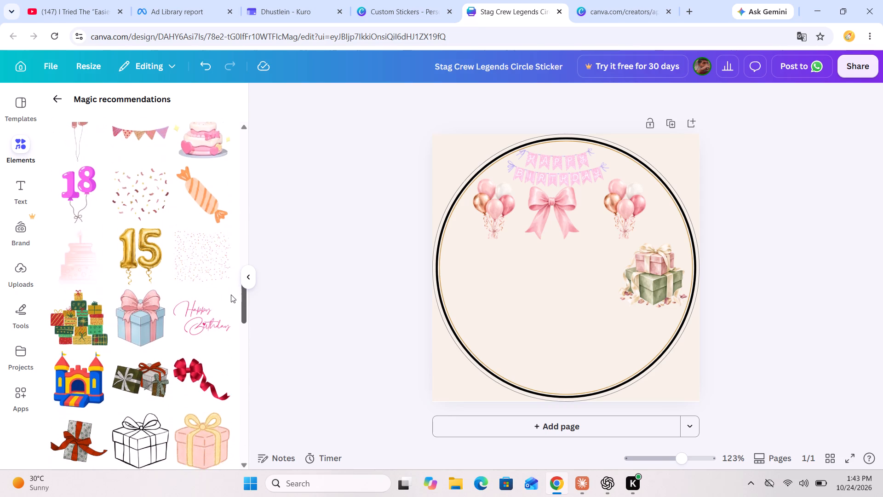
{"action": "left_click_drag", "start_coordinate": [231, 295], "coordinate": [236, 376]}
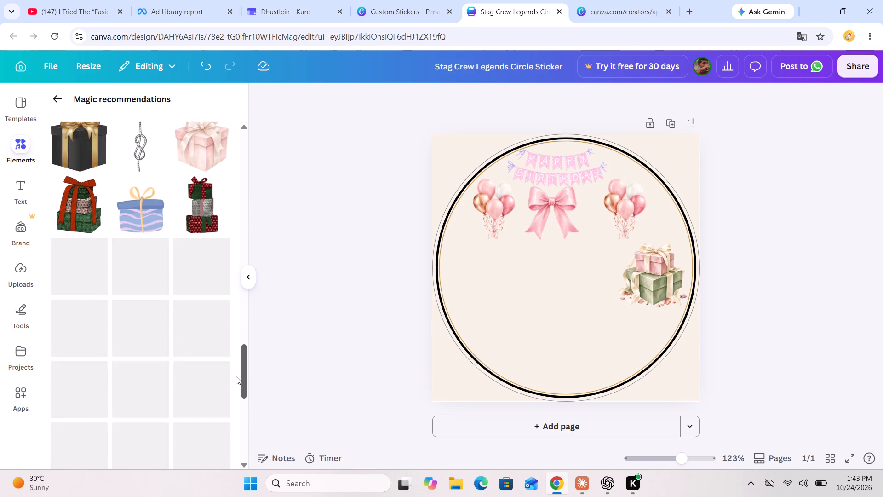
{"action": "left_click_drag", "start_coordinate": [236, 376], "coordinate": [239, 364]}
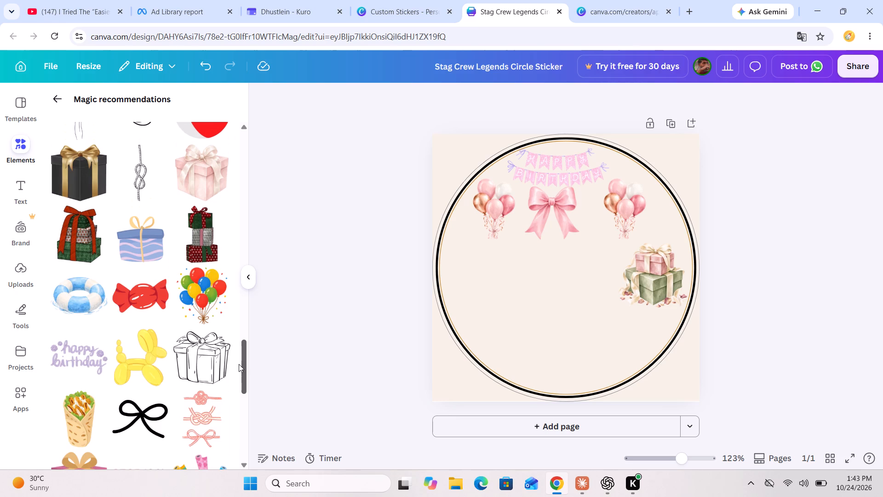
{"action": "left_click_drag", "start_coordinate": [239, 364], "coordinate": [224, 286]}
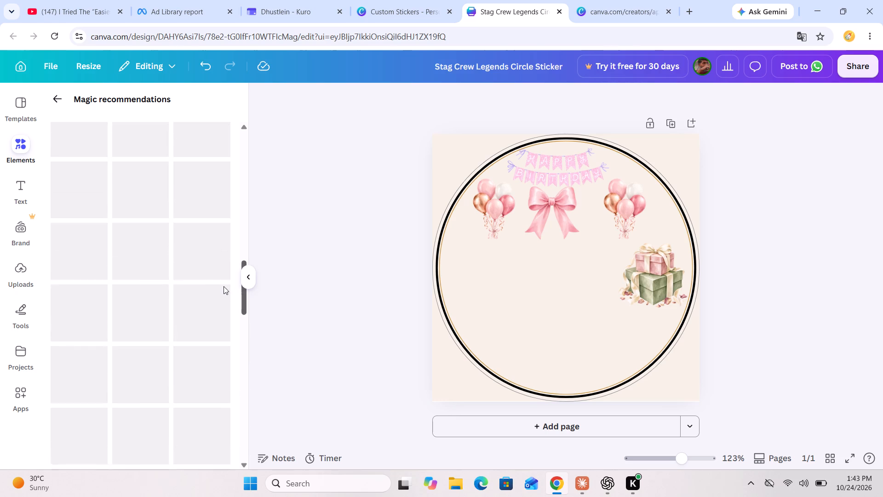
{"action": "left_click_drag", "start_coordinate": [224, 286], "coordinate": [212, 459]}
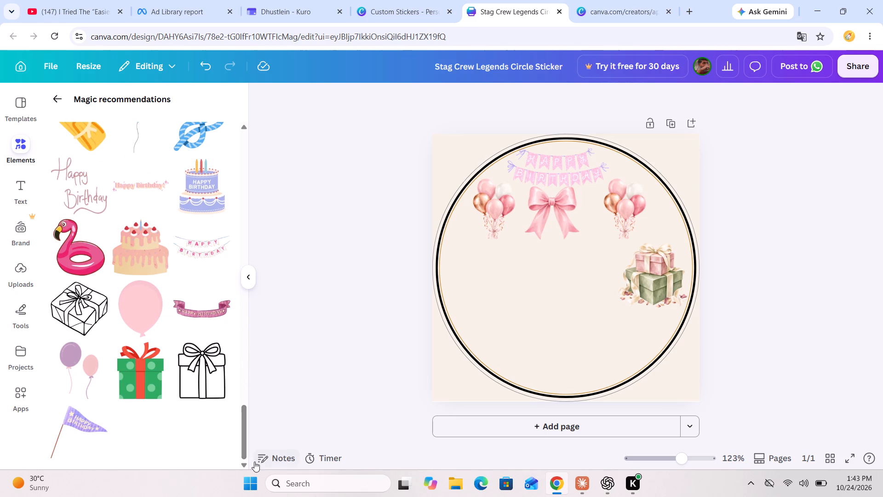
{"action": "left_click_drag", "start_coordinate": [245, 448], "coordinate": [257, 414]}
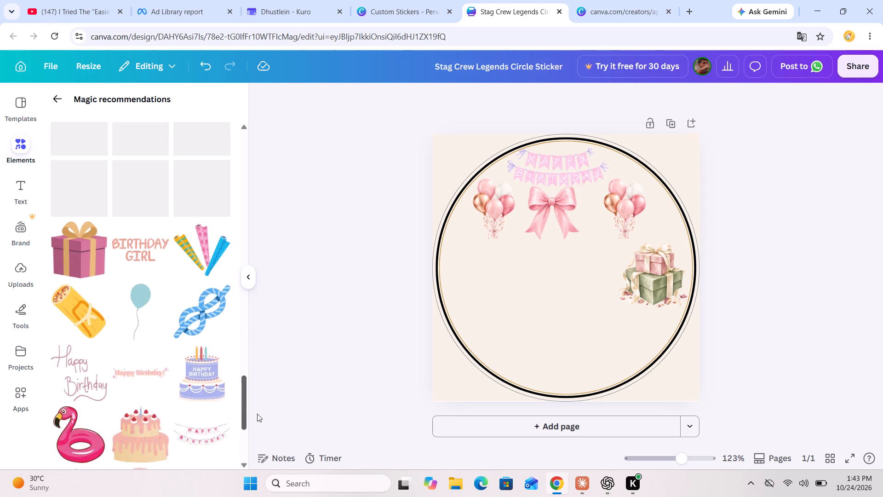
{"action": "left_click_drag", "start_coordinate": [257, 414], "coordinate": [250, 382]}
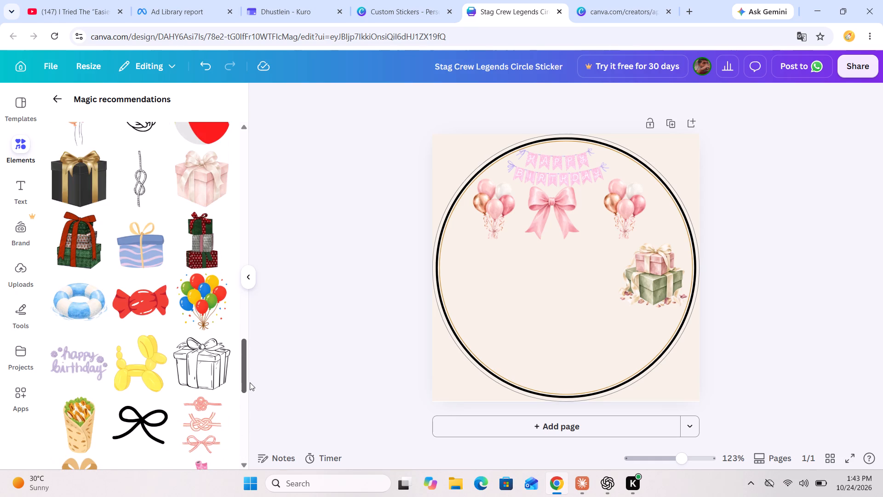
{"action": "left_click_drag", "start_coordinate": [250, 382], "coordinate": [260, 329]}
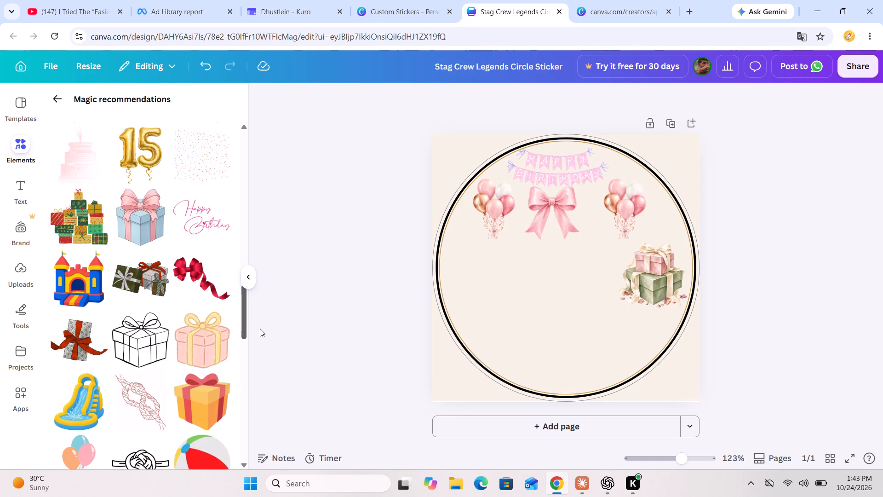
{"action": "left_click_drag", "start_coordinate": [260, 329], "coordinate": [255, 294]}
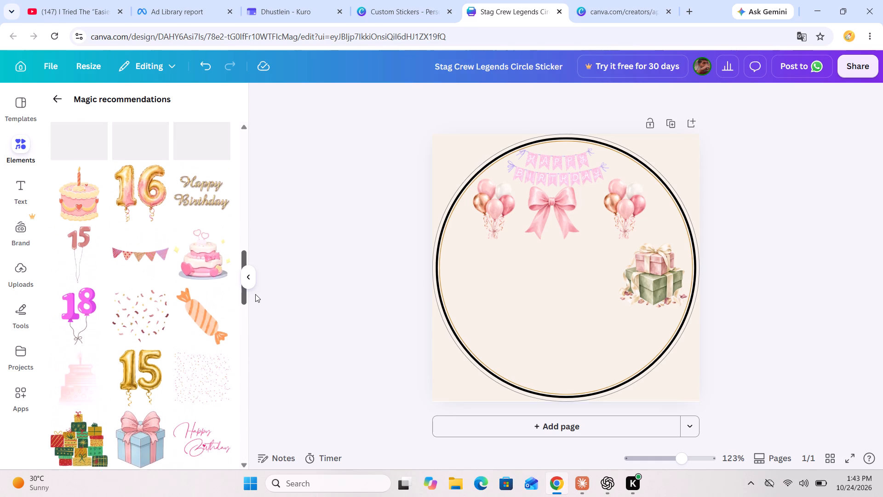
{"action": "left_click_drag", "start_coordinate": [255, 294], "coordinate": [243, 252]}
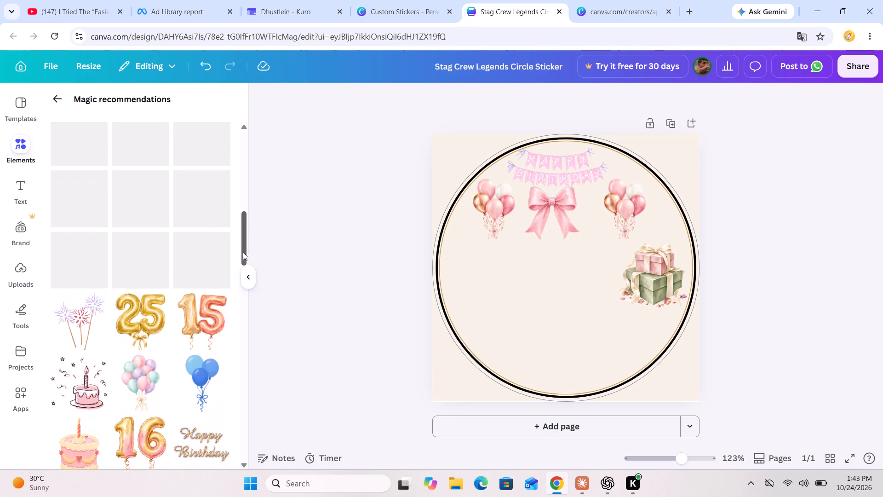
{"action": "left_click_drag", "start_coordinate": [243, 252], "coordinate": [241, 246]}
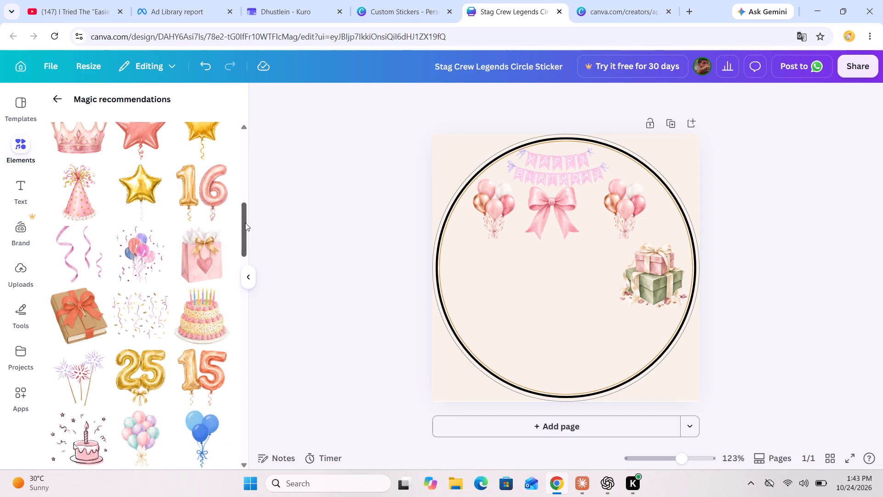
Add the pink gift bag with the heart and gold bow, scale it down, and place it below the left balloon bunch at the circle's edge.
{"action": "left_click", "coordinate": [199, 241]}
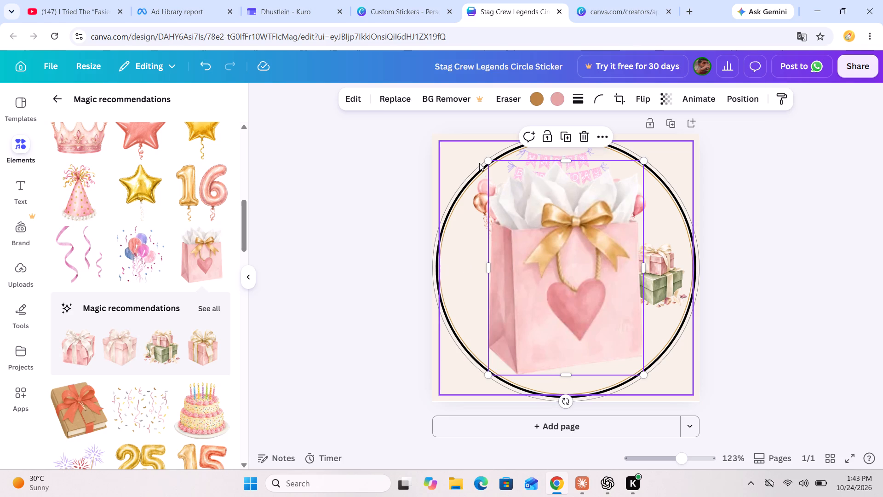
{"action": "left_click_drag", "start_coordinate": [489, 156], "coordinate": [484, 151]}
{"action": "left_click_drag", "start_coordinate": [536, 247], "coordinate": [507, 151]}
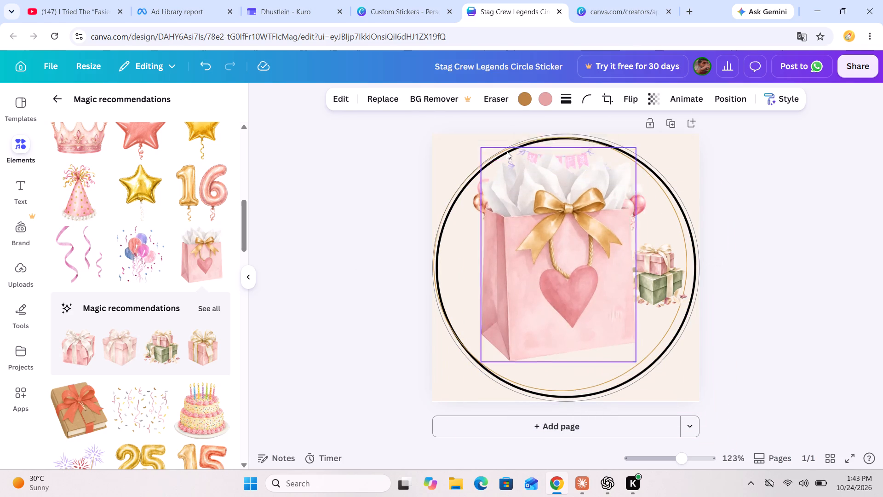
{"action": "left_click_drag", "start_coordinate": [507, 151], "coordinate": [416, 247]}
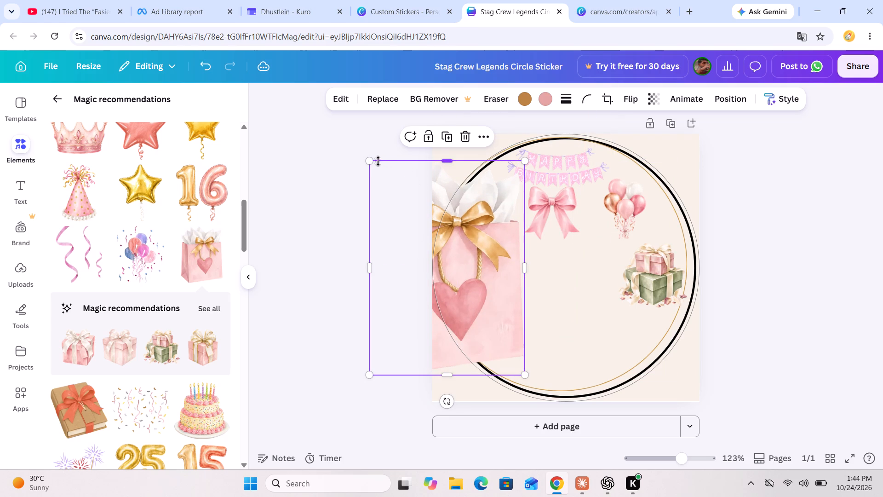
{"action": "left_click_drag", "start_coordinate": [370, 162], "coordinate": [491, 246]}
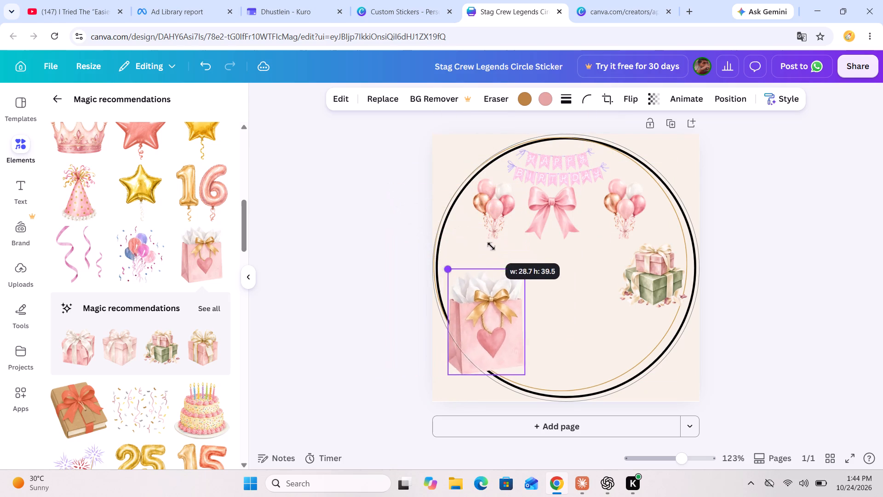
{"action": "left_click_drag", "start_coordinate": [491, 246], "coordinate": [521, 295]}
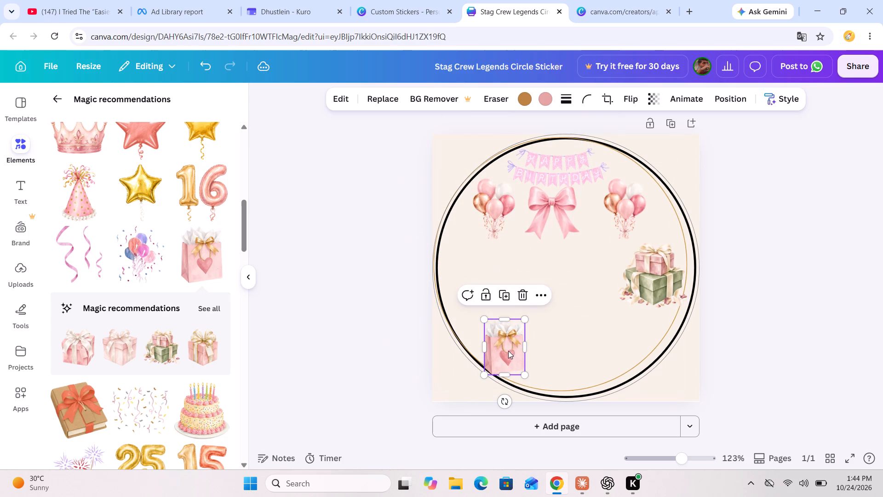
{"action": "left_click_drag", "start_coordinate": [505, 343], "coordinate": [465, 250]}
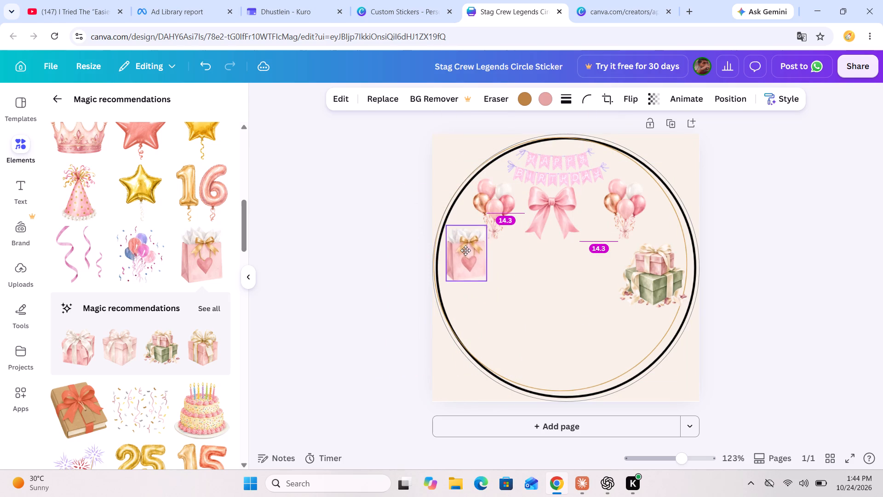
{"action": "left_click_drag", "start_coordinate": [465, 250], "coordinate": [463, 248]}
{"action": "left_click", "coordinate": [347, 314]}
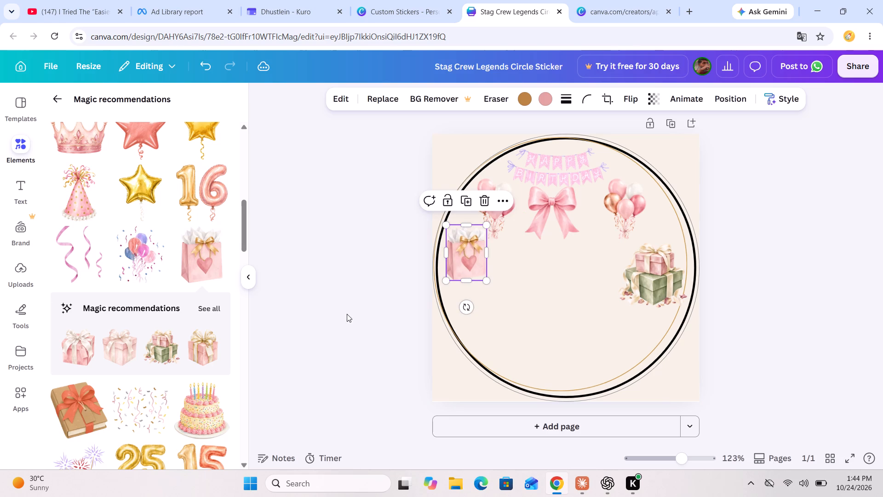
Add the recommended cream Happy Birthday bunting with pink bows and delete the pink and lilac bunting above the bow.
{"action": "left_click_drag", "start_coordinate": [244, 224], "coordinate": [247, 218]}
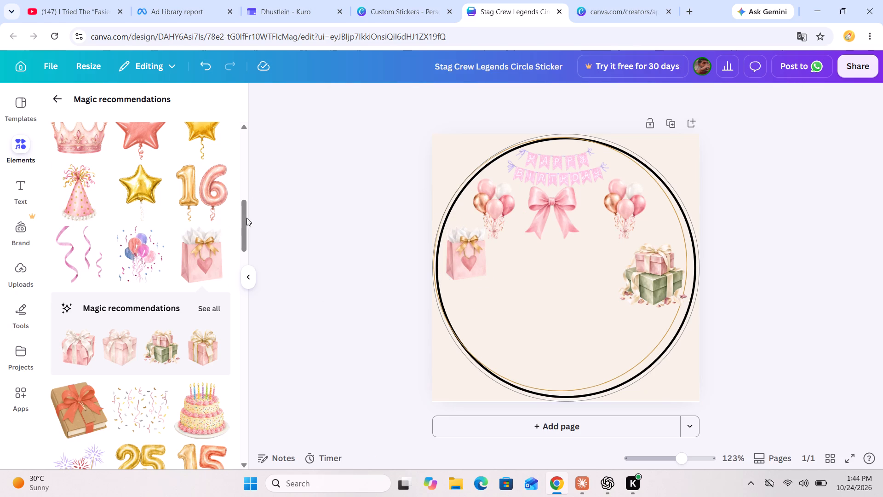
{"action": "left_click_drag", "start_coordinate": [247, 218], "coordinate": [249, 177]}
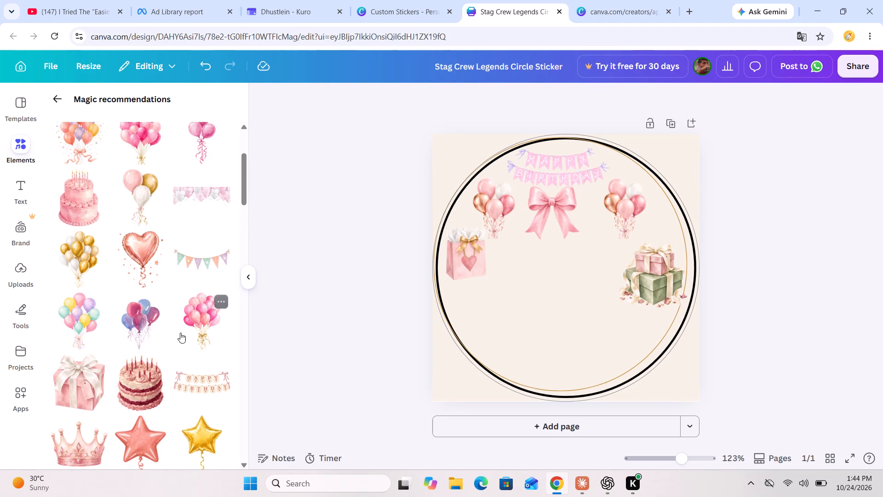
{"action": "left_click", "coordinate": [195, 378]}
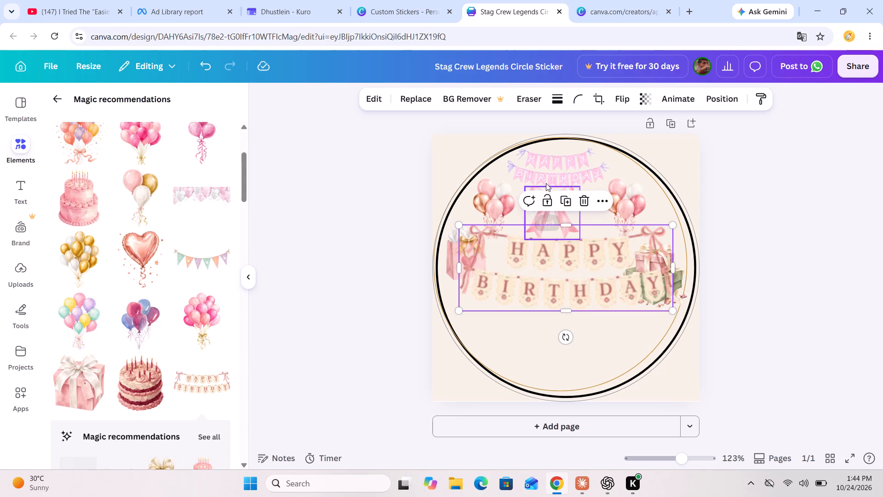
{"action": "left_click", "coordinate": [547, 174]}
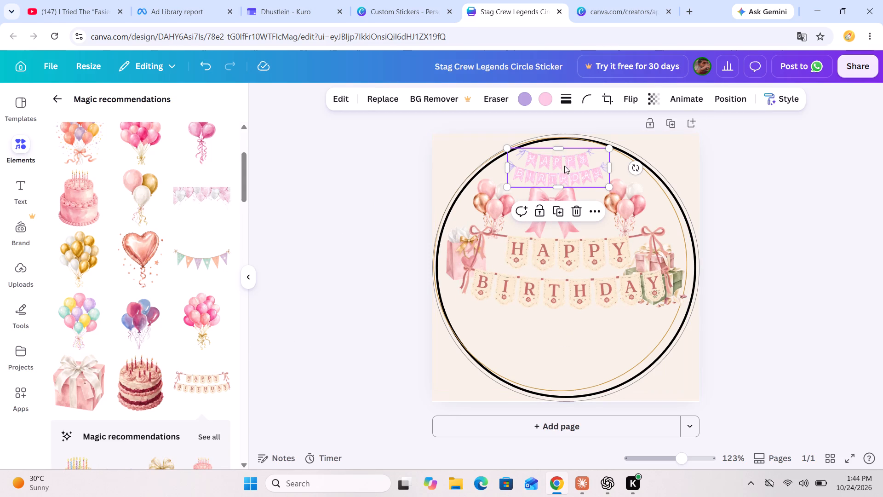
{"action": "left_click", "coordinate": [577, 206]}
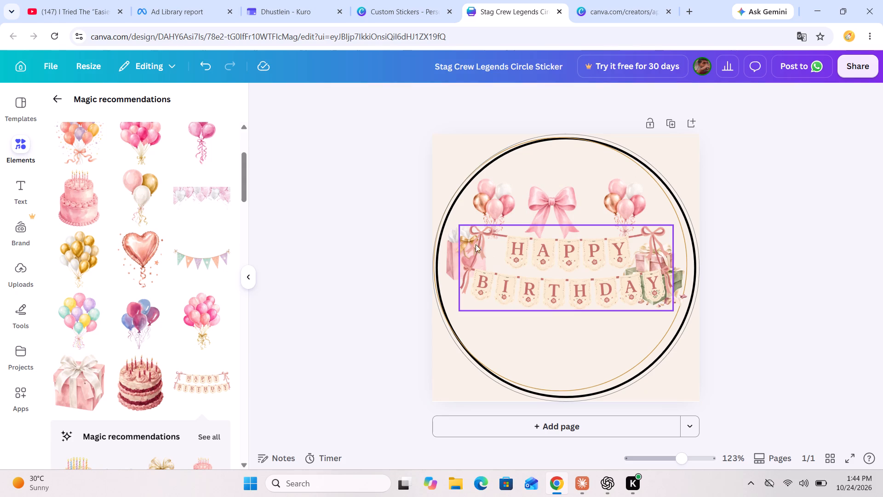
Scale down the cream Happy Birthday bunting and place it at the top of the circle, above the bow and balloons.
{"action": "left_click", "coordinate": [486, 241]}
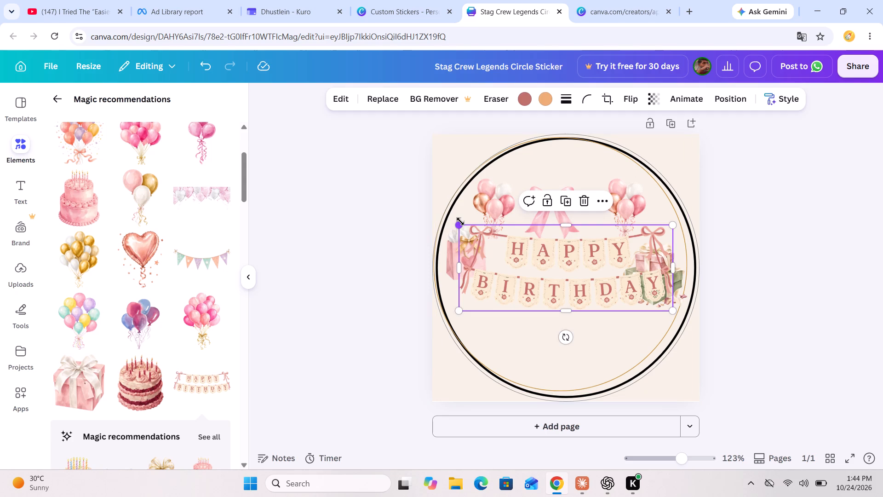
{"action": "left_click_drag", "start_coordinate": [460, 223], "coordinate": [513, 259]}
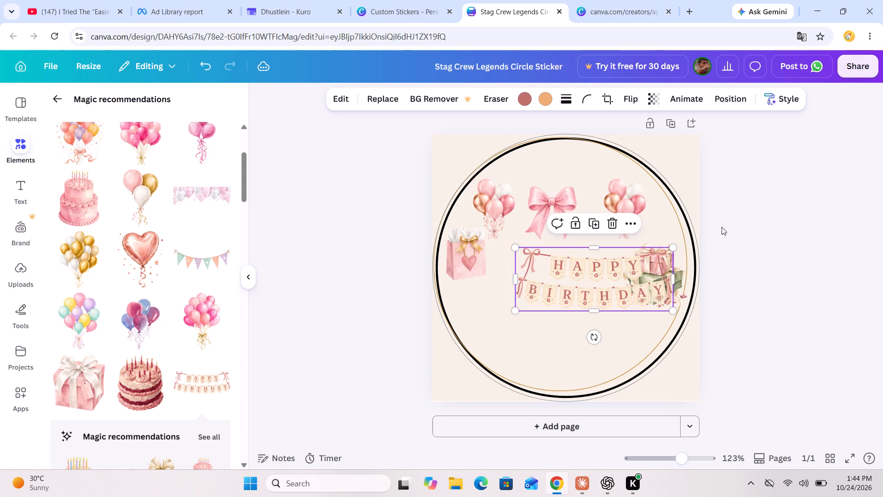
{"action": "left_click_drag", "start_coordinate": [674, 243], "coordinate": [665, 247]}
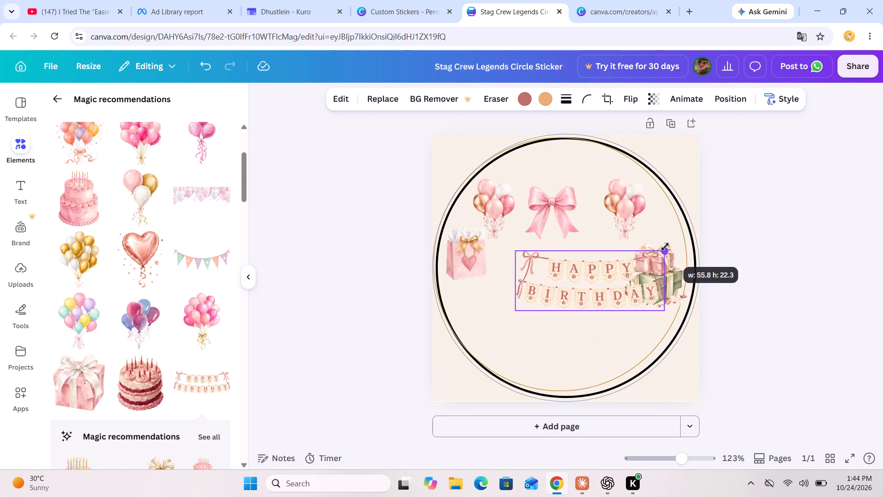
{"action": "left_click_drag", "start_coordinate": [665, 247], "coordinate": [629, 267]}
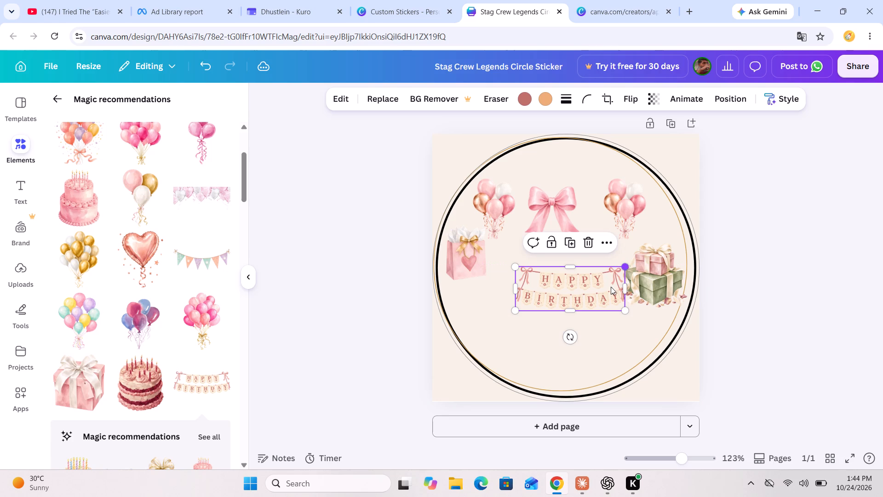
{"action": "left_click_drag", "start_coordinate": [568, 286], "coordinate": [558, 168]}
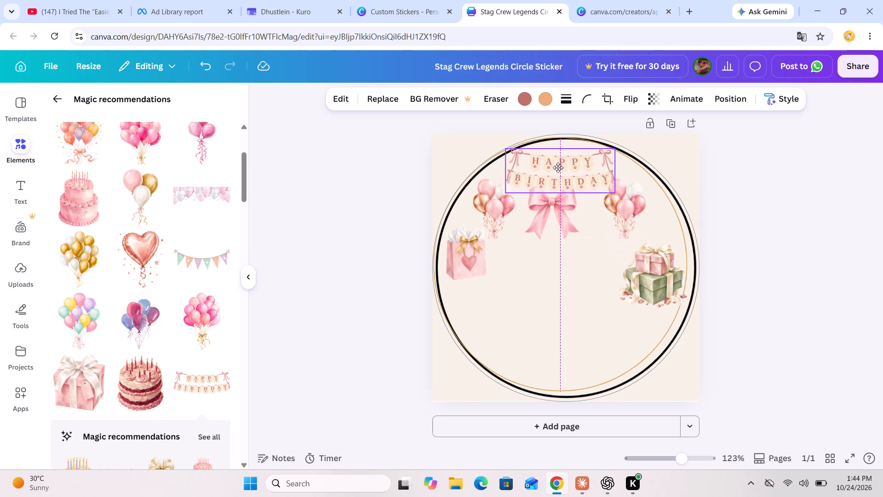
{"action": "left_click_drag", "start_coordinate": [558, 168], "coordinate": [558, 164]}
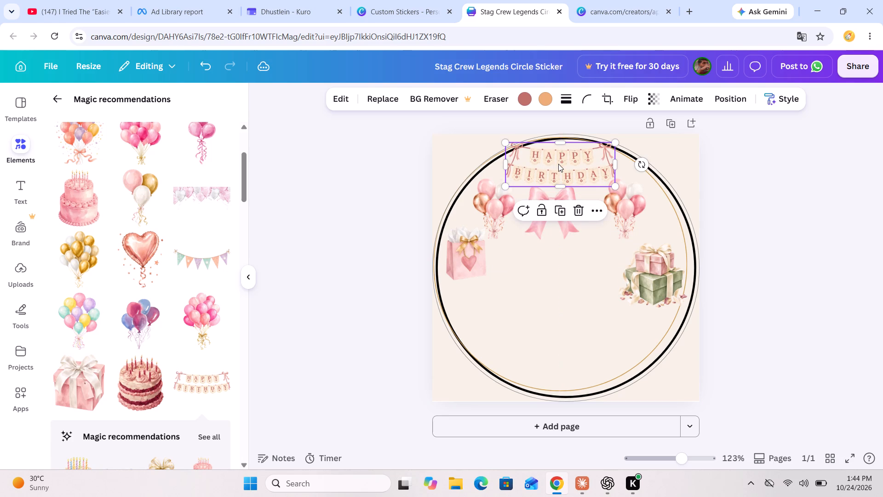
{"action": "left_click", "coordinate": [362, 287]}
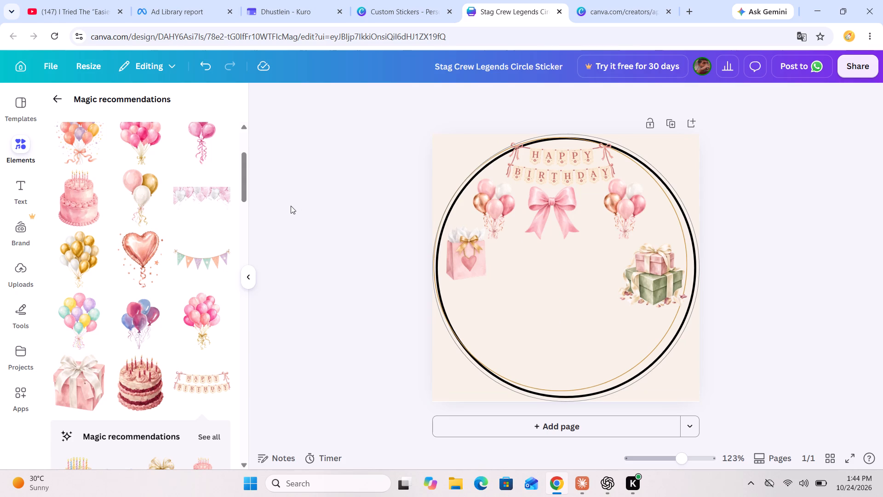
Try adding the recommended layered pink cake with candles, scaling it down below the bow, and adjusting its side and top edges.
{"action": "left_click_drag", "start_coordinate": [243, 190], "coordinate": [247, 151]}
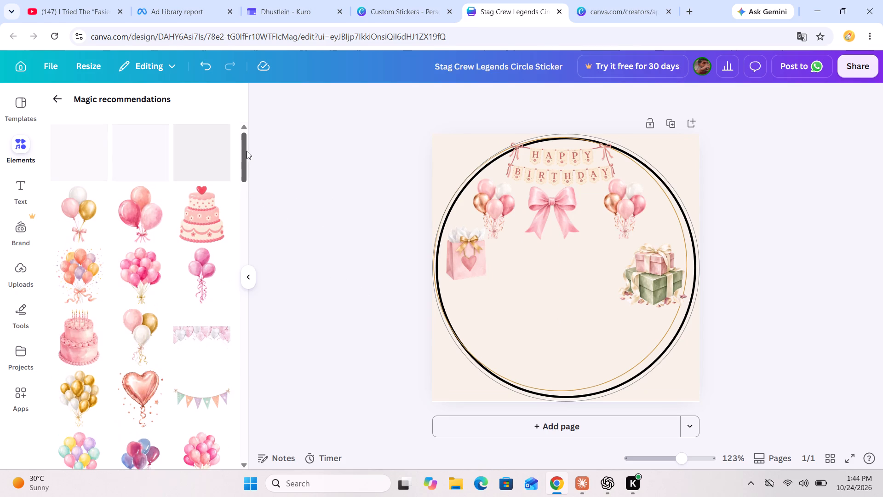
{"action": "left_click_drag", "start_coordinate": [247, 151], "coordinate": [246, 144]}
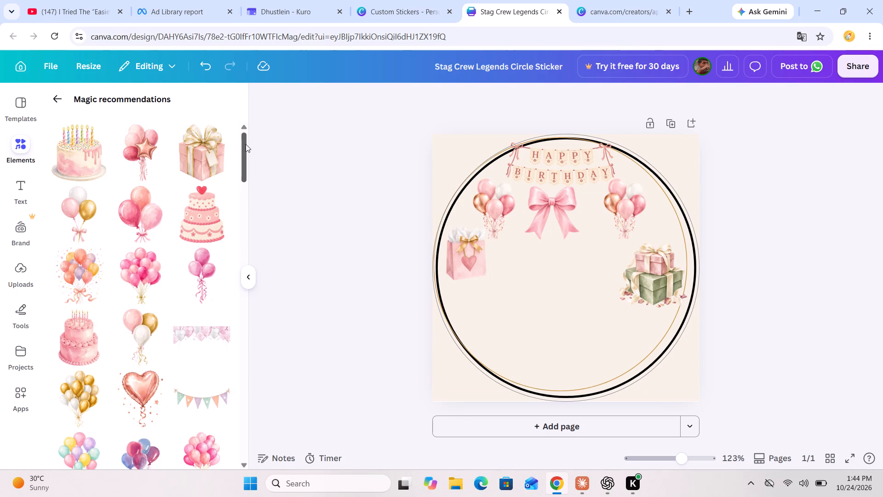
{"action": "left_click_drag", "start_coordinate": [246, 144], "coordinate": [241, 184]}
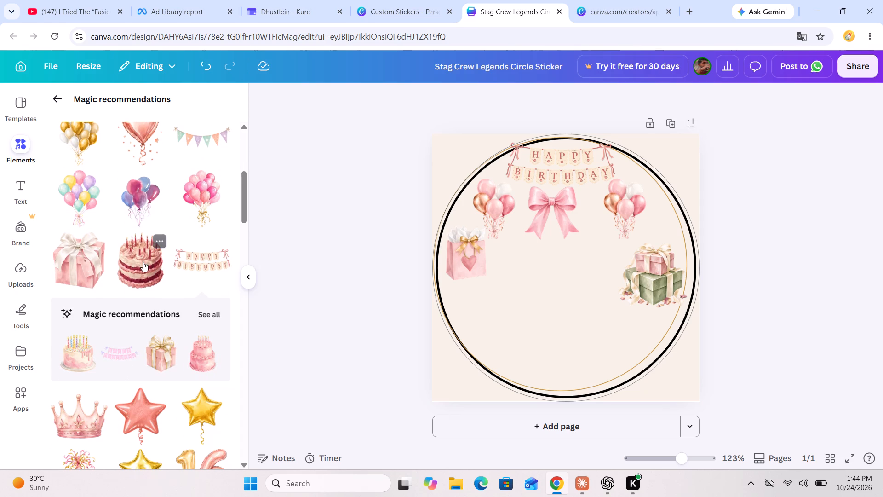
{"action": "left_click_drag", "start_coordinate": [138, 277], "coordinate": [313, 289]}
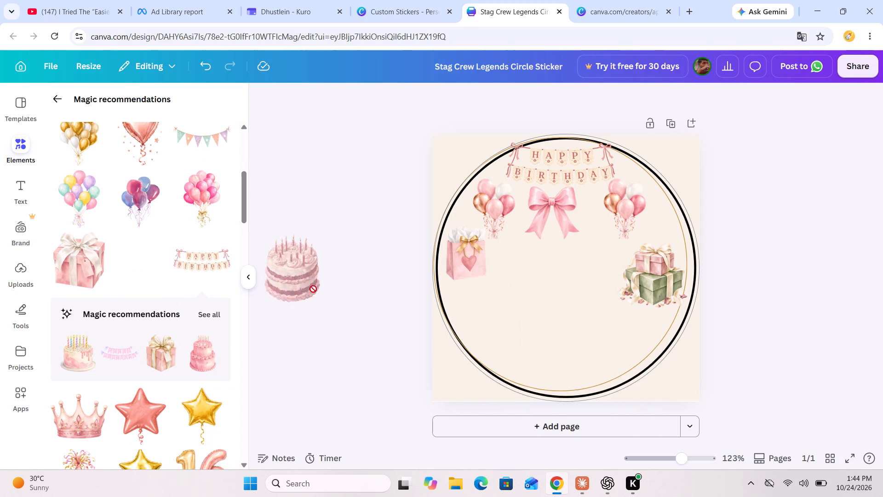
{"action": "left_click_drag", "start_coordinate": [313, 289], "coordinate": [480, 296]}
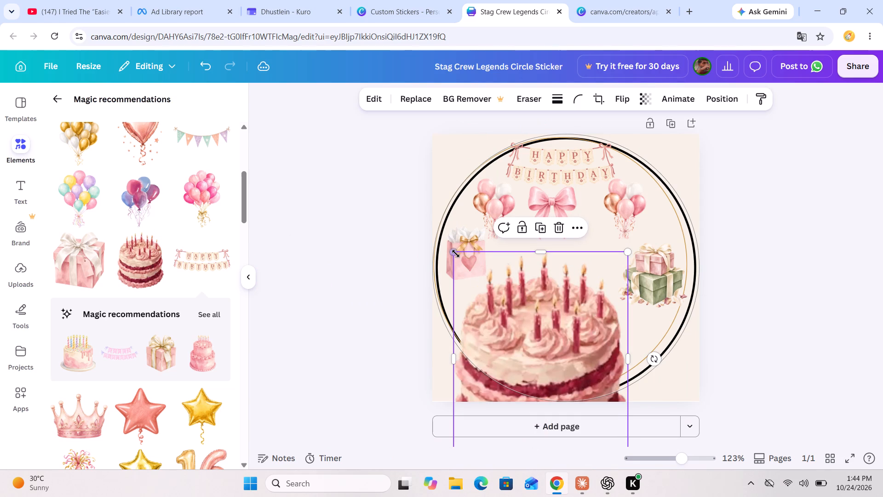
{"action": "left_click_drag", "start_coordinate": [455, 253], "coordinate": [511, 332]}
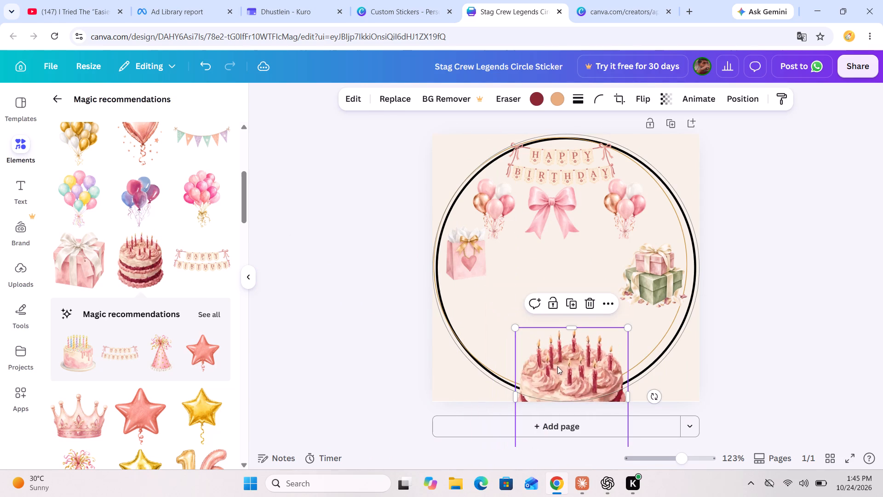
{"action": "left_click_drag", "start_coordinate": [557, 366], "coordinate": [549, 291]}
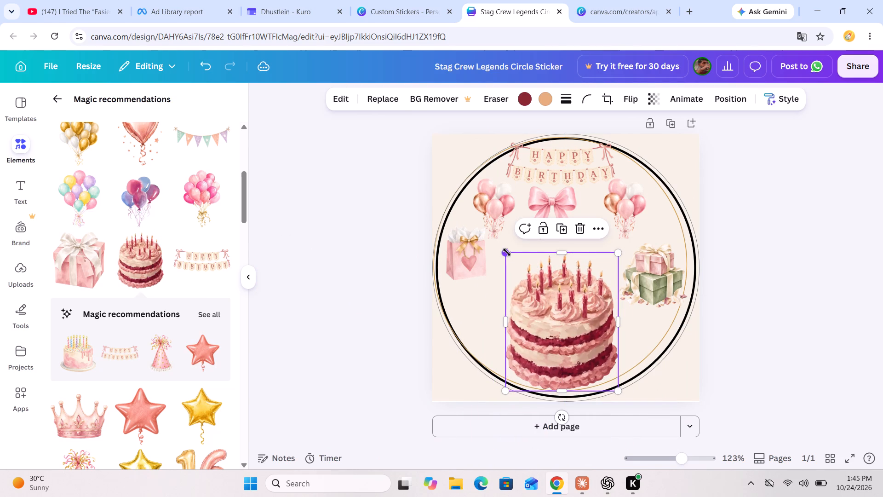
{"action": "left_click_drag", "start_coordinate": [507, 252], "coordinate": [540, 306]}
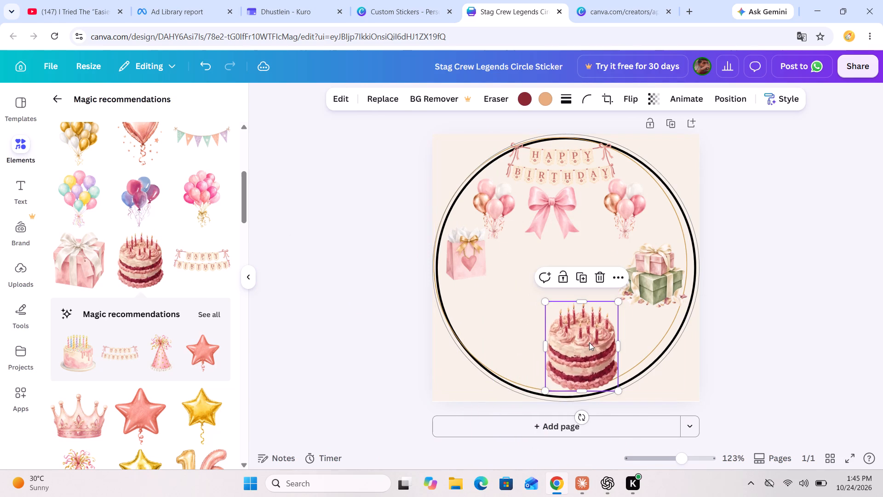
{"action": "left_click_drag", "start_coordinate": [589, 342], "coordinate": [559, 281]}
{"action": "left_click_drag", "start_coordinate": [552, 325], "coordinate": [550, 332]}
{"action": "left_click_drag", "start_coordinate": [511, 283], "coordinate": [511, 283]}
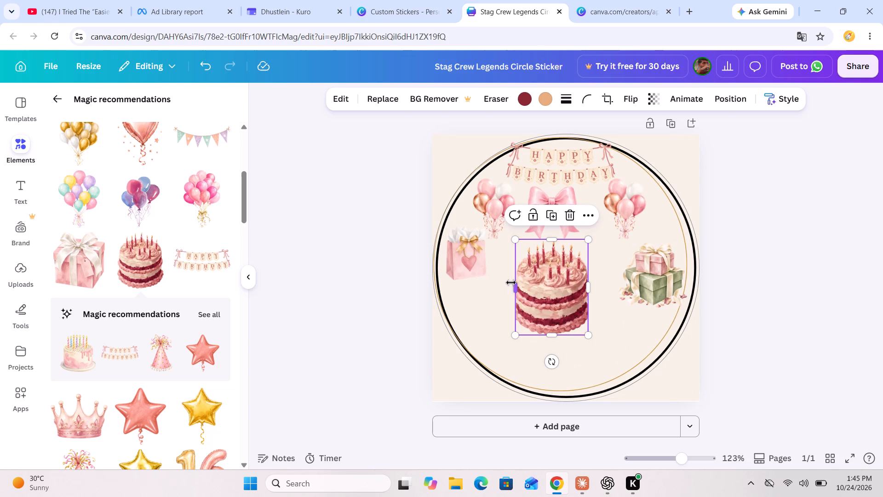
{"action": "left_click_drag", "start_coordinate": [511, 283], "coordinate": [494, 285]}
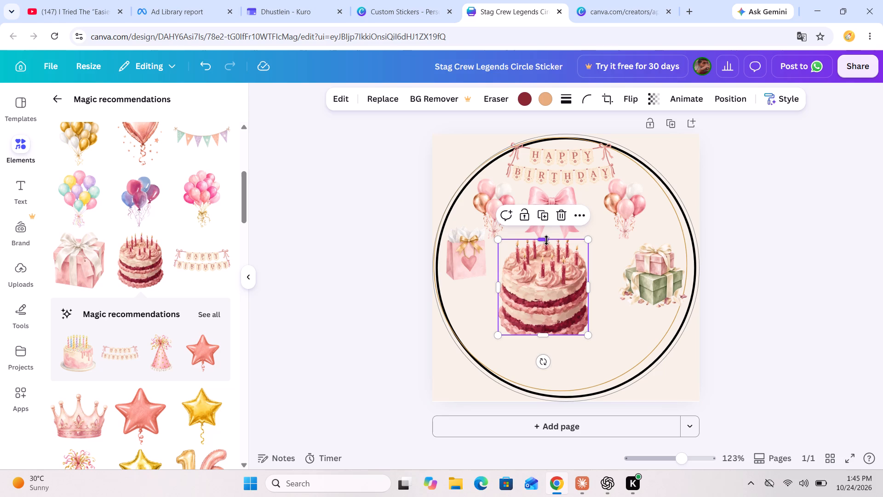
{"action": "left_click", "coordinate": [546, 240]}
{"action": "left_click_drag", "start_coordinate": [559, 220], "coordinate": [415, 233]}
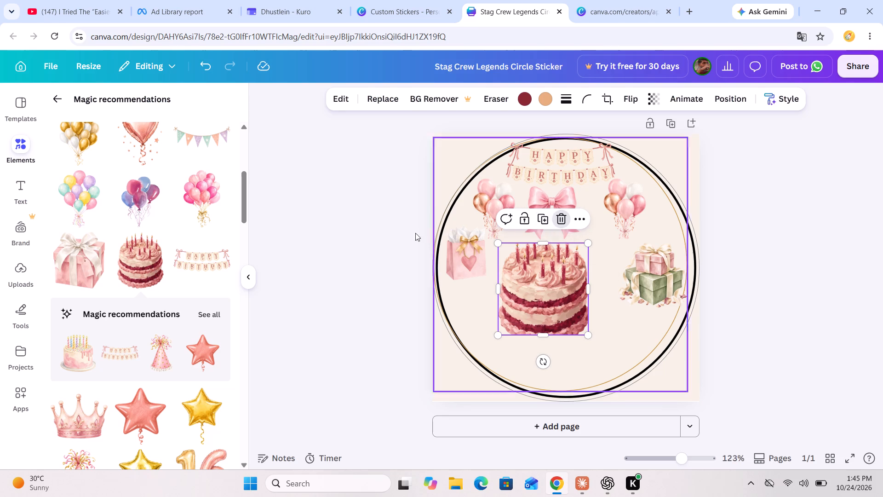
Add a fresh copy of the layered pink candle cake and delete the earlier cropped cake.
{"action": "left_click_drag", "start_coordinate": [415, 233], "coordinate": [142, 260]}
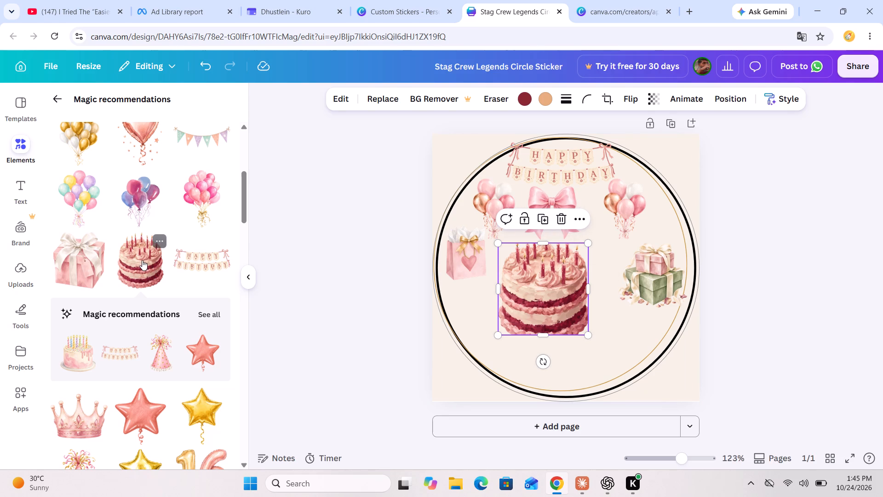
{"action": "left_click", "coordinate": [142, 260]}
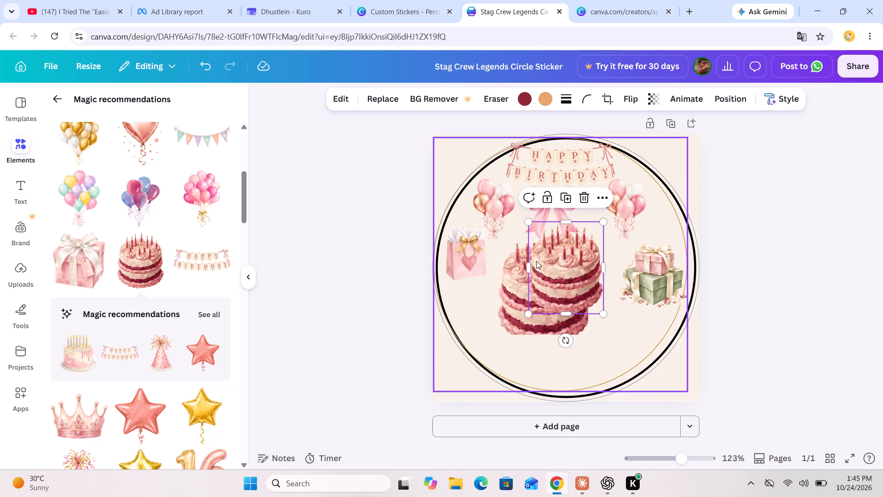
{"action": "left_click", "coordinate": [511, 281]}
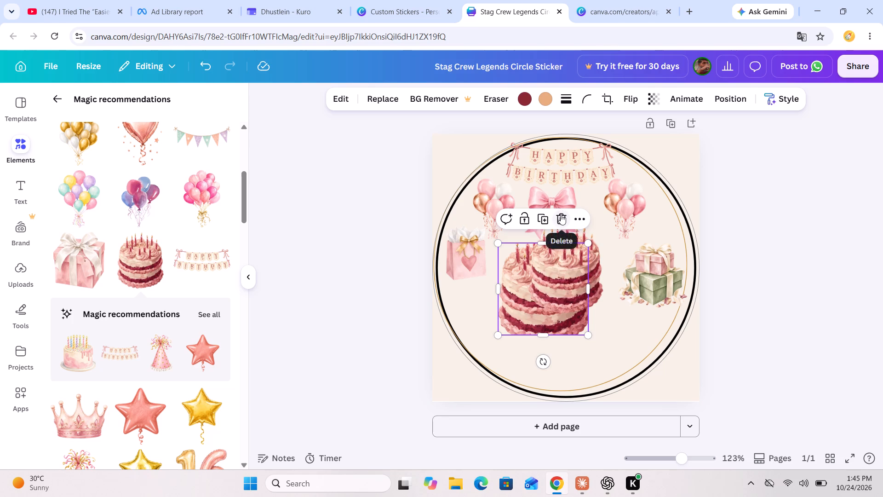
{"action": "left_click", "coordinate": [561, 214]}
Scale down the new cake and place it directly below the pink bow, between the gift bag and the gift boxes.
{"action": "left_click_drag", "start_coordinate": [568, 276], "coordinate": [553, 284]}
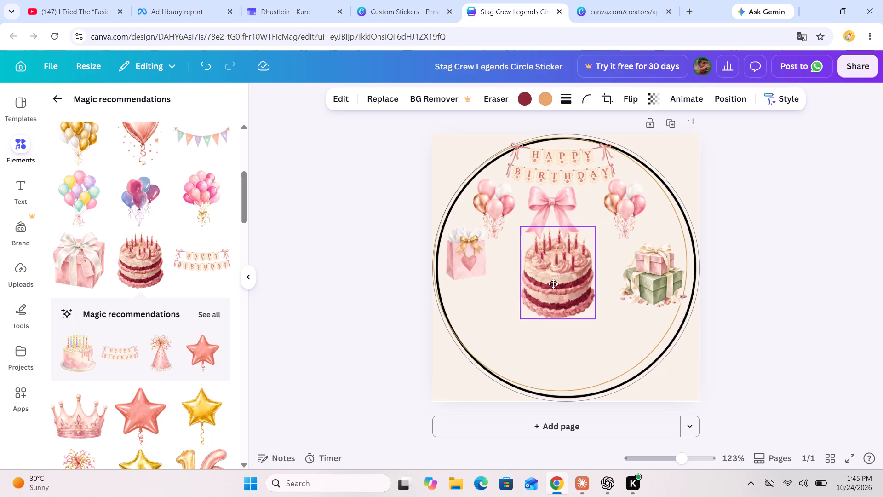
{"action": "left_click_drag", "start_coordinate": [553, 284], "coordinate": [552, 285]}
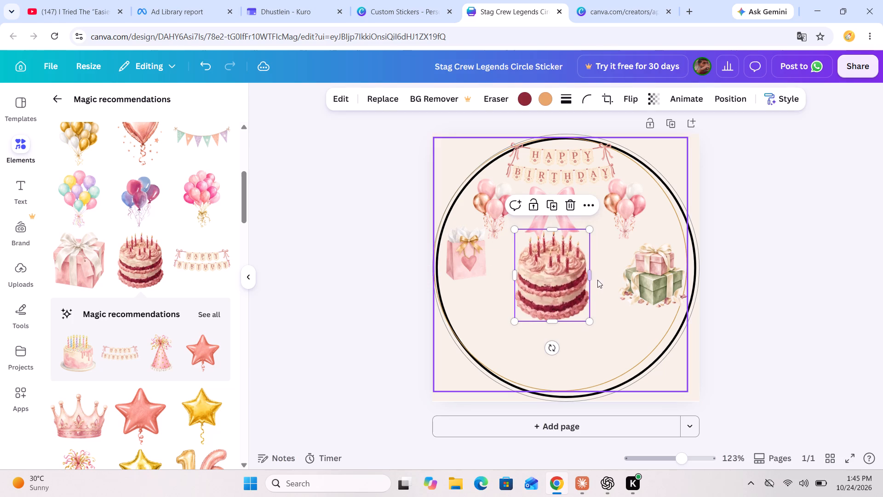
{"action": "left_click_drag", "start_coordinate": [587, 231], "coordinate": [570, 253]}
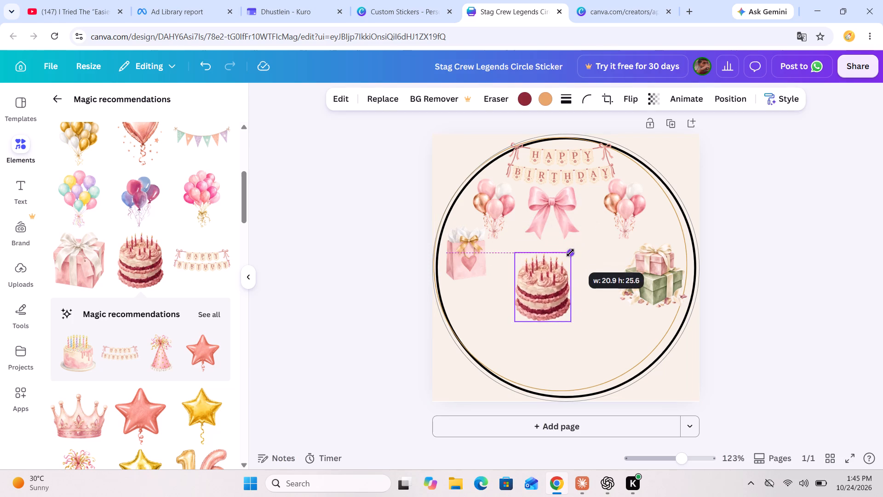
{"action": "left_click_drag", "start_coordinate": [570, 253], "coordinate": [562, 261]}
{"action": "left_click_drag", "start_coordinate": [539, 287], "coordinate": [651, 216]}
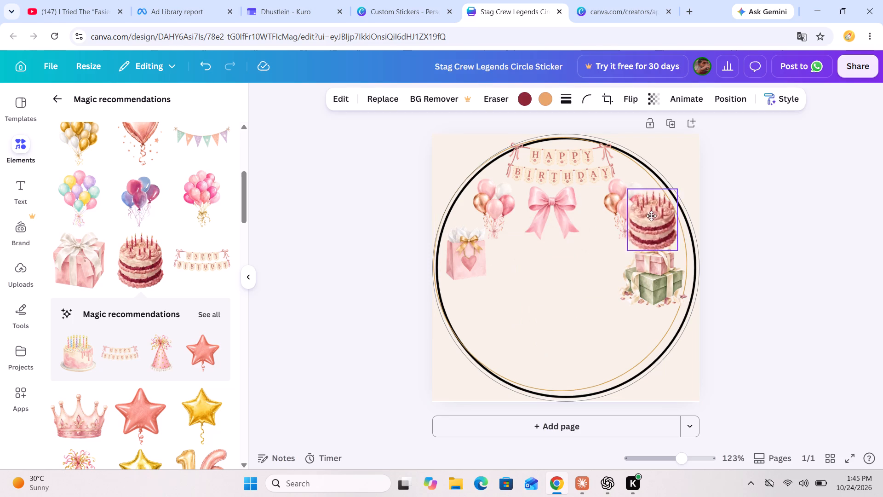
{"action": "left_click_drag", "start_coordinate": [651, 216], "coordinate": [588, 249]}
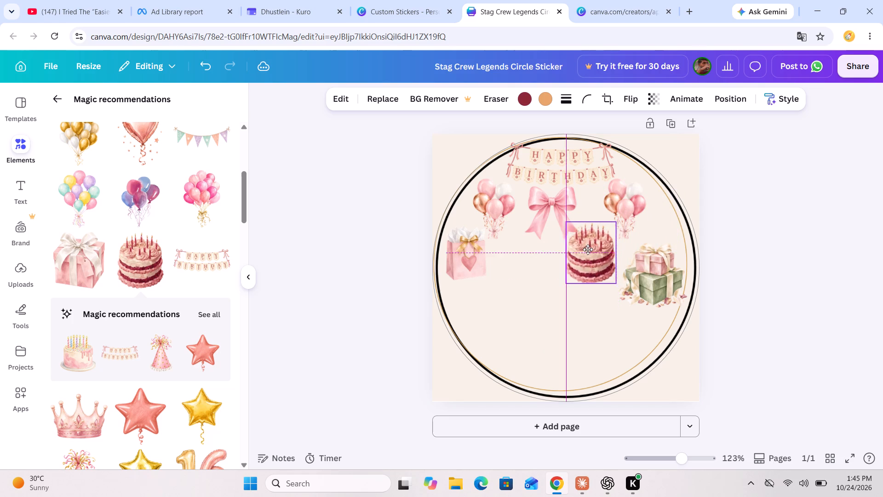
{"action": "left_click_drag", "start_coordinate": [588, 249], "coordinate": [556, 257]}
{"action": "left_click", "coordinate": [258, 376]}
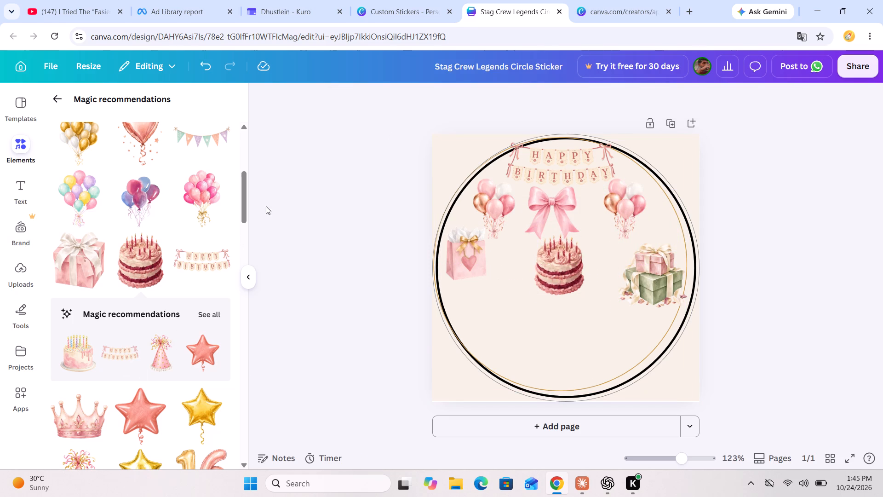
Look through the recommended birthday graphics for another decoration that suits the pink design.
{"action": "left_click_drag", "start_coordinate": [241, 204], "coordinate": [232, 161]}
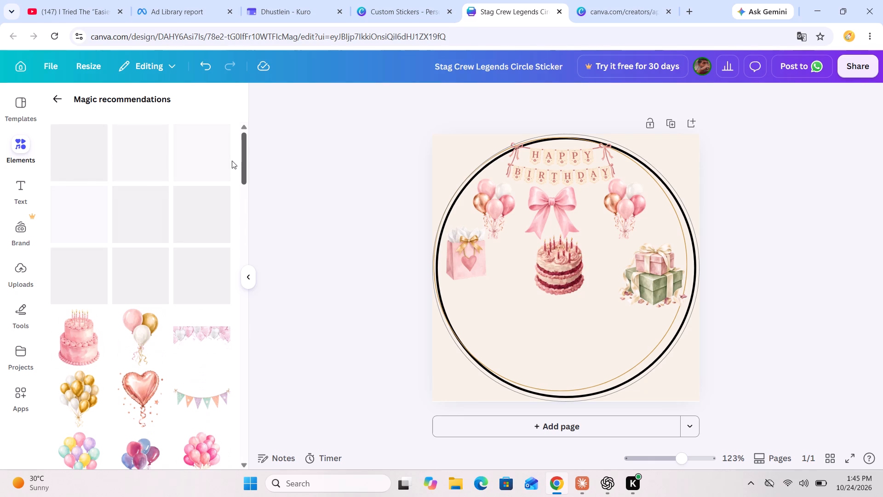
{"action": "left_click_drag", "start_coordinate": [232, 161], "coordinate": [241, 144]}
{"action": "left_click_drag", "start_coordinate": [241, 144], "coordinate": [241, 144]}
{"action": "left_click_drag", "start_coordinate": [241, 144], "coordinate": [251, 110]}
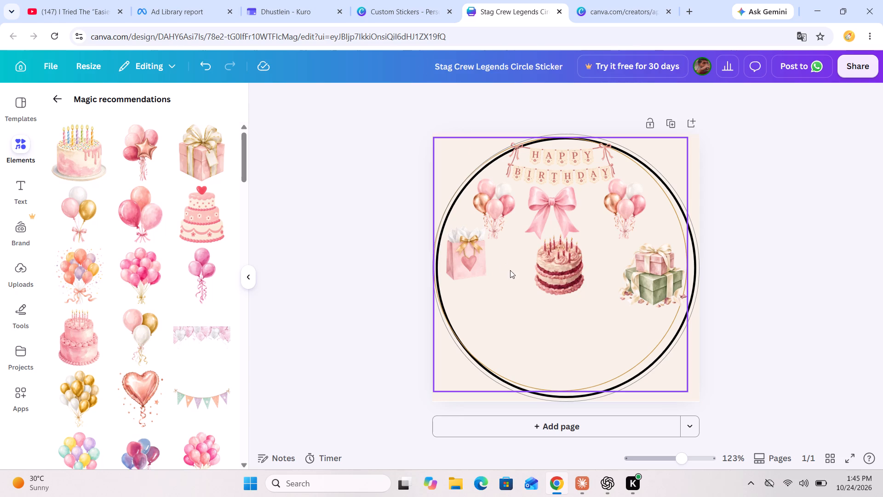
{"action": "left_click", "coordinate": [522, 309]}
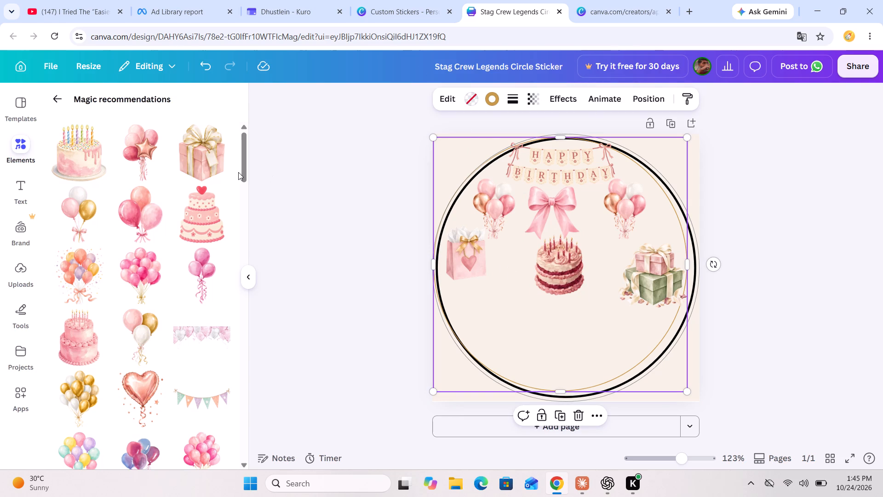
{"action": "left_click_drag", "start_coordinate": [238, 172], "coordinate": [243, 174]}
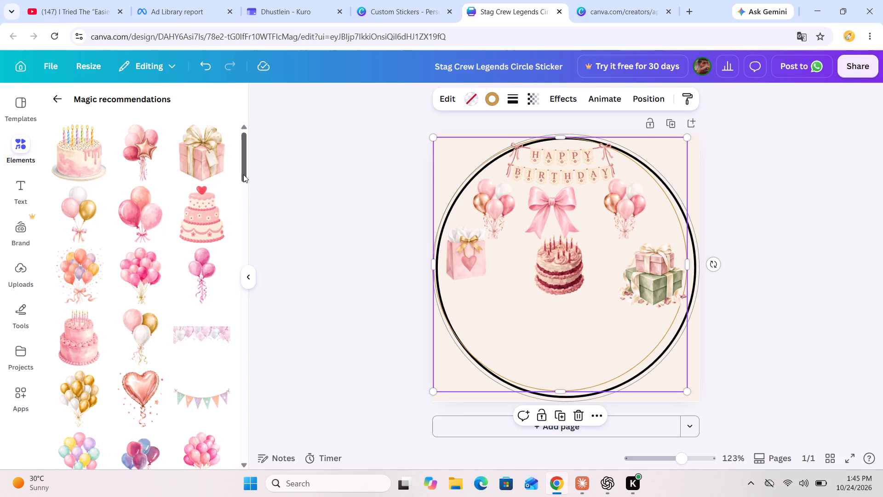
{"action": "double_click", "coordinate": [243, 174]}
{"action": "left_click_drag", "start_coordinate": [243, 174], "coordinate": [229, 231]}
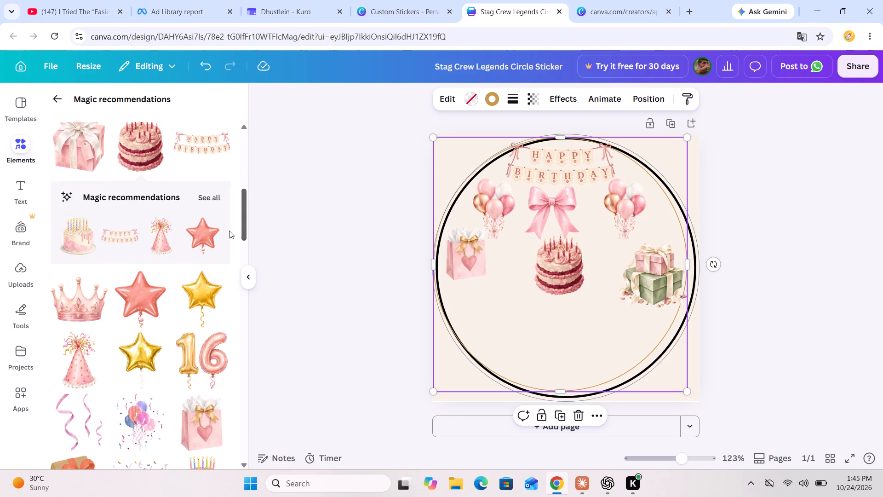
{"action": "left_click_drag", "start_coordinate": [229, 231], "coordinate": [229, 237]}
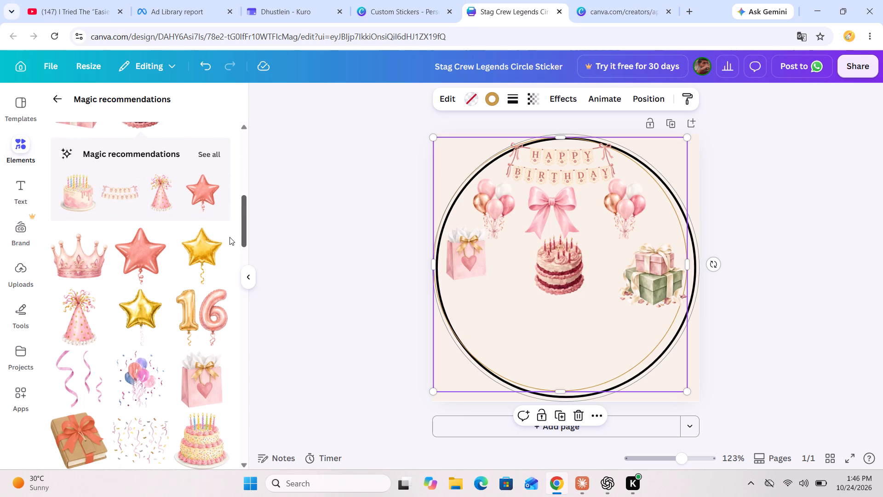
{"action": "left_click_drag", "start_coordinate": [229, 237], "coordinate": [231, 254]}
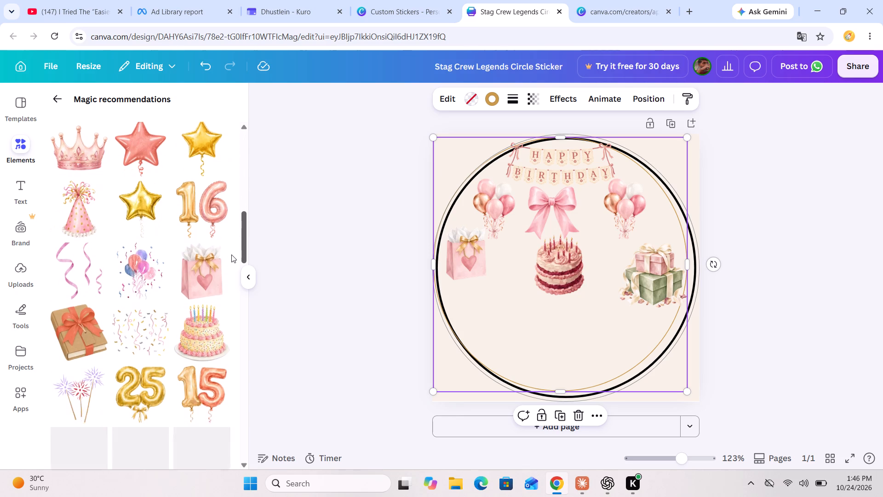
{"action": "left_click_drag", "start_coordinate": [231, 254], "coordinate": [218, 284]}
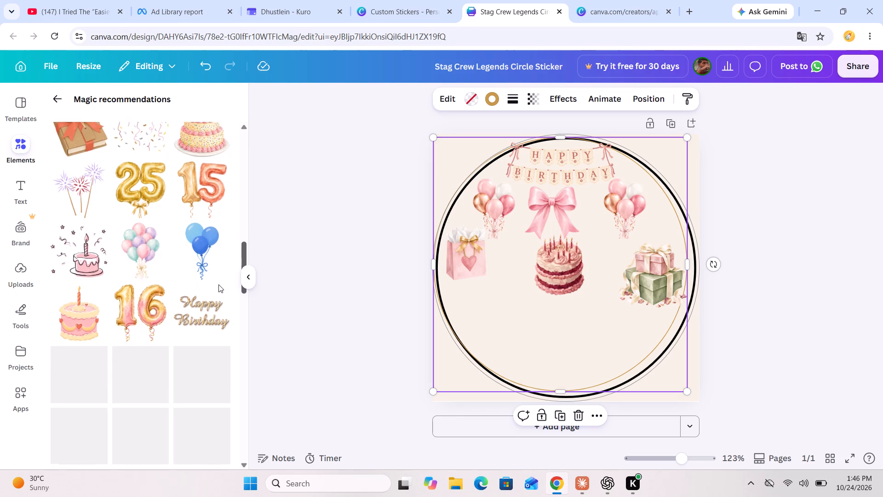
{"action": "left_click_drag", "start_coordinate": [218, 284], "coordinate": [213, 310]}
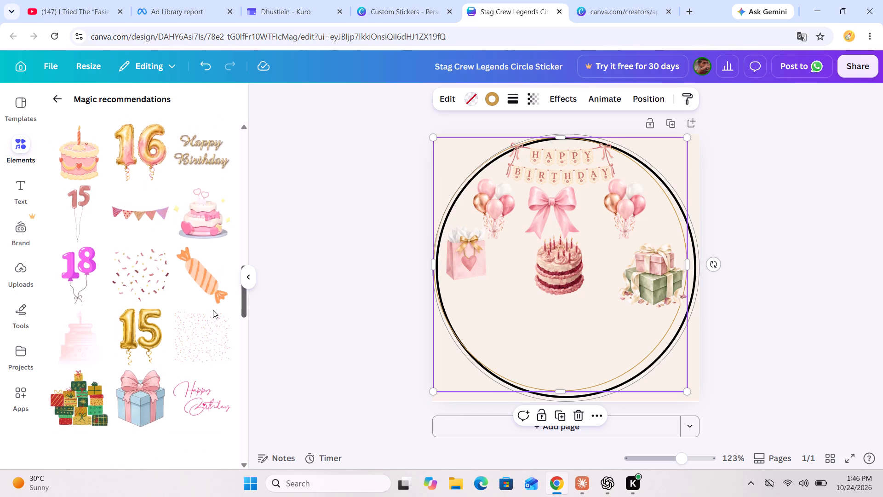
{"action": "left_click_drag", "start_coordinate": [213, 310], "coordinate": [218, 341]}
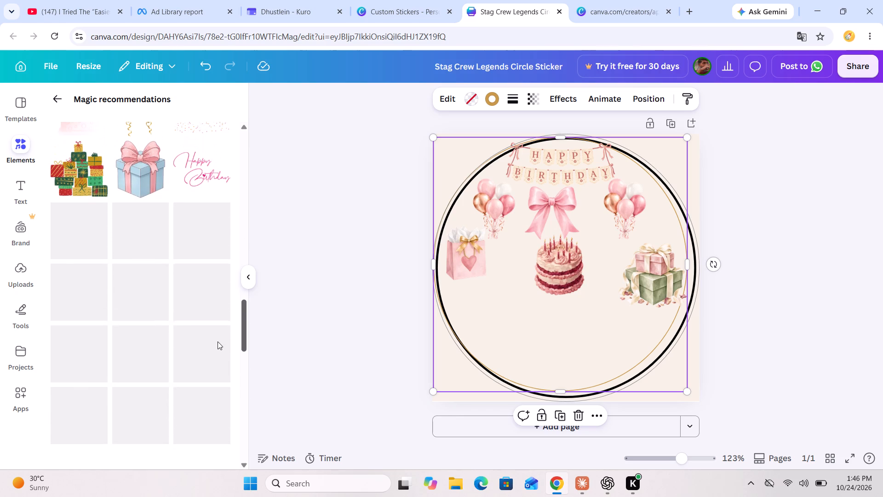
{"action": "left_click_drag", "start_coordinate": [218, 341], "coordinate": [196, 427]}
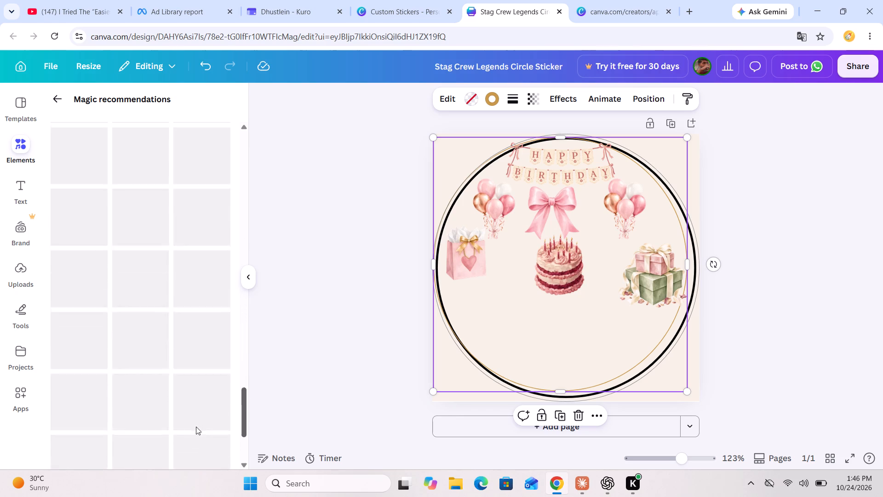
{"action": "left_click_drag", "start_coordinate": [196, 427], "coordinate": [207, 376]}
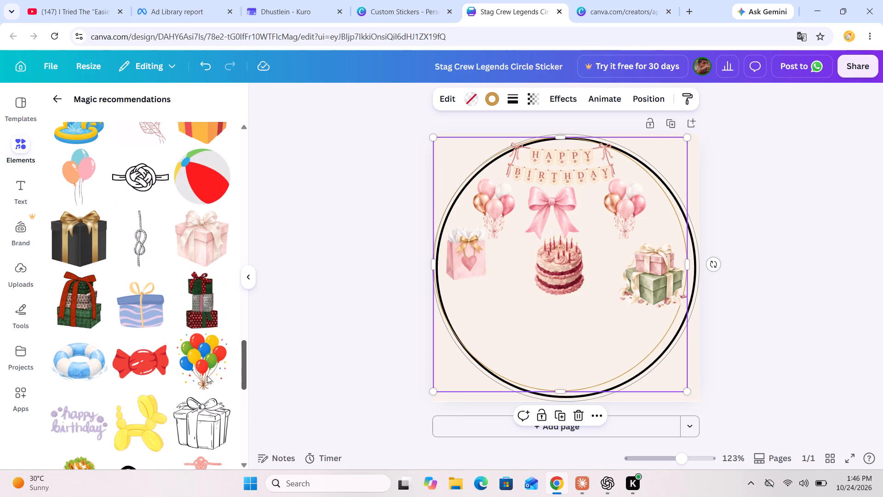
{"action": "left_click_drag", "start_coordinate": [207, 376], "coordinate": [208, 417]}
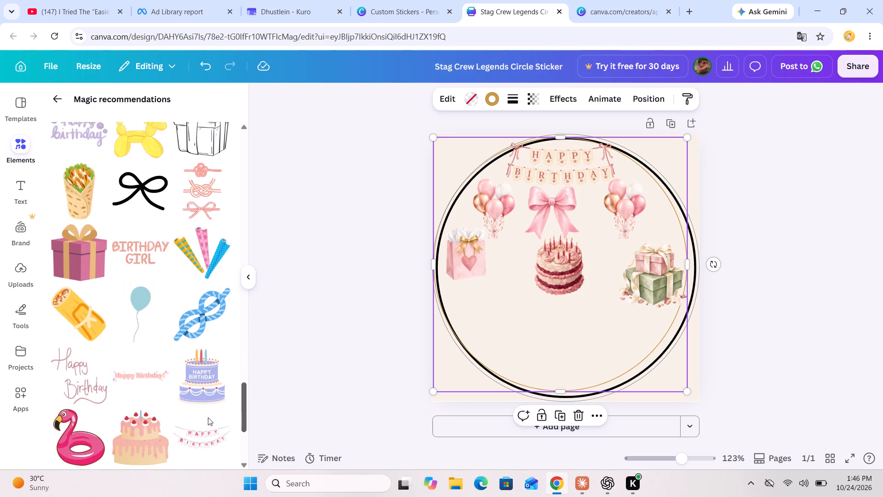
{"action": "left_click_drag", "start_coordinate": [208, 417], "coordinate": [206, 496]}
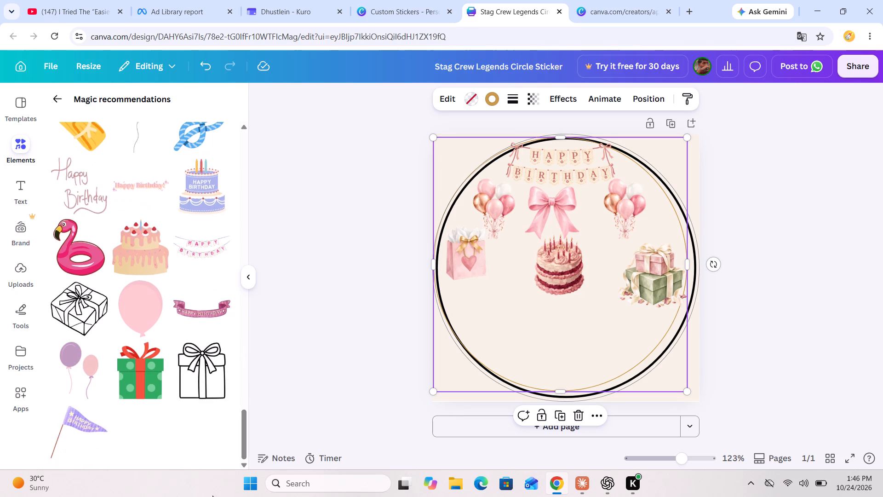
{"action": "left_click_drag", "start_coordinate": [244, 450], "coordinate": [251, 415]}
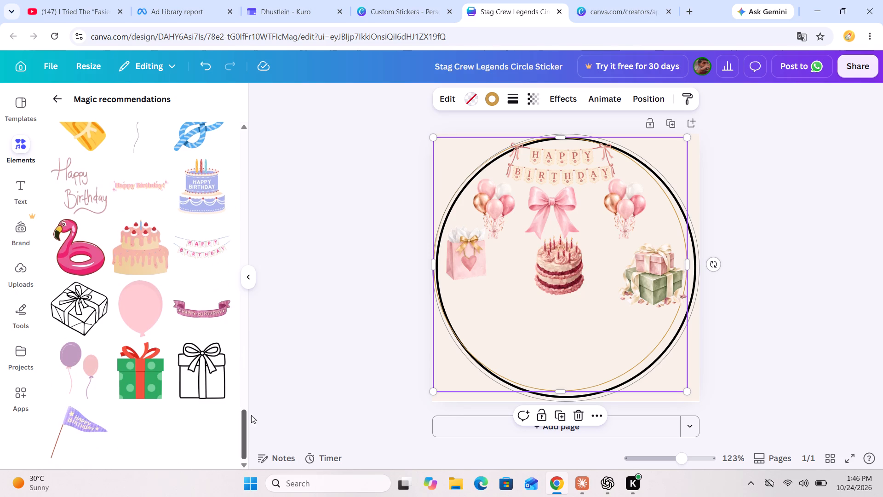
{"action": "left_click_drag", "start_coordinate": [251, 415], "coordinate": [245, 399]}
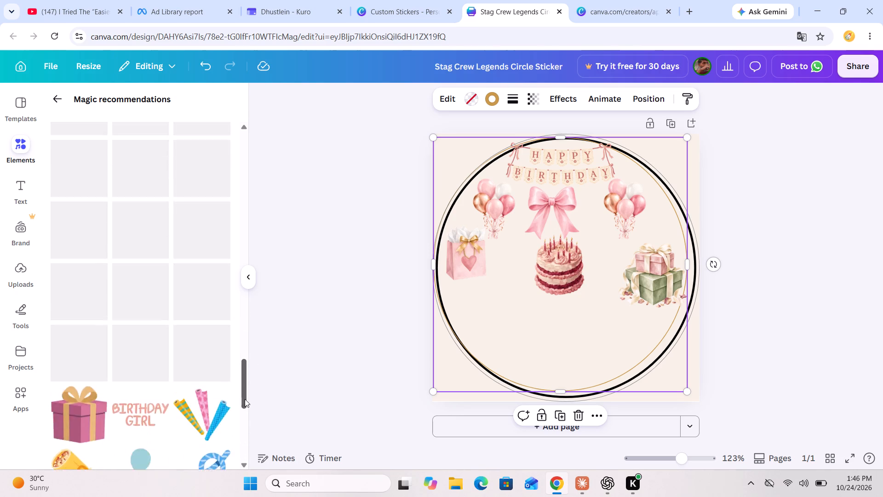
{"action": "left_click_drag", "start_coordinate": [245, 399], "coordinate": [247, 400]}
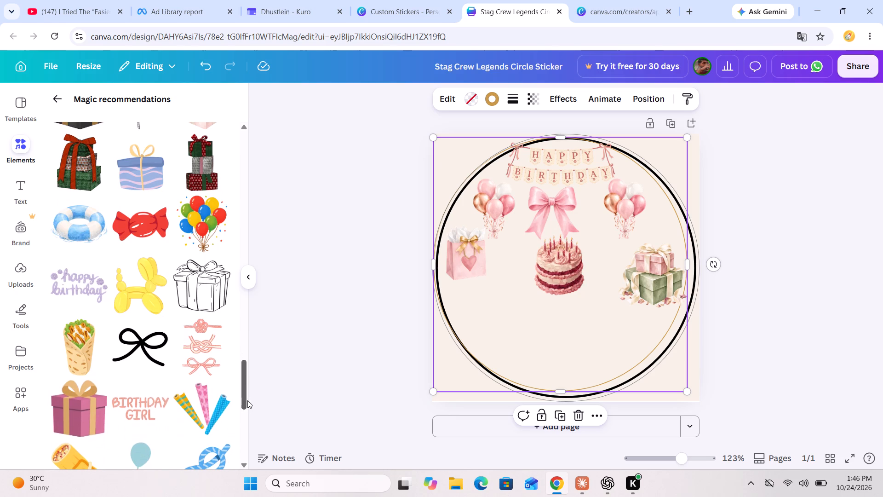
{"action": "left_click_drag", "start_coordinate": [247, 375], "coordinate": [241, 317]}
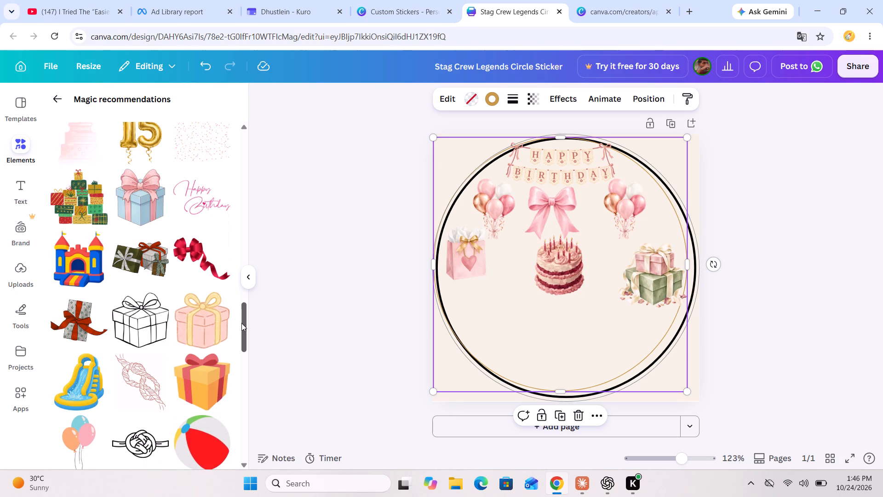
{"action": "left_click_drag", "start_coordinate": [241, 323], "coordinate": [273, 239]}
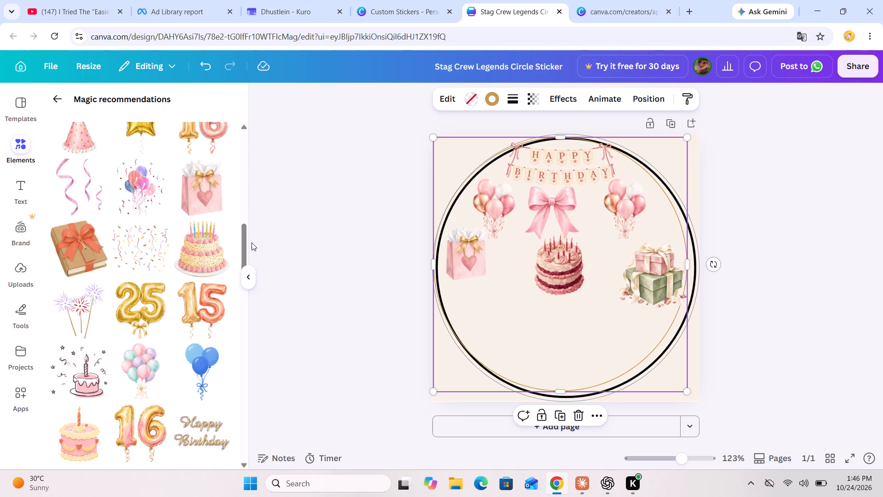
{"action": "left_click_drag", "start_coordinate": [247, 242], "coordinate": [247, 231]}
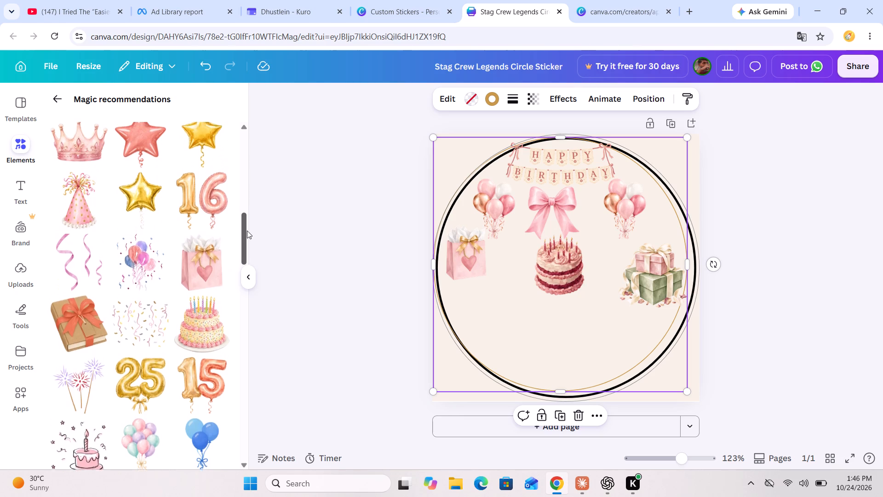
{"action": "left_click_drag", "start_coordinate": [247, 231], "coordinate": [257, 202]}
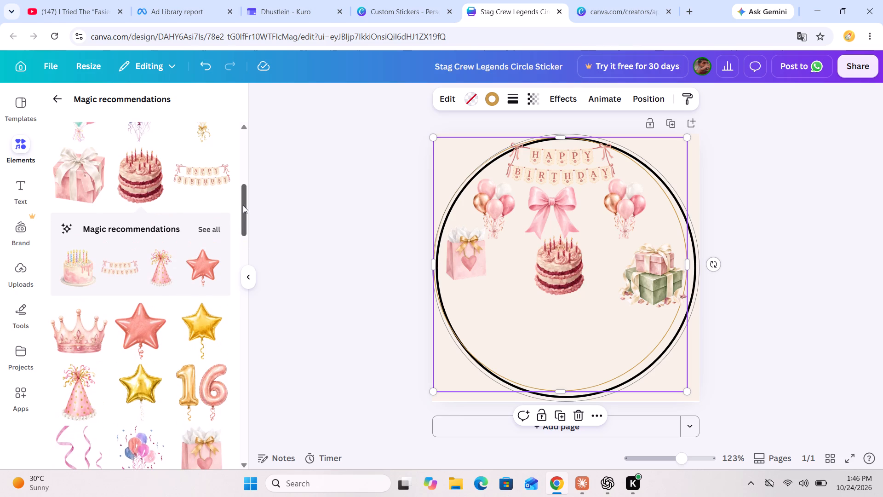
{"action": "left_click_drag", "start_coordinate": [246, 204], "coordinate": [253, 160]}
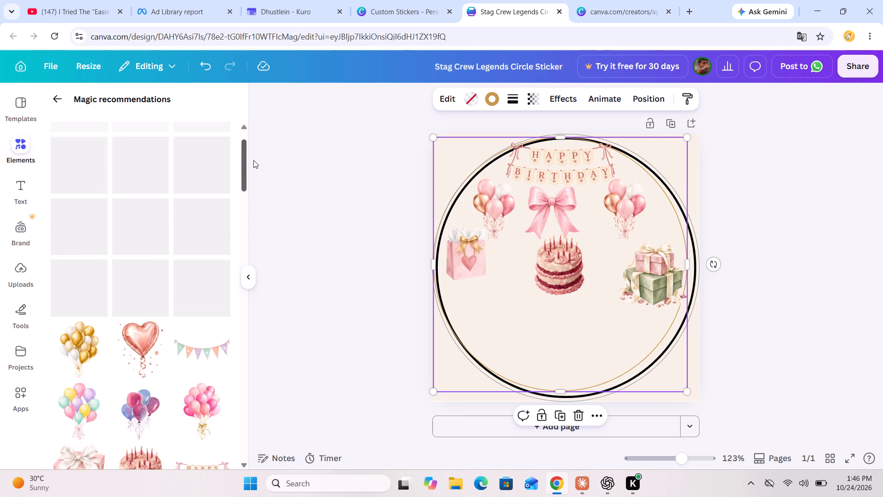
{"action": "left_click_drag", "start_coordinate": [253, 160], "coordinate": [252, 164]}
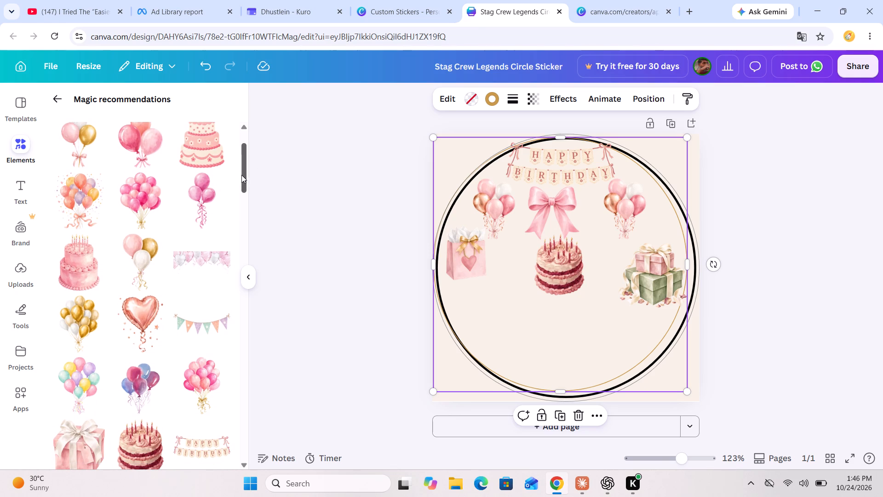
{"action": "left_click_drag", "start_coordinate": [242, 175], "coordinate": [250, 162]}
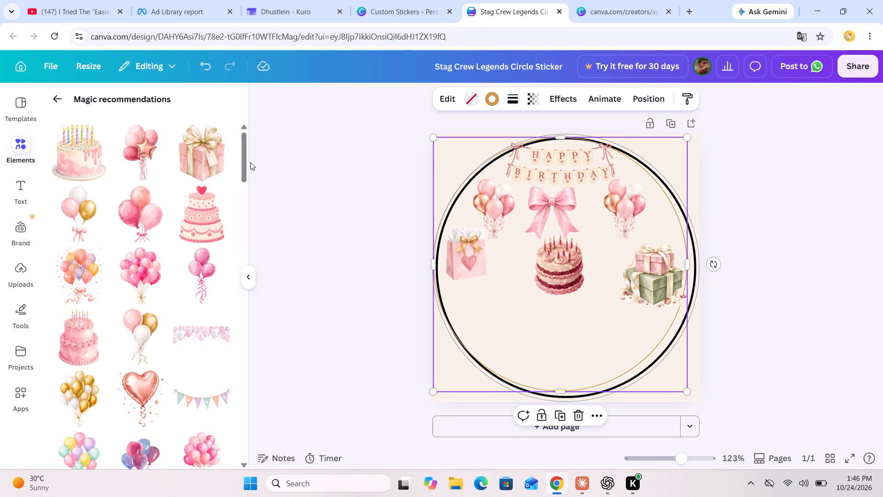
Add the pink balloon bunch with the rose-gold star, scale it down, and place it between the gift bag and cake, slightly lower.
{"action": "left_click", "coordinate": [142, 160]}
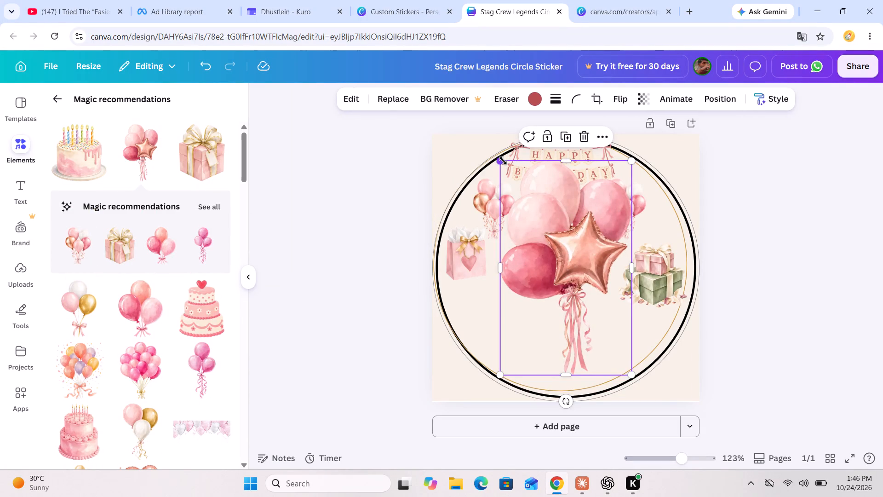
{"action": "left_click_drag", "start_coordinate": [497, 162], "coordinate": [534, 283]}
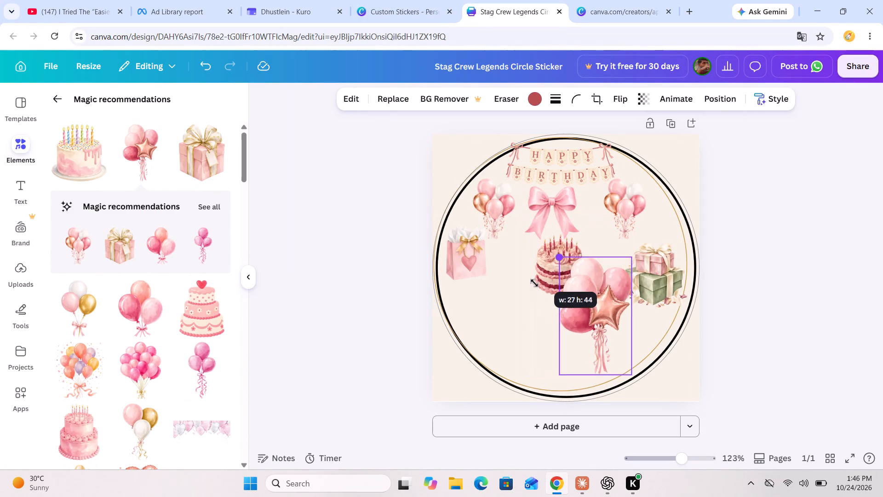
{"action": "left_click_drag", "start_coordinate": [534, 283], "coordinate": [553, 323]}
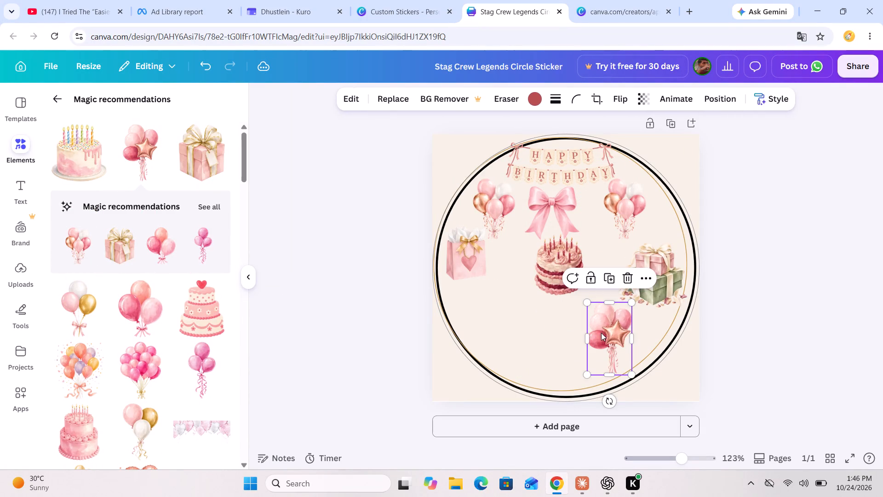
{"action": "left_click", "coordinate": [605, 340]}
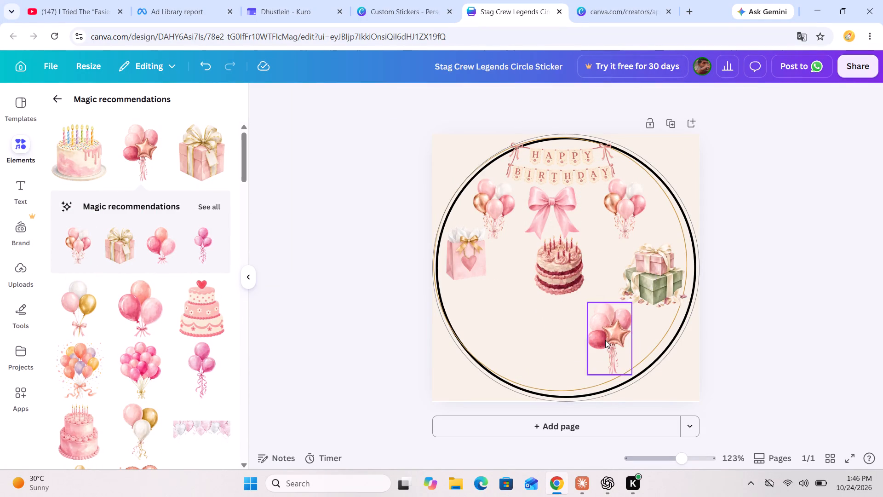
{"action": "double_click", "coordinate": [622, 348]}
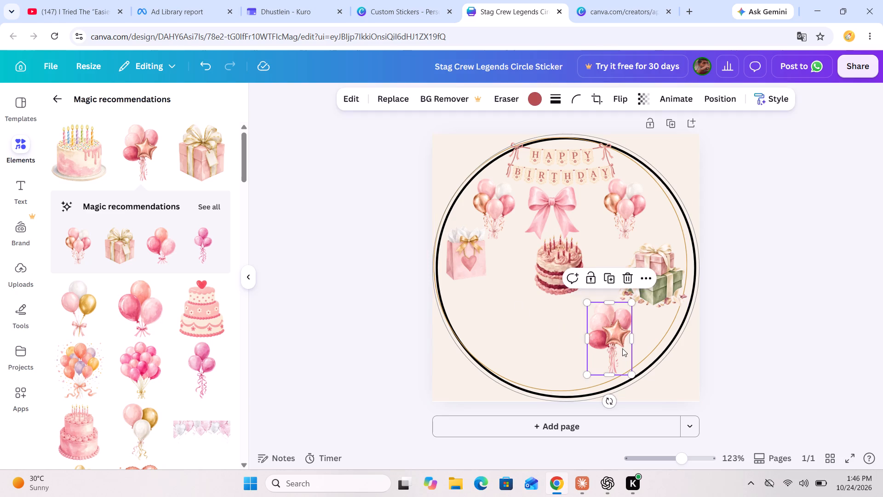
{"action": "left_click_drag", "start_coordinate": [623, 340], "coordinate": [506, 314]}
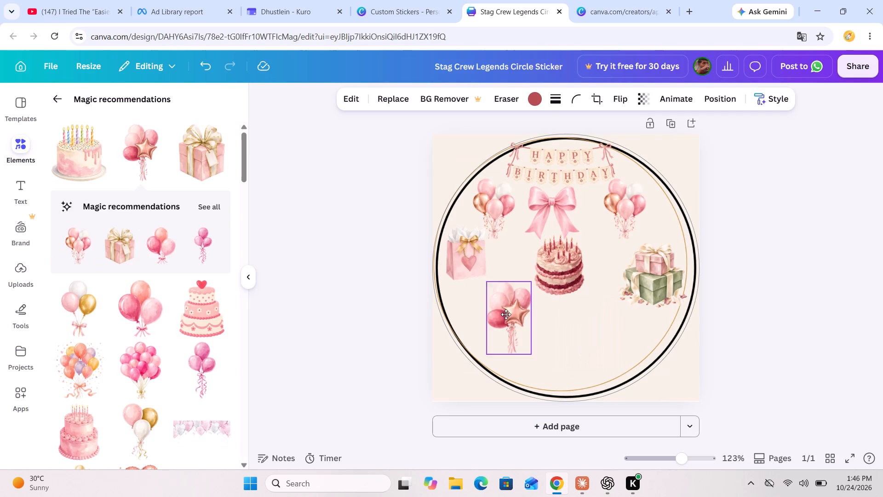
{"action": "left_click_drag", "start_coordinate": [506, 314], "coordinate": [514, 308]}
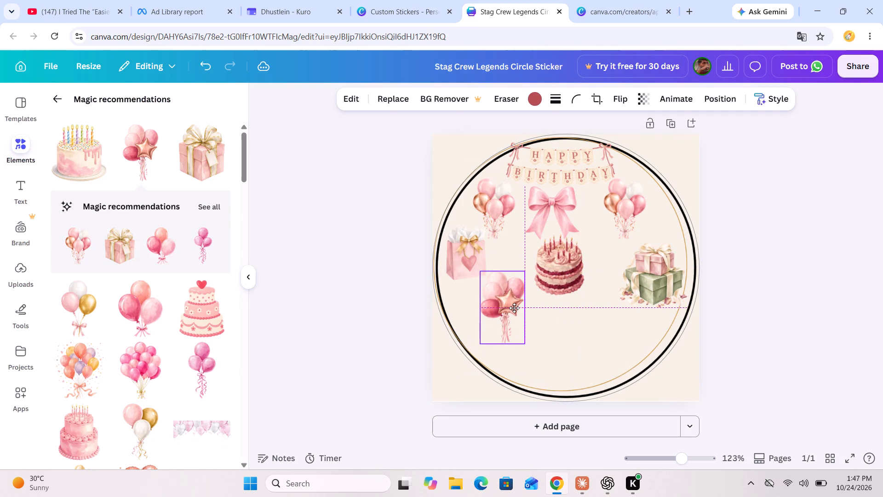
{"action": "left_click_drag", "start_coordinate": [514, 308], "coordinate": [520, 306]}
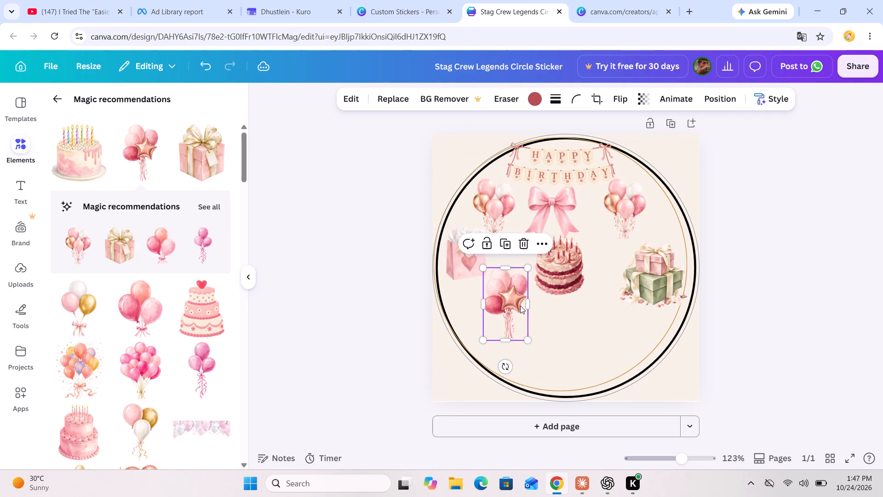
Duplicate the star balloon bunch and place the copy between the cake and the gift boxes.
{"action": "left_click", "coordinate": [506, 243]}
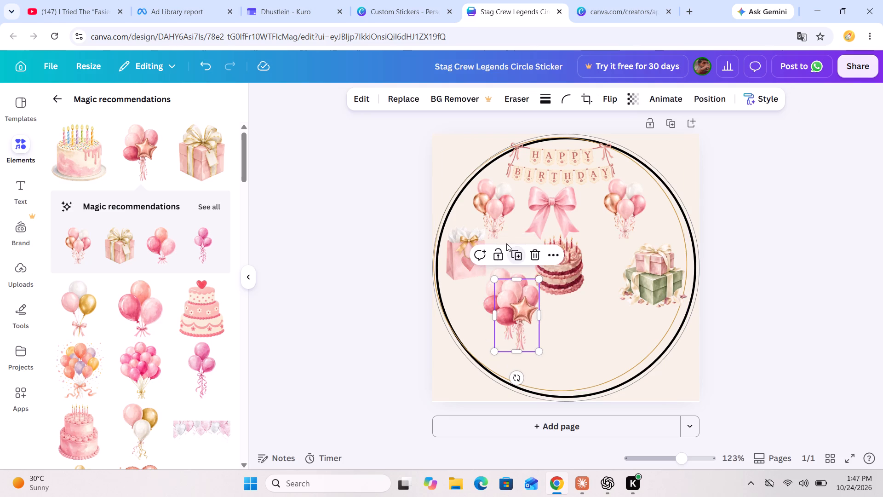
{"action": "left_click_drag", "start_coordinate": [514, 307], "coordinate": [568, 306]}
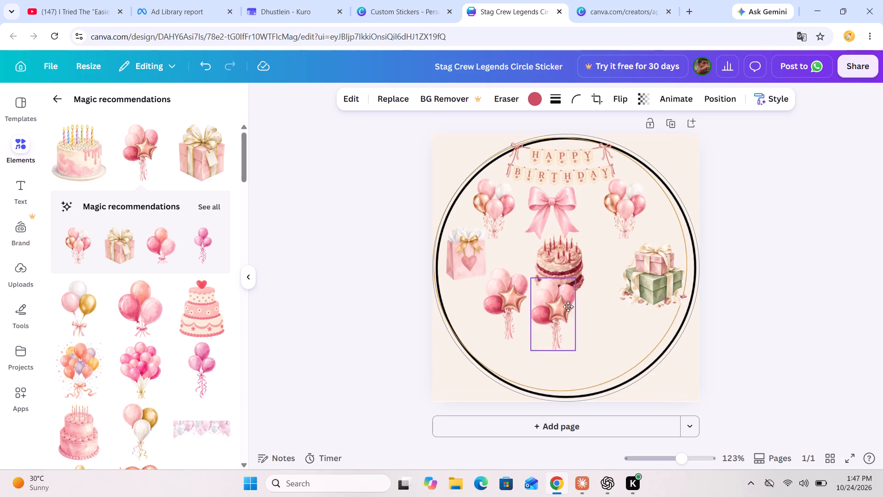
{"action": "left_click_drag", "start_coordinate": [568, 306], "coordinate": [601, 282]}
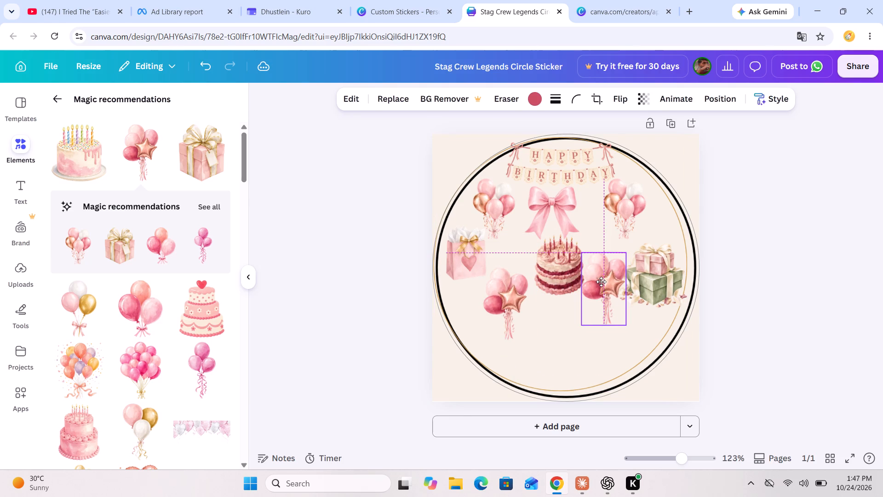
{"action": "left_click_drag", "start_coordinate": [601, 282], "coordinate": [601, 282]}
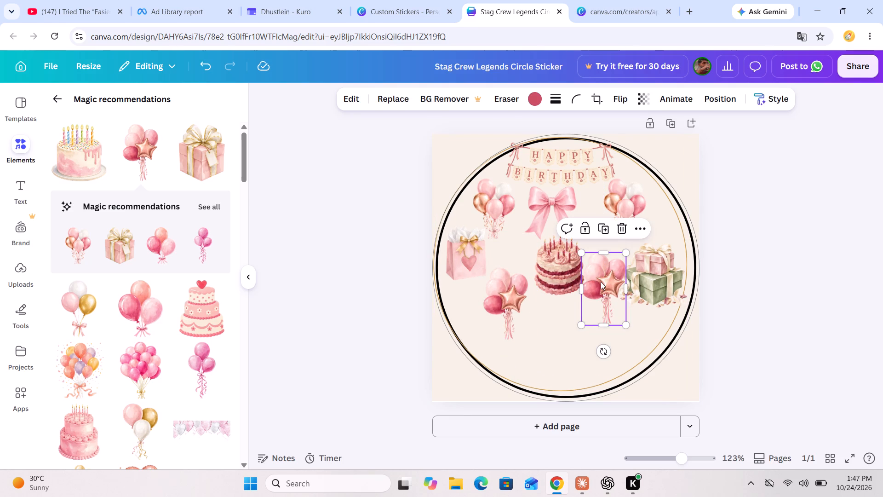
{"action": "left_click", "coordinate": [732, 243]}
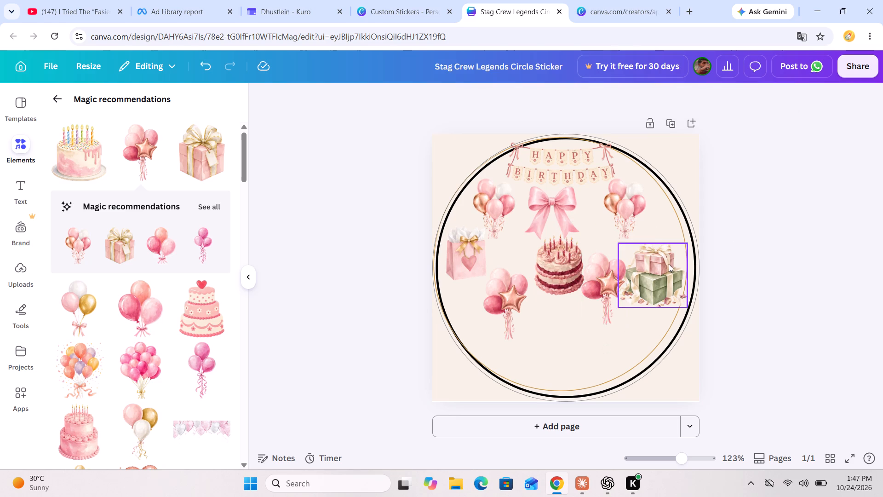
Shift the gift boxes slightly up and outward, and raise the original star balloon bunch level with its copy on the cake's other side.
{"action": "left_click_drag", "start_coordinate": [668, 264], "coordinate": [675, 257]}
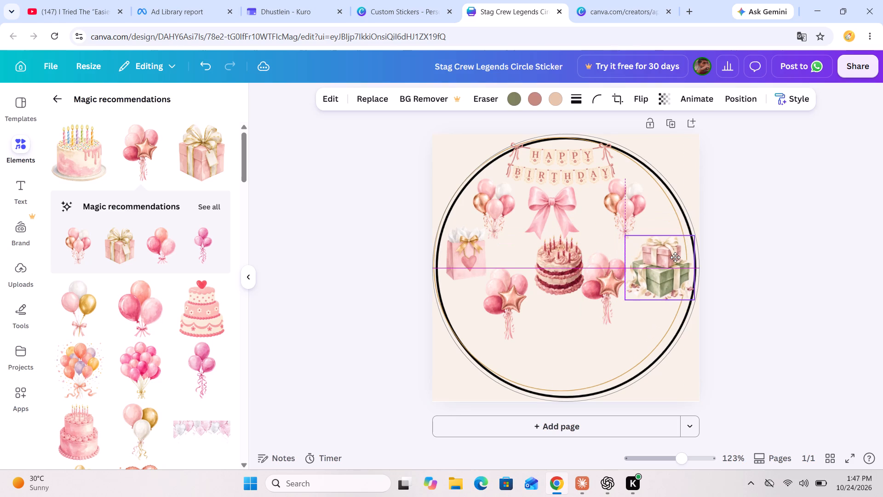
{"action": "left_click_drag", "start_coordinate": [675, 257], "coordinate": [674, 258]}
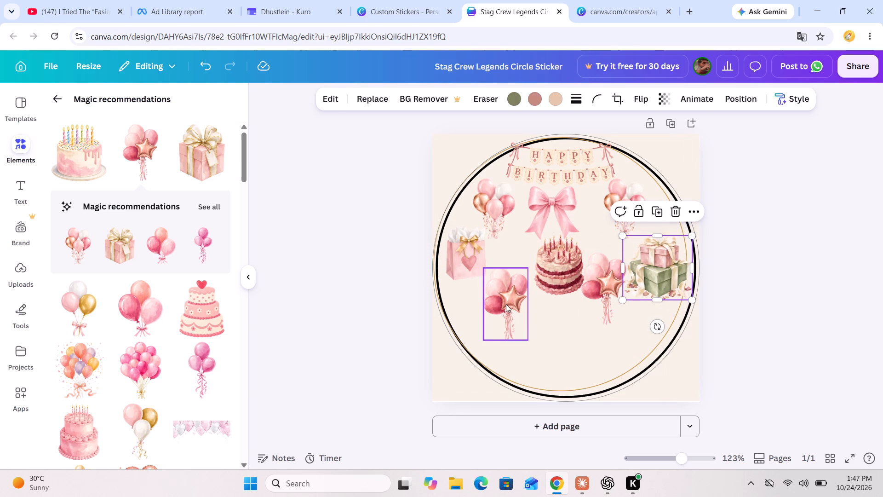
{"action": "left_click_drag", "start_coordinate": [506, 304], "coordinate": [508, 284]}
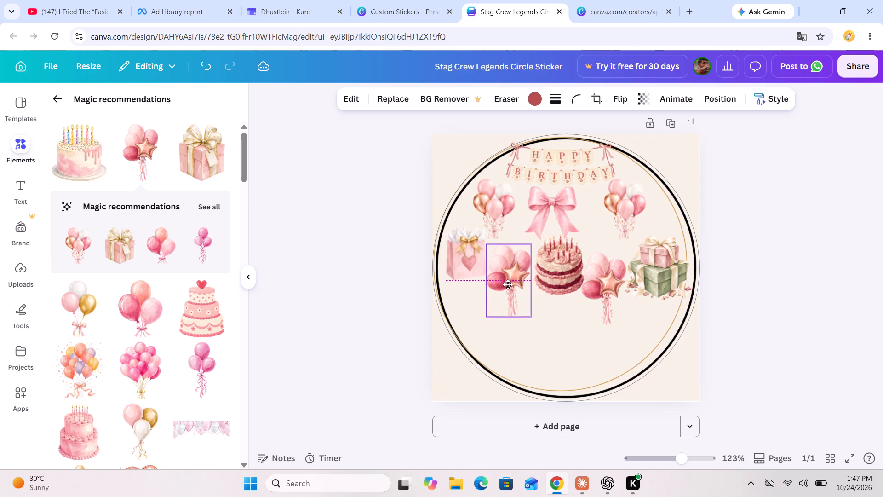
{"action": "left_click_drag", "start_coordinate": [508, 284], "coordinate": [510, 291]}
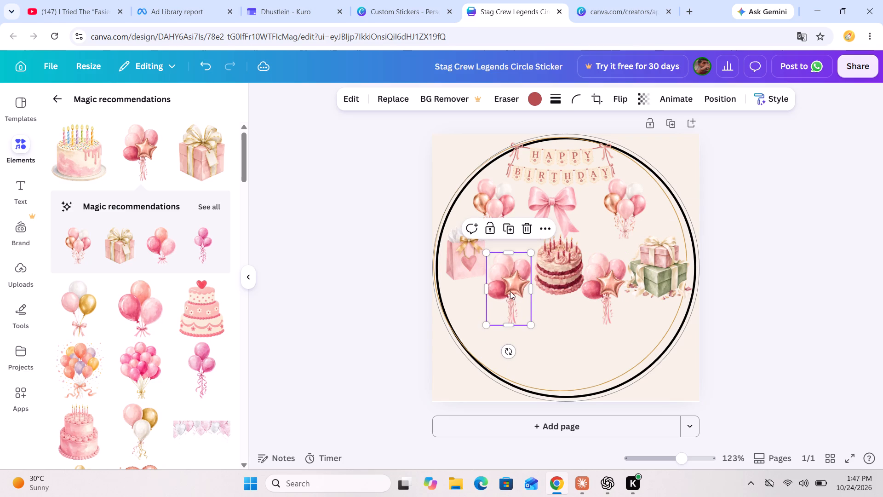
{"action": "left_click", "coordinate": [347, 313]}
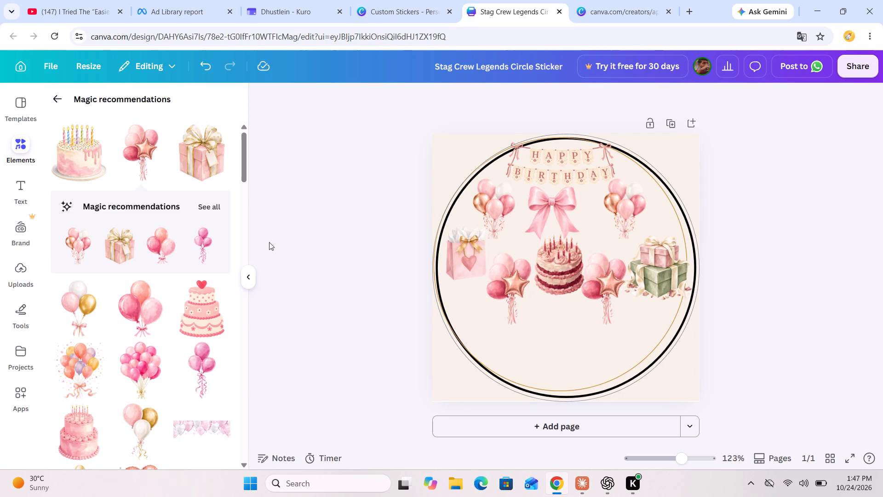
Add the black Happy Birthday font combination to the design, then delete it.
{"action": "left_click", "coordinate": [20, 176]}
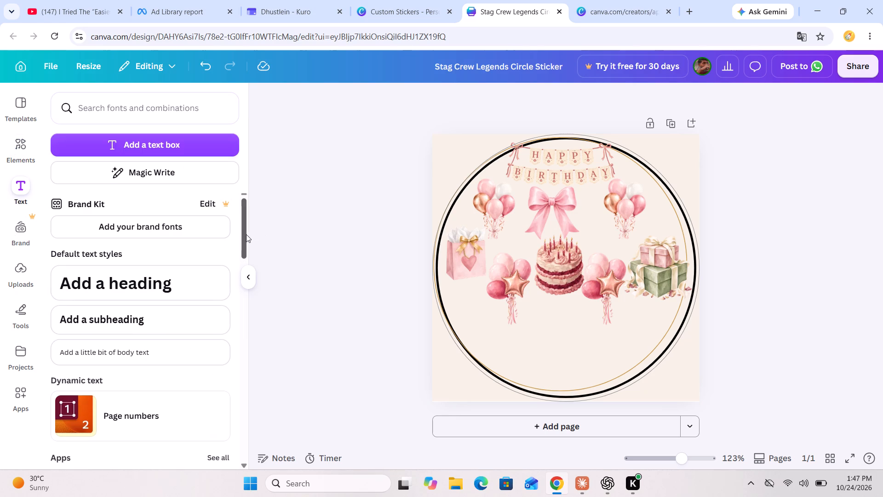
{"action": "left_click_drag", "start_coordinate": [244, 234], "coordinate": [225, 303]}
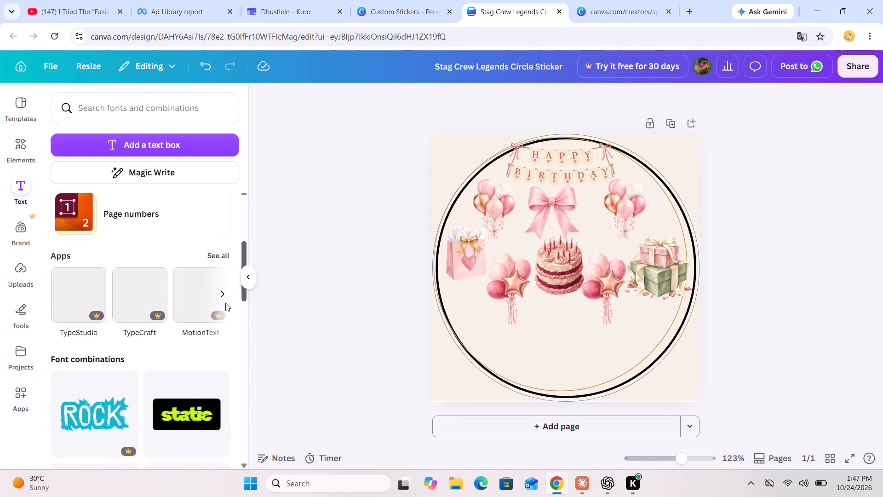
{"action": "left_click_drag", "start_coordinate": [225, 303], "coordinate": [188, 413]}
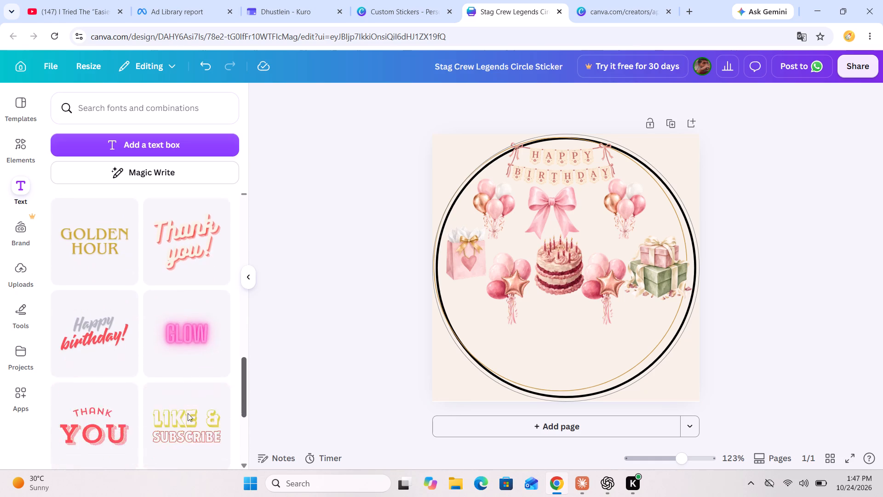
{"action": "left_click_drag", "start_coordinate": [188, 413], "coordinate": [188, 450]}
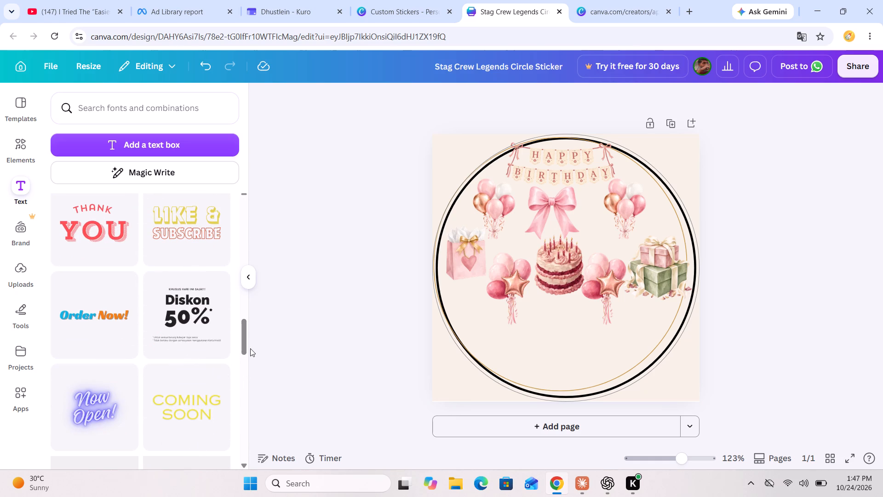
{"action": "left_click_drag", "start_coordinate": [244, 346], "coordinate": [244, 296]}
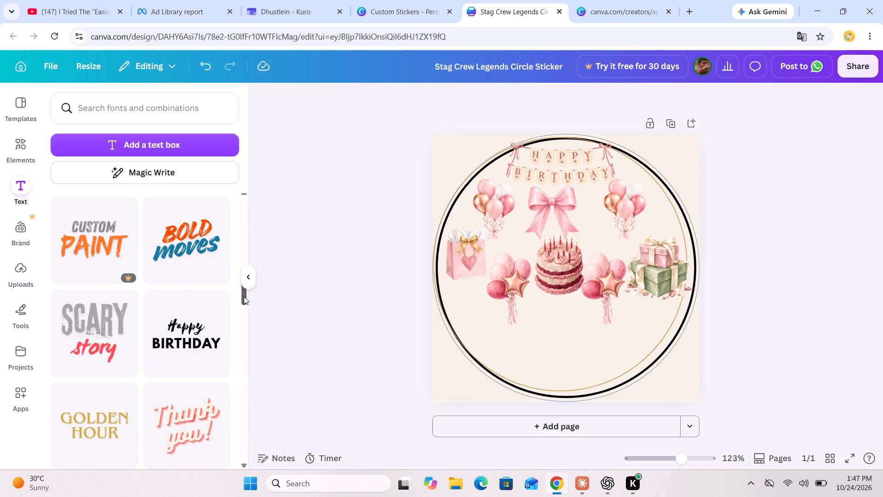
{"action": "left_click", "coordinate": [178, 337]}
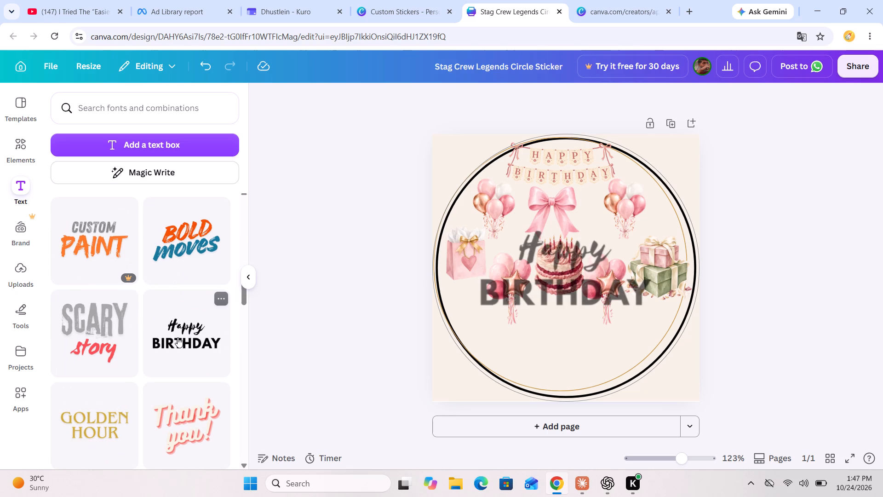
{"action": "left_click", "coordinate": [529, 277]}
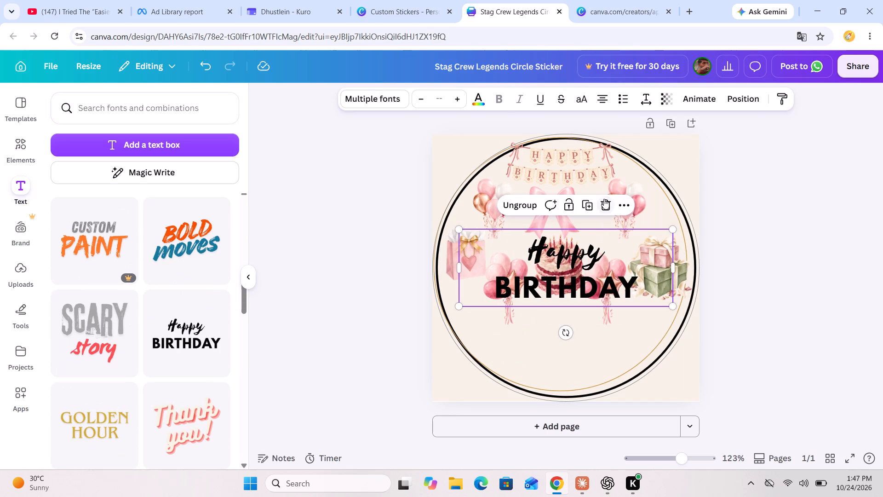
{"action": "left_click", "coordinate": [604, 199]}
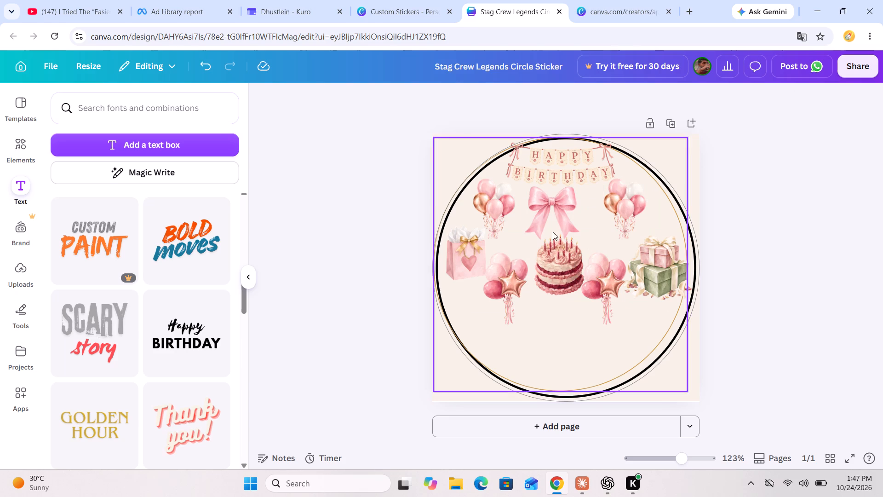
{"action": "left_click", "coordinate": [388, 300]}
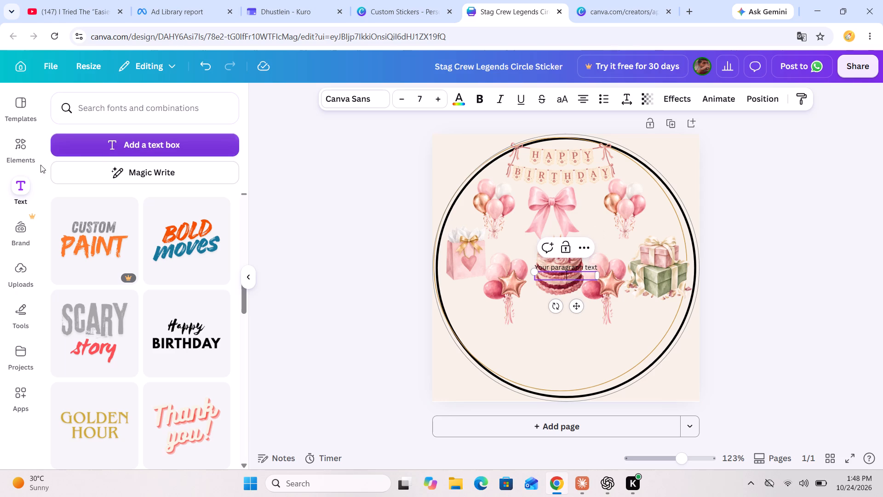
Add the pink BIRTHDAY GIRL lettering from the recommended graphics, scale it to about half size, and centre it below the cake.
{"action": "left_click", "coordinate": [21, 148]}
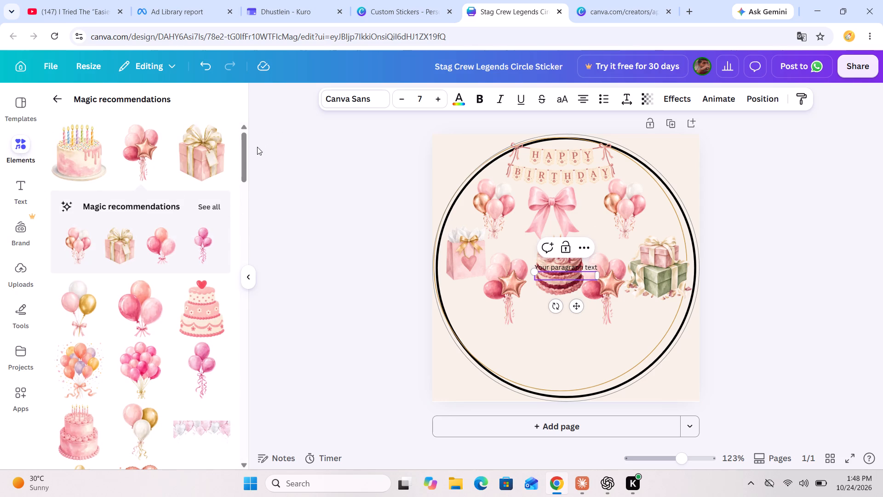
{"action": "left_click_drag", "start_coordinate": [244, 153], "coordinate": [244, 189]}
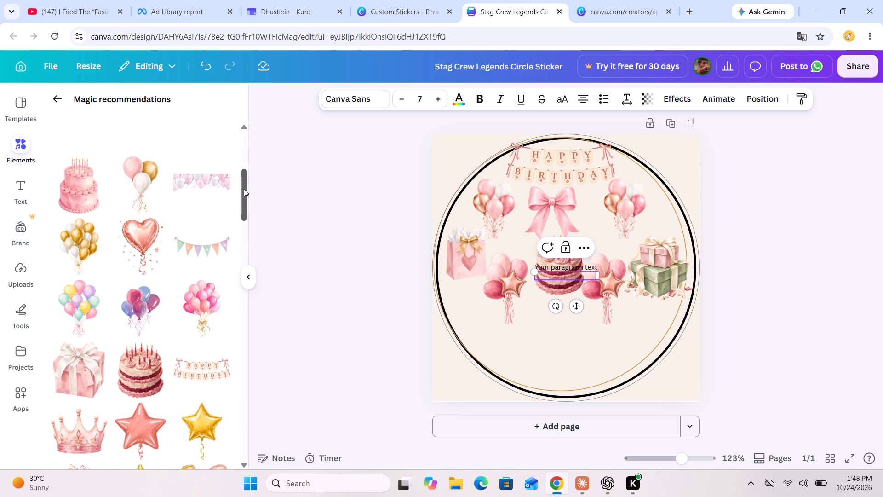
{"action": "left_click_drag", "start_coordinate": [244, 189], "coordinate": [240, 238]}
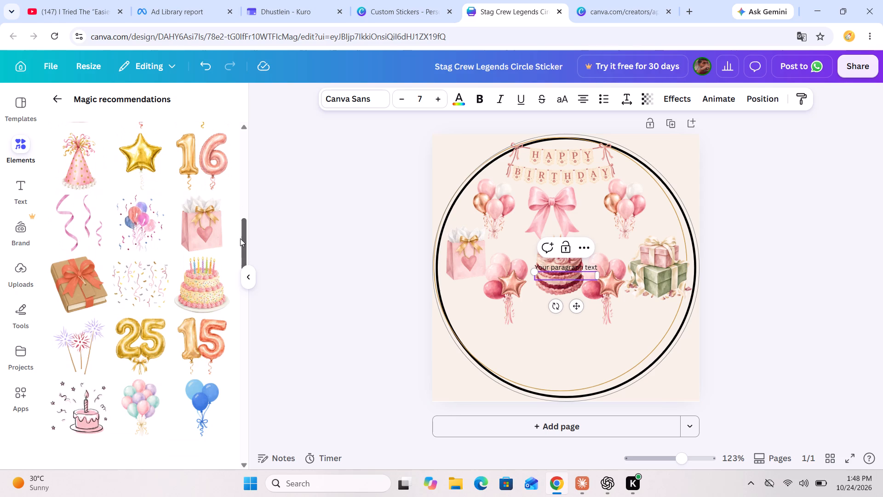
{"action": "left_click_drag", "start_coordinate": [240, 238], "coordinate": [238, 259]}
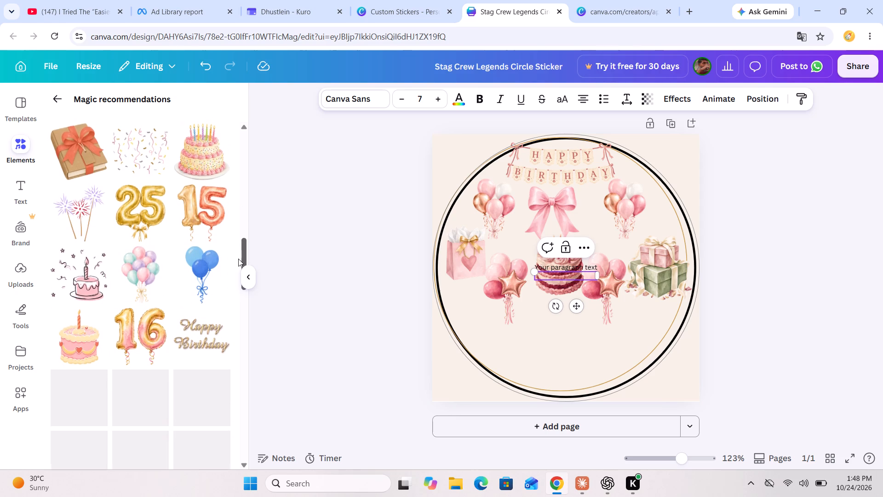
{"action": "left_click_drag", "start_coordinate": [238, 259], "coordinate": [236, 286]}
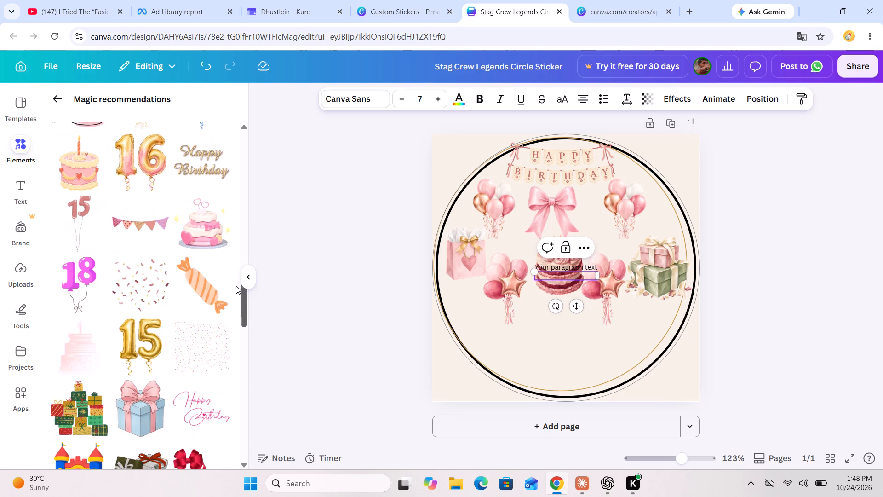
{"action": "left_click_drag", "start_coordinate": [236, 286], "coordinate": [214, 319]}
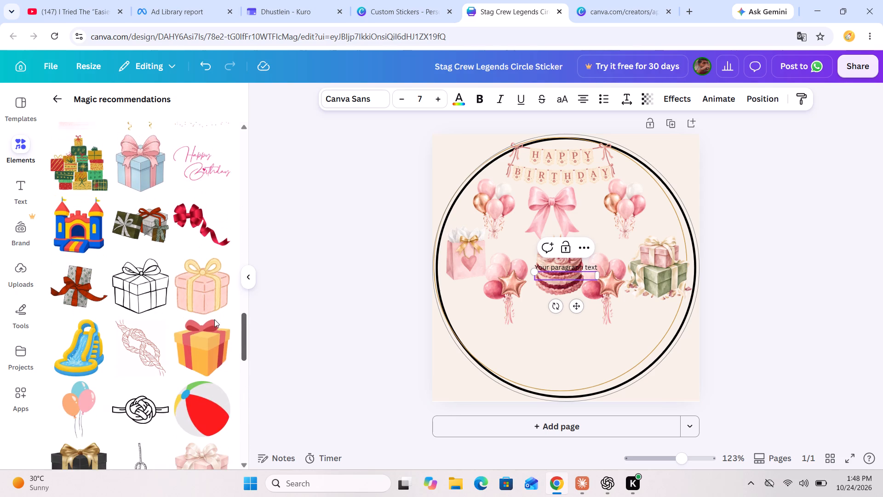
{"action": "left_click_drag", "start_coordinate": [214, 319], "coordinate": [211, 367]}
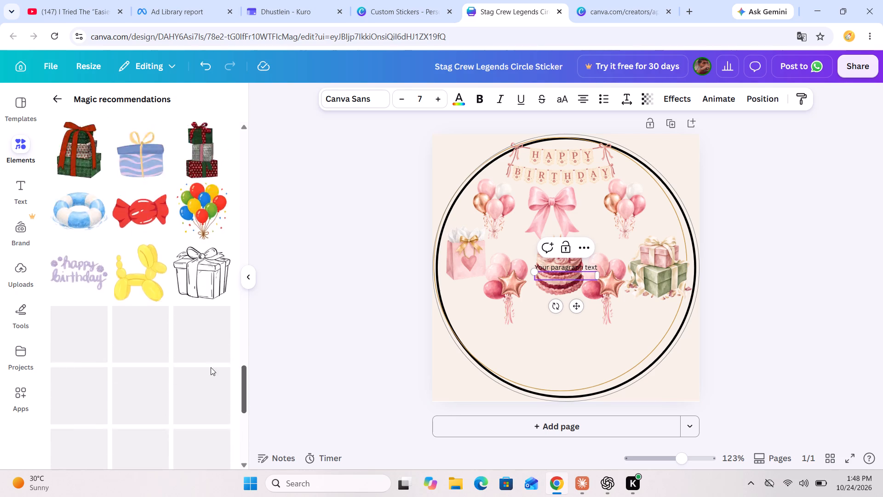
{"action": "left_click_drag", "start_coordinate": [211, 367], "coordinate": [212, 372]}
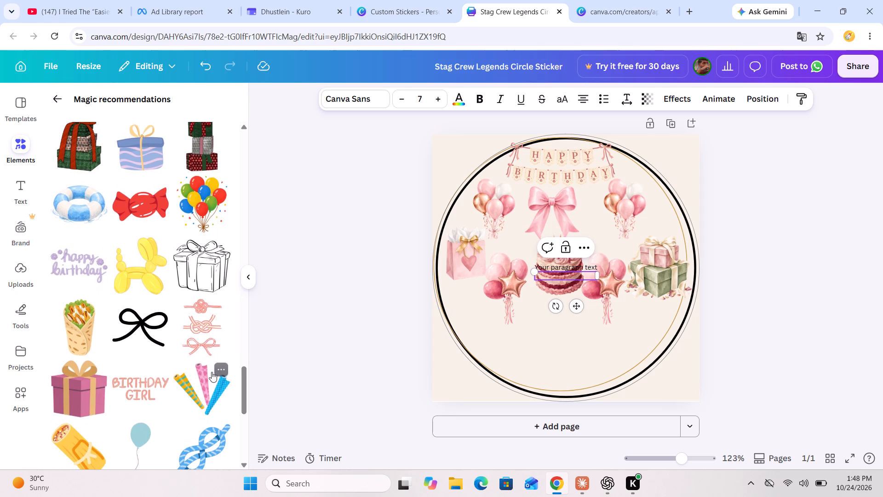
{"action": "left_click", "coordinate": [145, 389]}
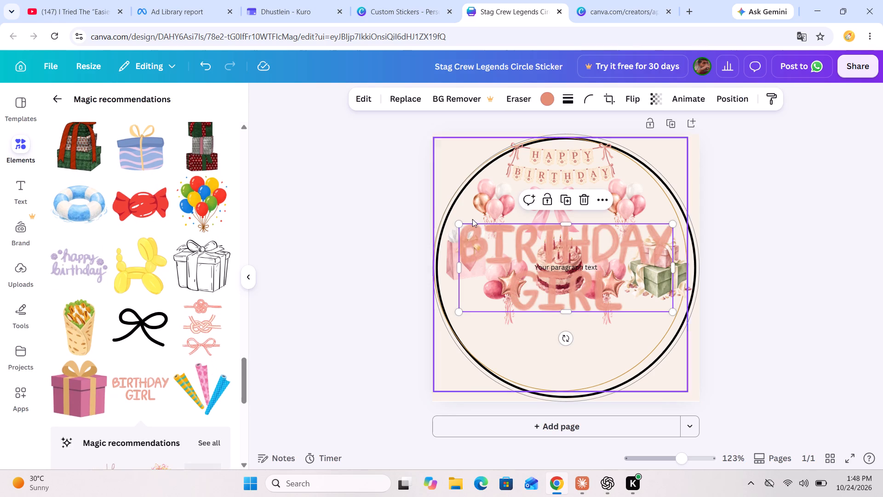
{"action": "left_click_drag", "start_coordinate": [459, 226], "coordinate": [550, 301]}
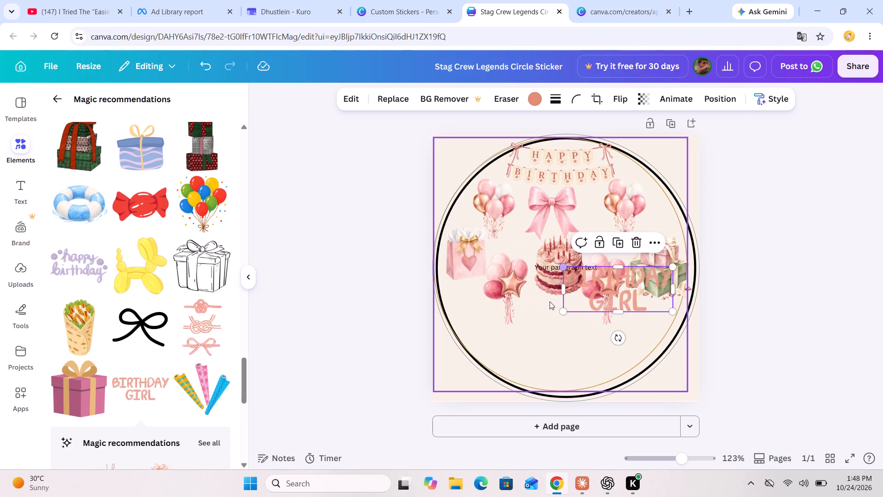
{"action": "left_click_drag", "start_coordinate": [631, 283], "coordinate": [572, 354]}
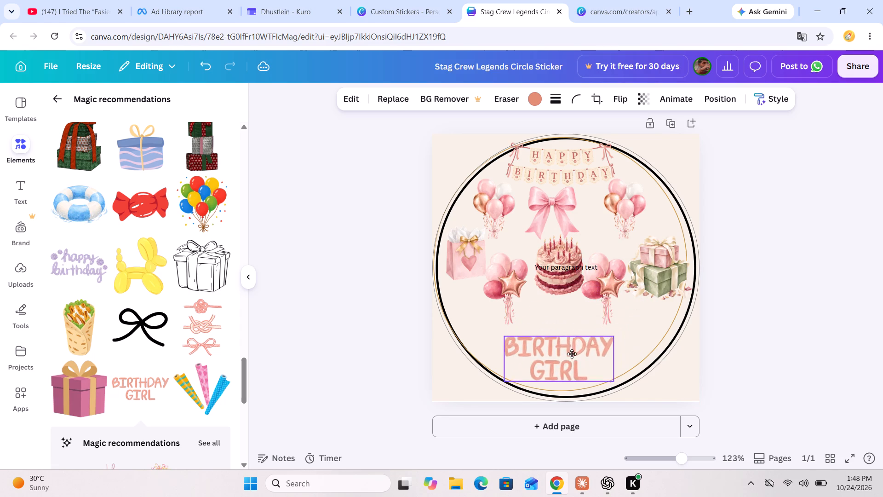
{"action": "left_click_drag", "start_coordinate": [572, 354], "coordinate": [577, 344]}
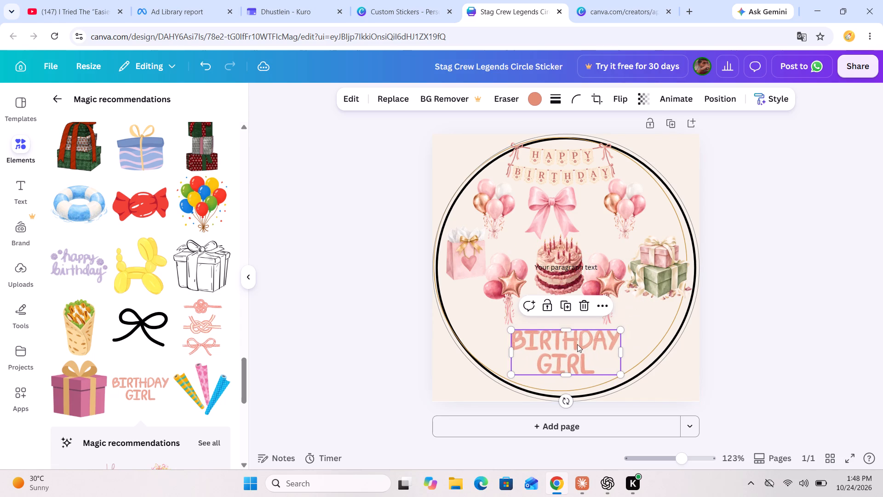
{"action": "left_click", "coordinate": [375, 326]}
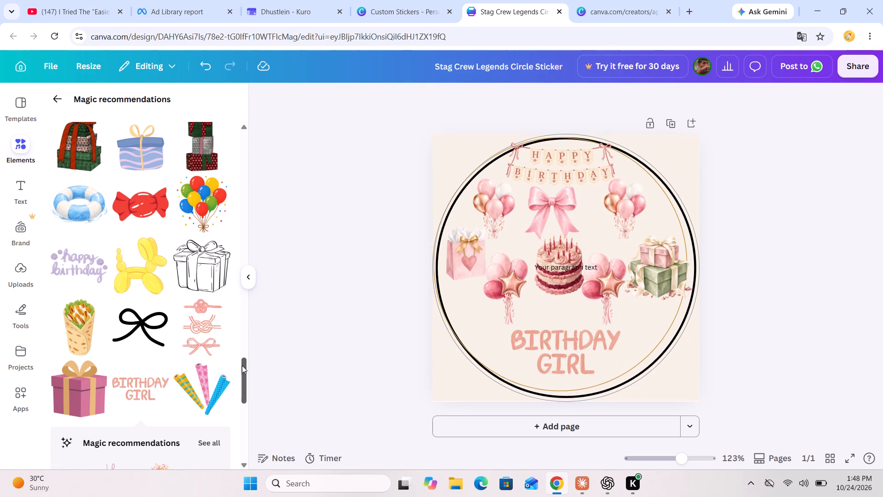
Look through the recommended graphics for other birthday artwork to use in the design.
{"action": "left_click_drag", "start_coordinate": [242, 369], "coordinate": [244, 428]}
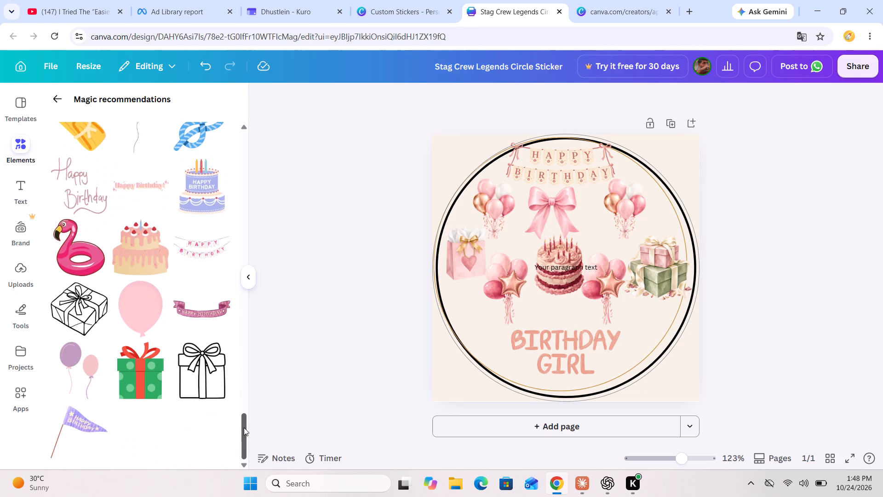
{"action": "left_click_drag", "start_coordinate": [244, 428], "coordinate": [241, 450]}
{"action": "left_click_drag", "start_coordinate": [241, 450], "coordinate": [265, 350]}
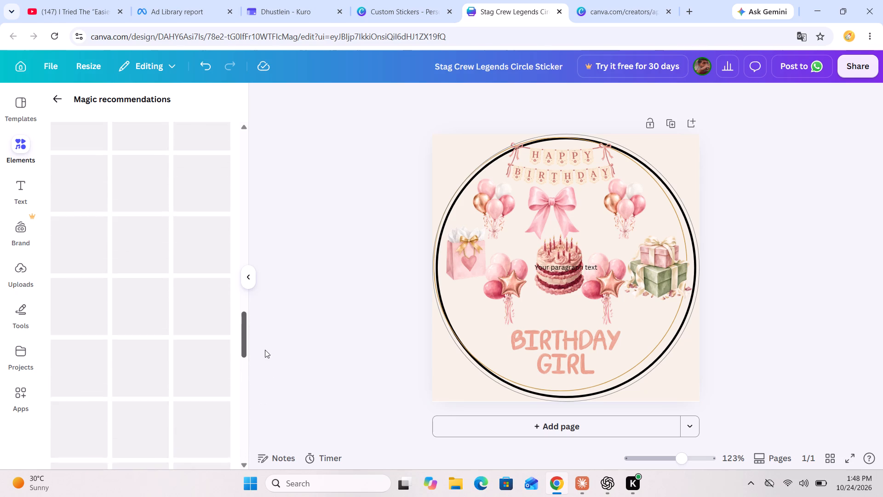
{"action": "left_click_drag", "start_coordinate": [265, 350], "coordinate": [265, 351]}
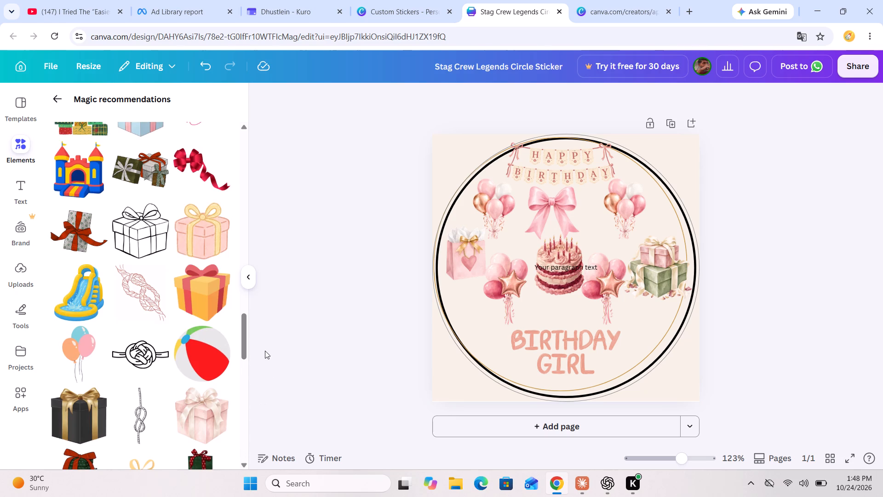
{"action": "left_click_drag", "start_coordinate": [243, 338], "coordinate": [237, 283]}
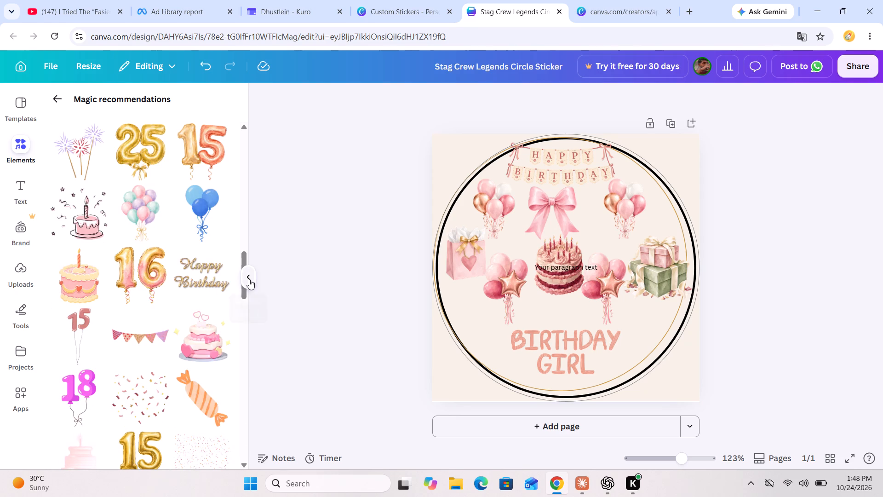
{"action": "left_click_drag", "start_coordinate": [245, 280], "coordinate": [244, 262]}
{"action": "left_click_drag", "start_coordinate": [244, 262], "coordinate": [521, 343]}
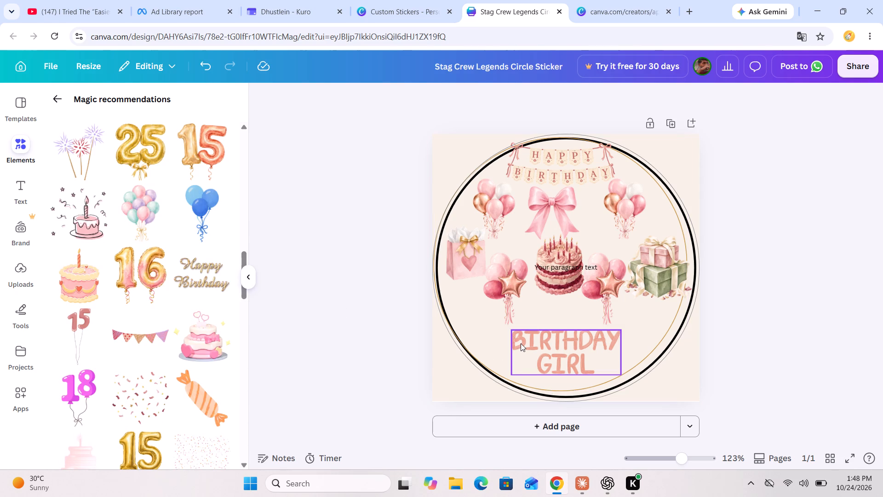
Delete the pink BIRTHDAY GIRL lettering below the cake.
{"action": "left_click", "coordinate": [521, 343]}
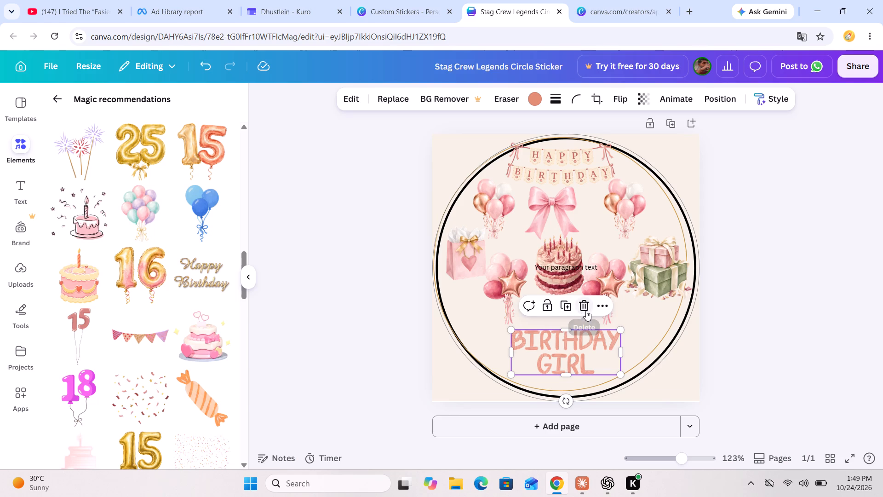
{"action": "left_click", "coordinate": [583, 306]}
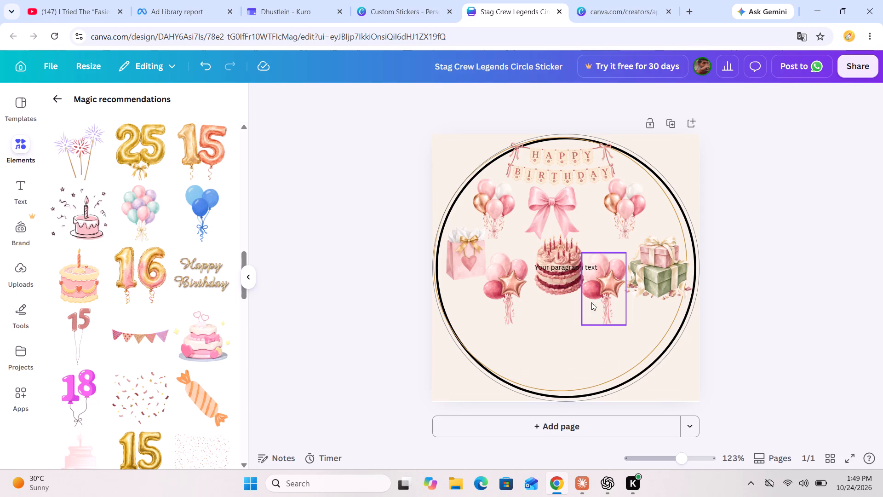
Move both star balloon bunches down and apart, leaving an open space between them below the cake.
{"action": "left_click_drag", "start_coordinate": [604, 292], "coordinate": [641, 339]}
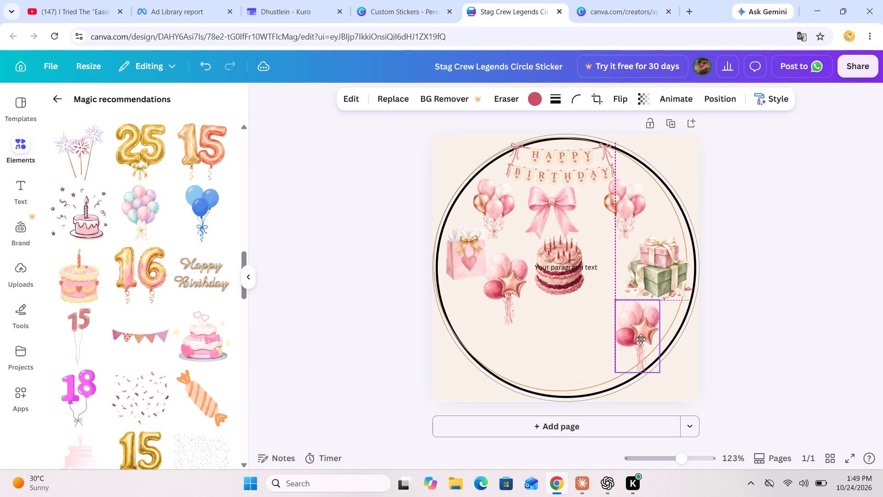
{"action": "left_click_drag", "start_coordinate": [641, 339], "coordinate": [627, 333]}
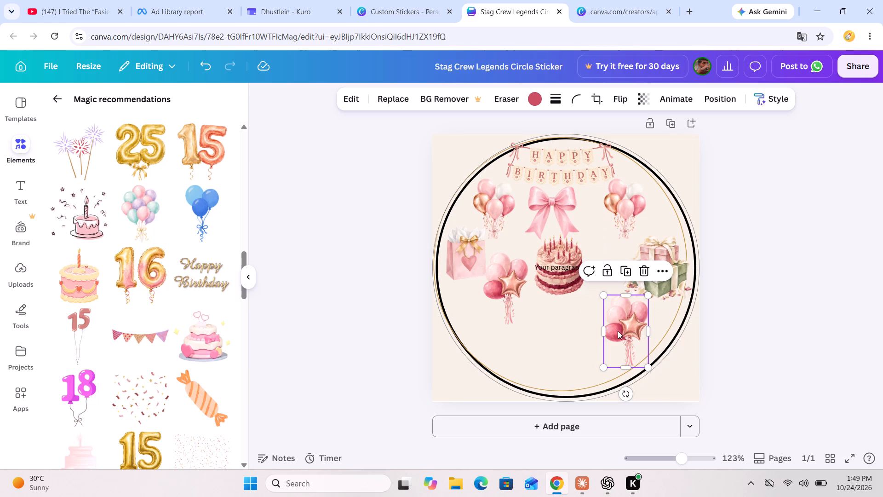
{"action": "left_click_drag", "start_coordinate": [495, 283], "coordinate": [492, 324]}
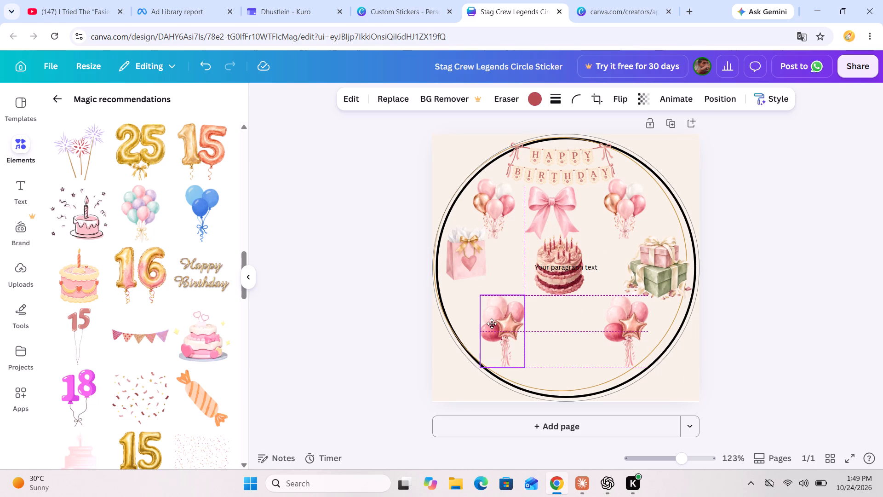
{"action": "left_click_drag", "start_coordinate": [492, 324], "coordinate": [493, 335]}
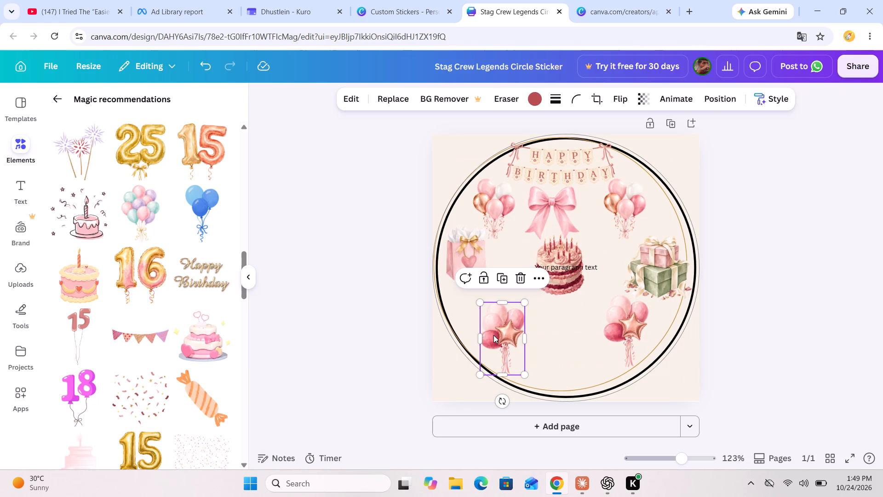
{"action": "left_click", "coordinate": [350, 335]}
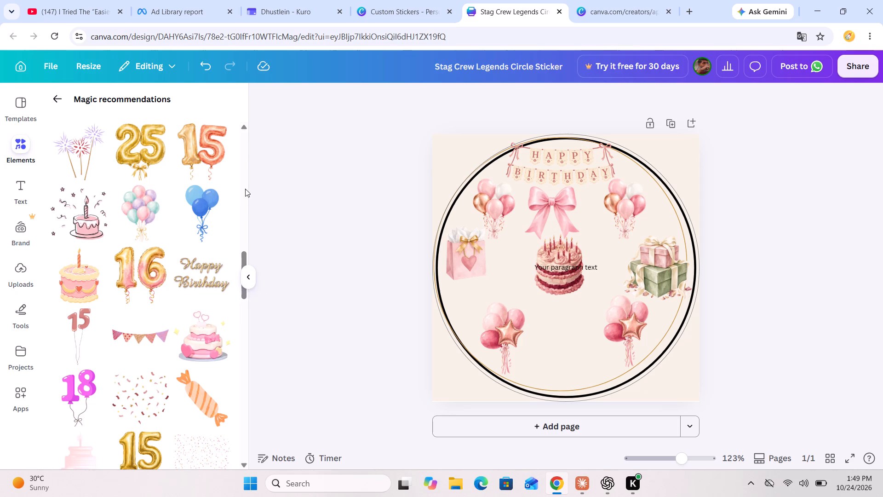
Look back through the earlier recommended graphics for artwork to fill the space below the cake.
{"action": "left_click_drag", "start_coordinate": [243, 259], "coordinate": [260, 212]}
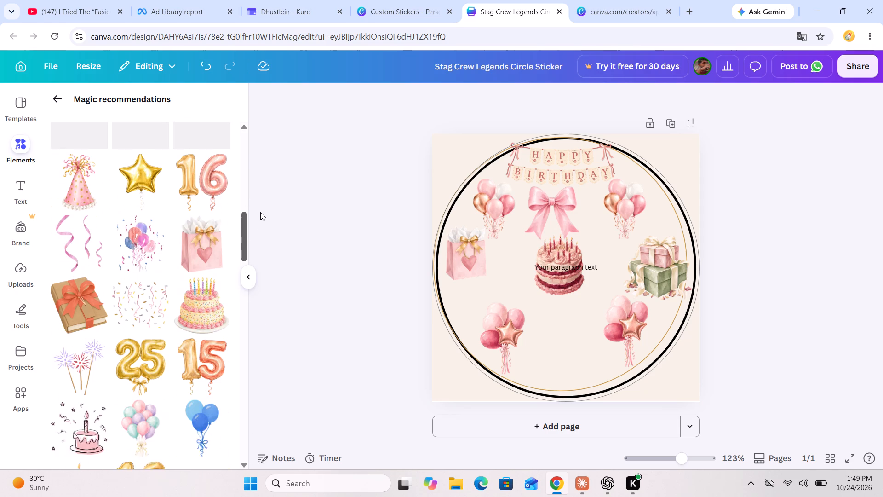
{"action": "left_click_drag", "start_coordinate": [260, 212], "coordinate": [260, 211]}
{"action": "left_click_drag", "start_coordinate": [260, 211], "coordinate": [250, 213]}
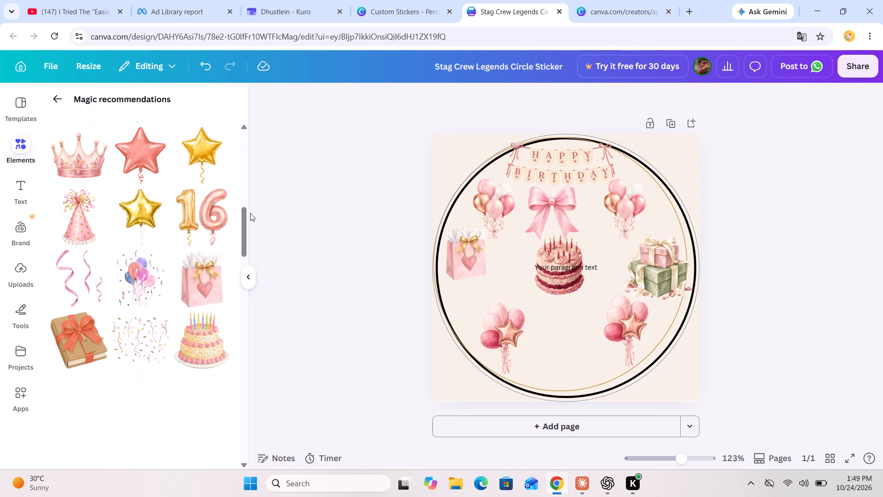
{"action": "left_click_drag", "start_coordinate": [250, 213], "coordinate": [243, 218]}
{"action": "left_click_drag", "start_coordinate": [243, 218], "coordinate": [247, 197]}
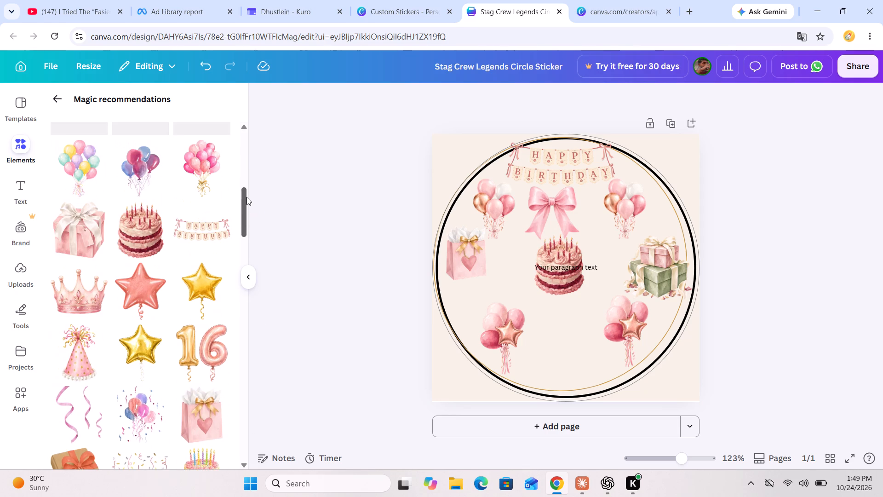
{"action": "left_click_drag", "start_coordinate": [247, 197], "coordinate": [246, 199]}
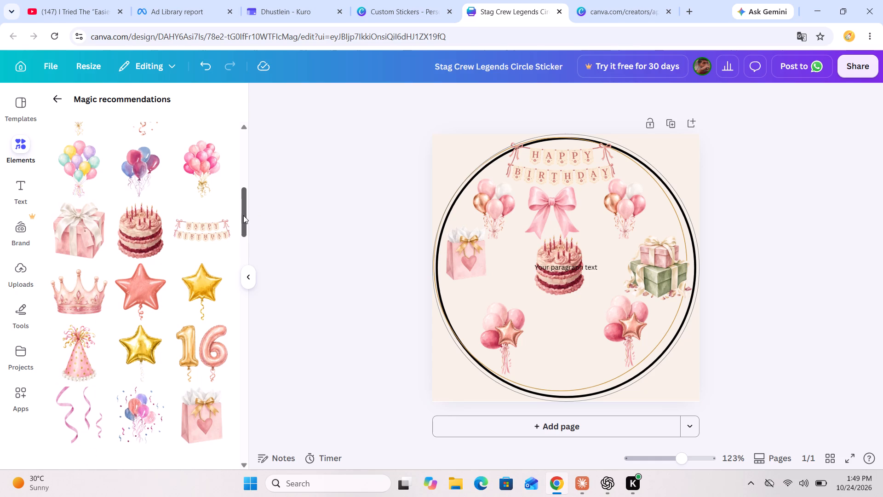
{"action": "left_click_drag", "start_coordinate": [243, 215], "coordinate": [246, 202]}
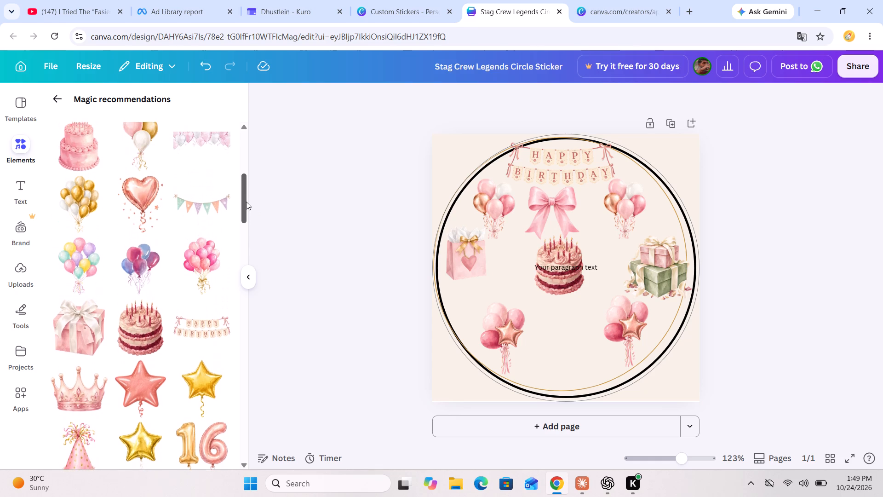
{"action": "left_click_drag", "start_coordinate": [246, 202], "coordinate": [244, 185]}
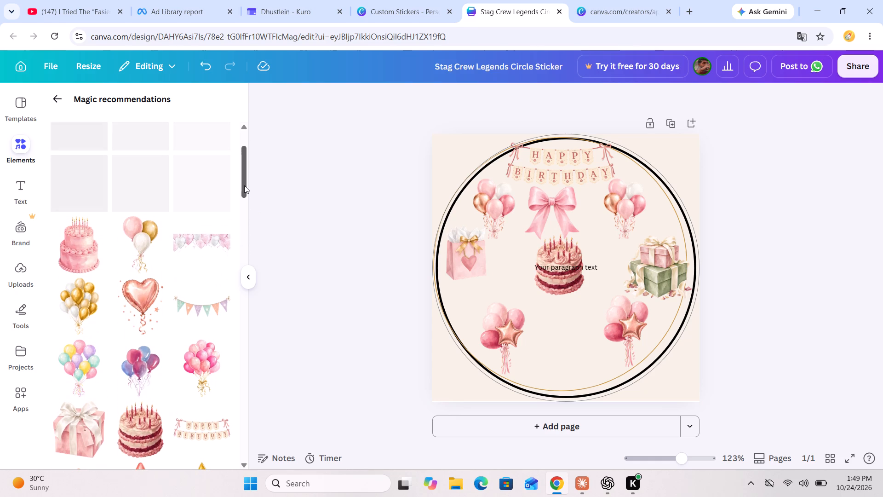
{"action": "left_click_drag", "start_coordinate": [247, 182], "coordinate": [247, 157]}
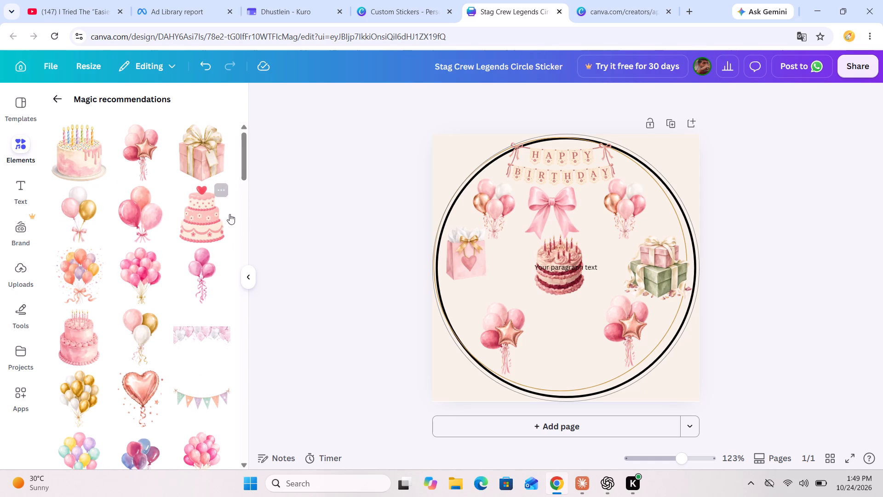
{"action": "left_click_drag", "start_coordinate": [244, 164], "coordinate": [242, 182]}
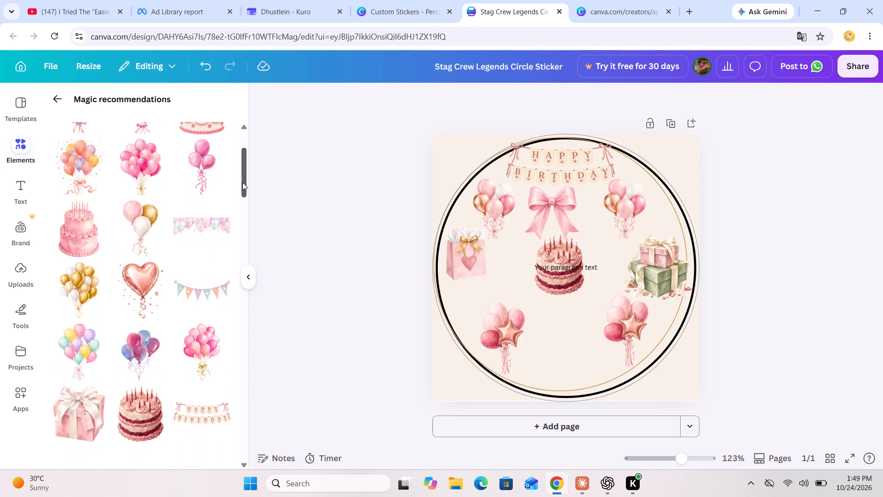
{"action": "left_click_drag", "start_coordinate": [242, 182], "coordinate": [241, 165]}
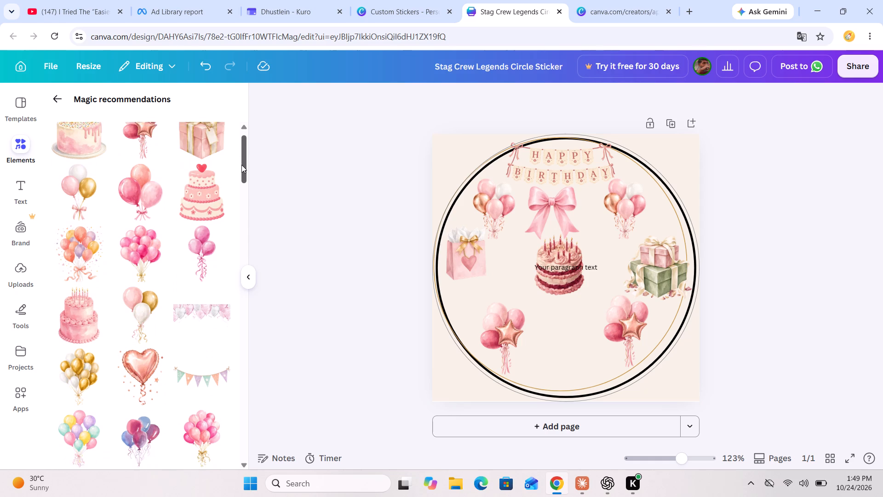
Add the gold script Happy Birthday lettering from the recommended graphics, keeping only one copy of it.
{"action": "left_click_drag", "start_coordinate": [241, 165], "coordinate": [246, 214]}
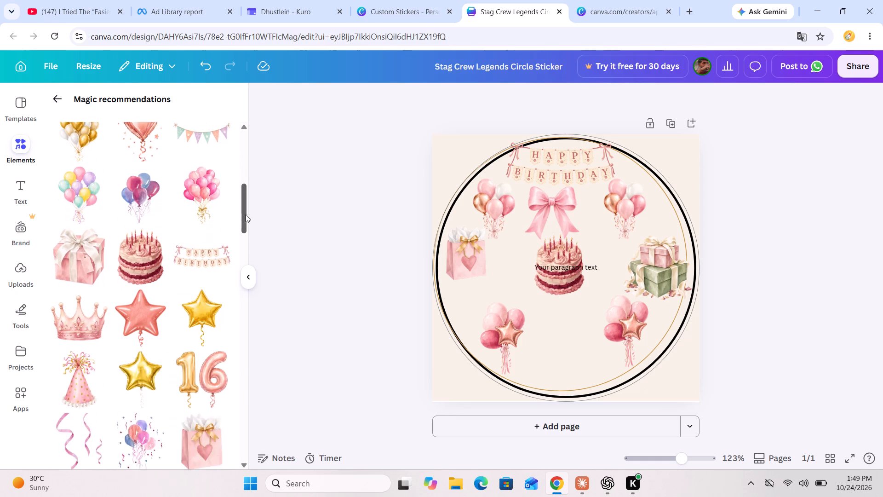
{"action": "left_click_drag", "start_coordinate": [246, 214], "coordinate": [232, 274]}
{"action": "left_click", "coordinate": [198, 317]}
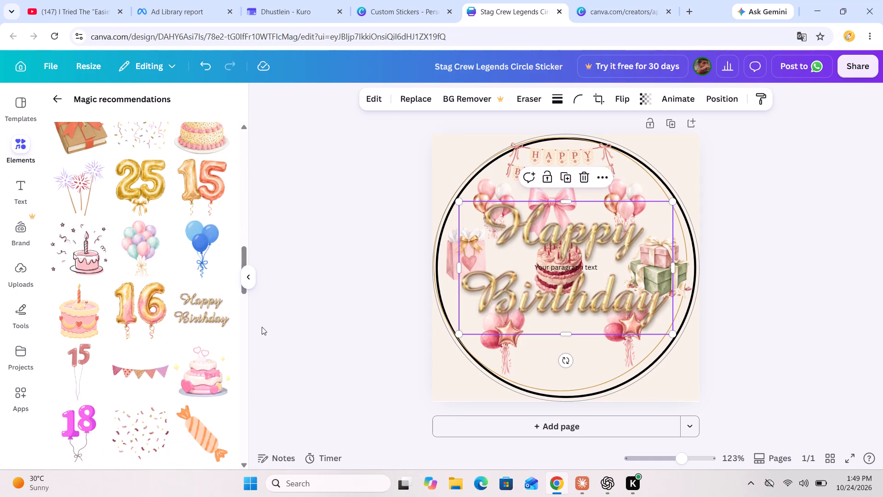
{"action": "left_click", "coordinate": [195, 306]}
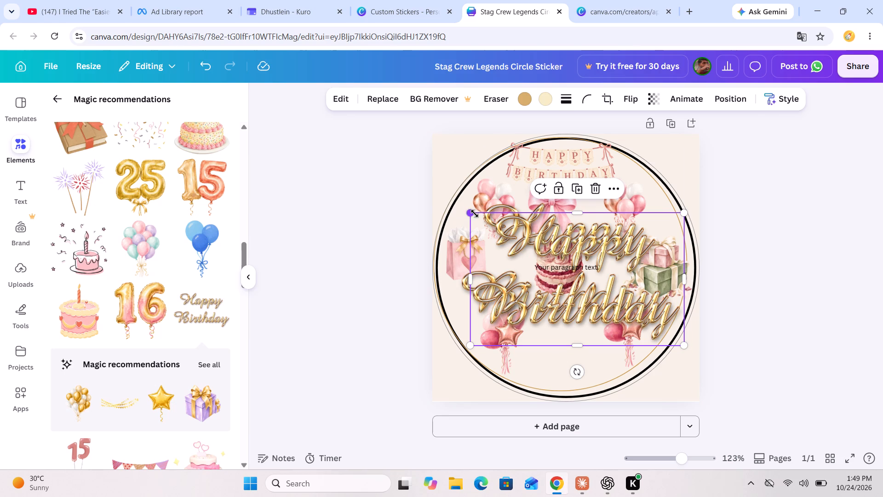
{"action": "left_click", "coordinate": [597, 189]}
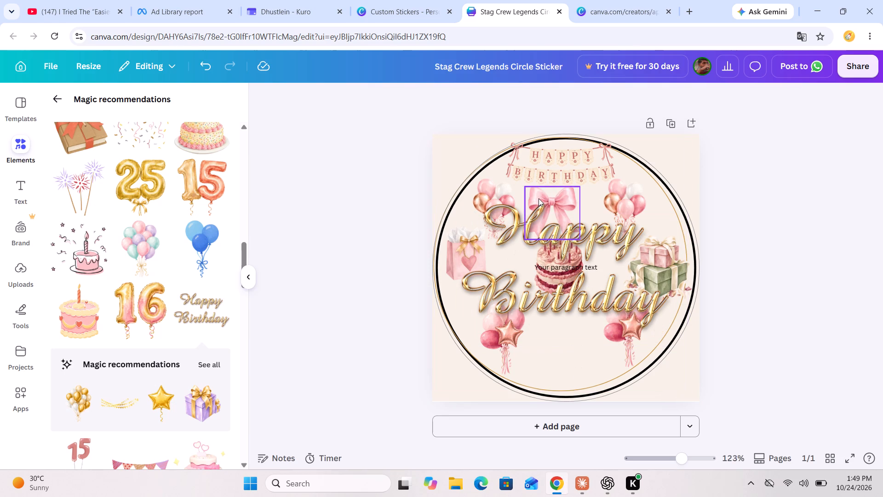
Scale the gold Happy Birthday lettering to just under half size and place it between the two star balloon bunches.
{"action": "left_click", "coordinate": [507, 222]}
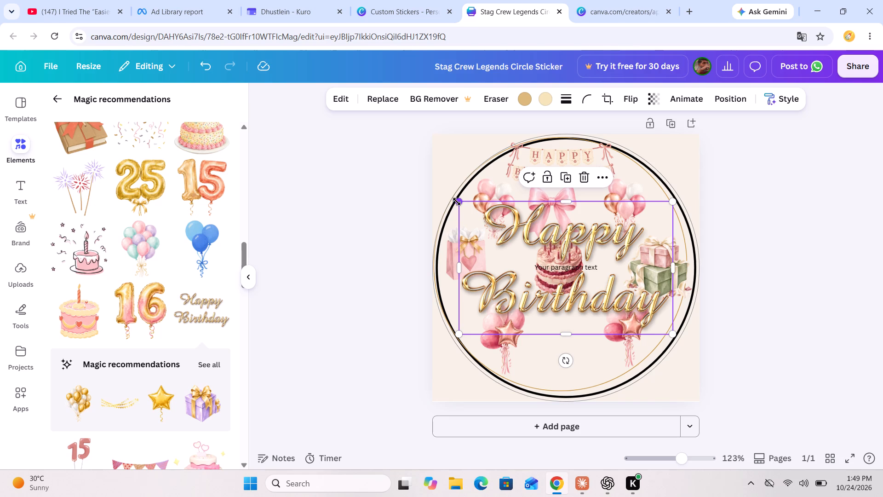
{"action": "left_click_drag", "start_coordinate": [457, 202], "coordinate": [576, 283]}
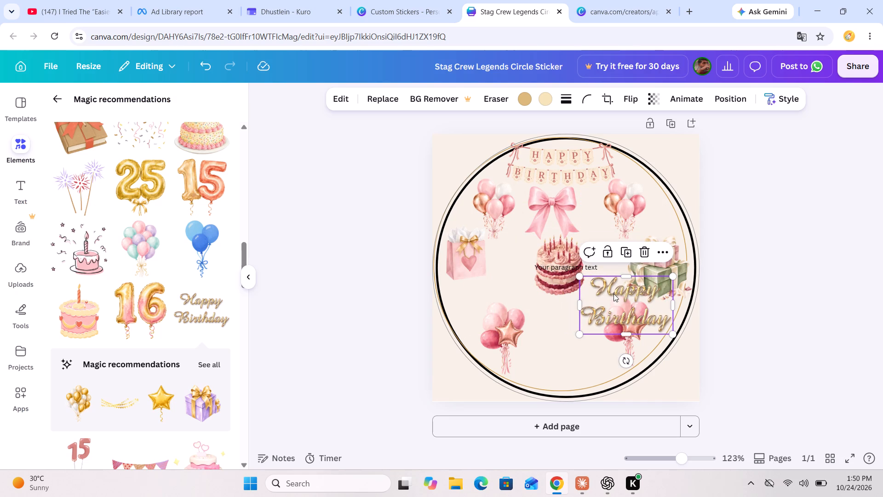
{"action": "left_click_drag", "start_coordinate": [614, 294], "coordinate": [556, 327]}
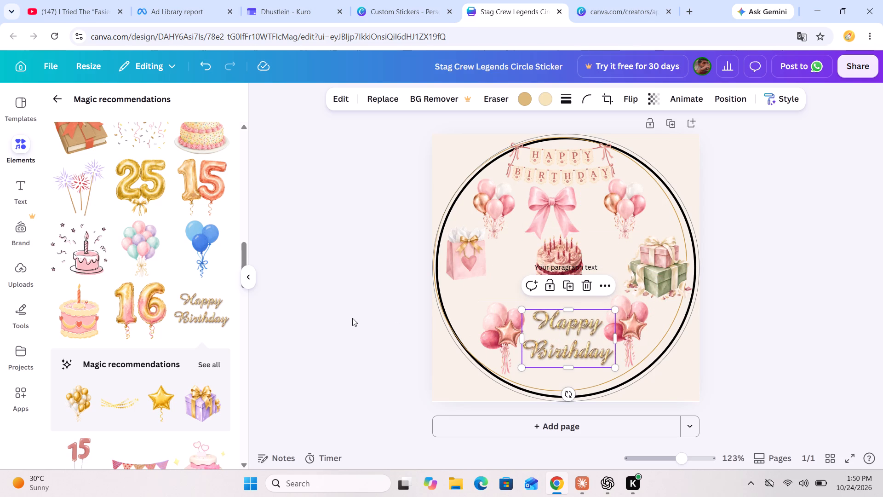
{"action": "left_click", "coordinate": [352, 318]}
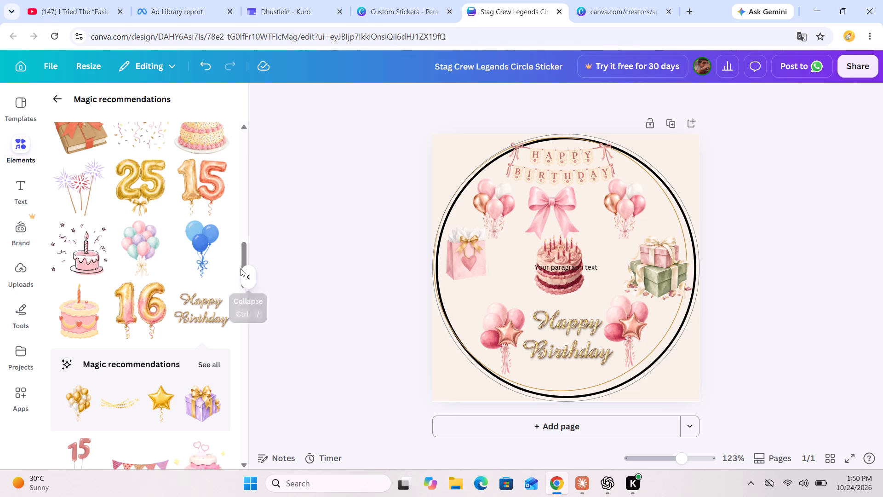
Look through the recommended graphics for more birthday artwork and add the rose-gold heart balloon with star confetti.
{"action": "left_click_drag", "start_coordinate": [243, 259], "coordinate": [246, 272]}
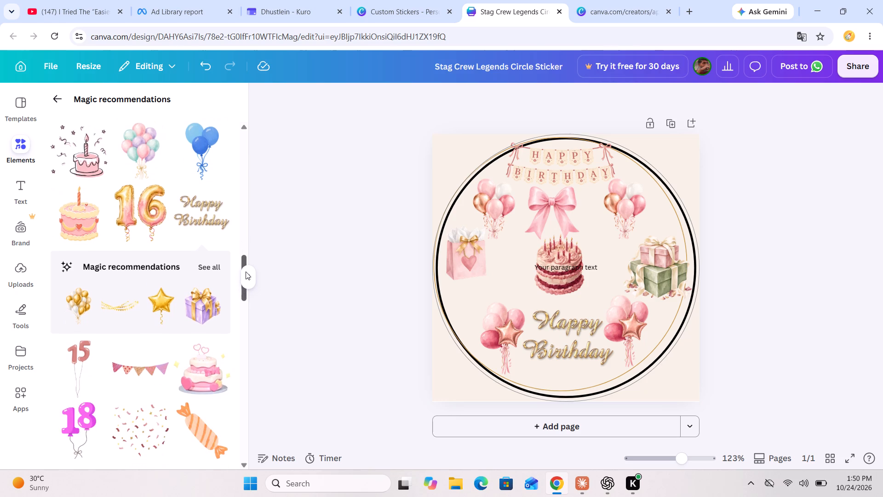
{"action": "left_click_drag", "start_coordinate": [246, 272], "coordinate": [239, 293]}
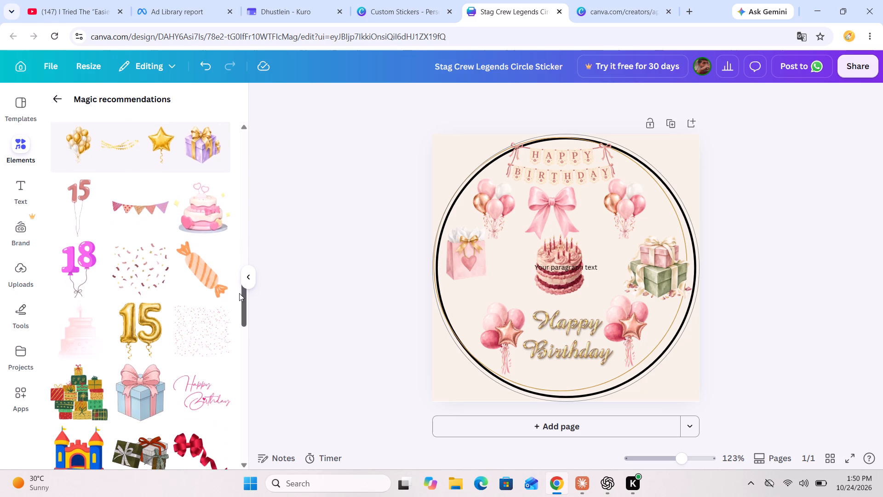
{"action": "left_click_drag", "start_coordinate": [239, 293], "coordinate": [238, 326]}
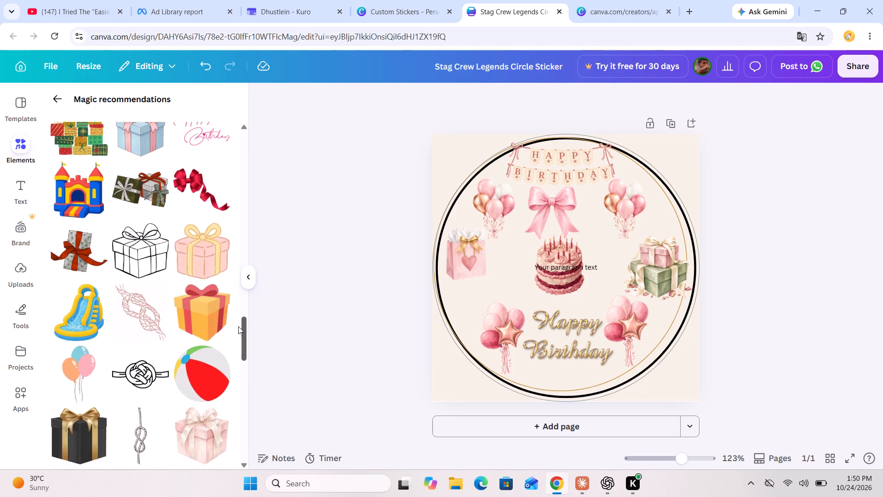
{"action": "left_click_drag", "start_coordinate": [238, 326], "coordinate": [233, 358]}
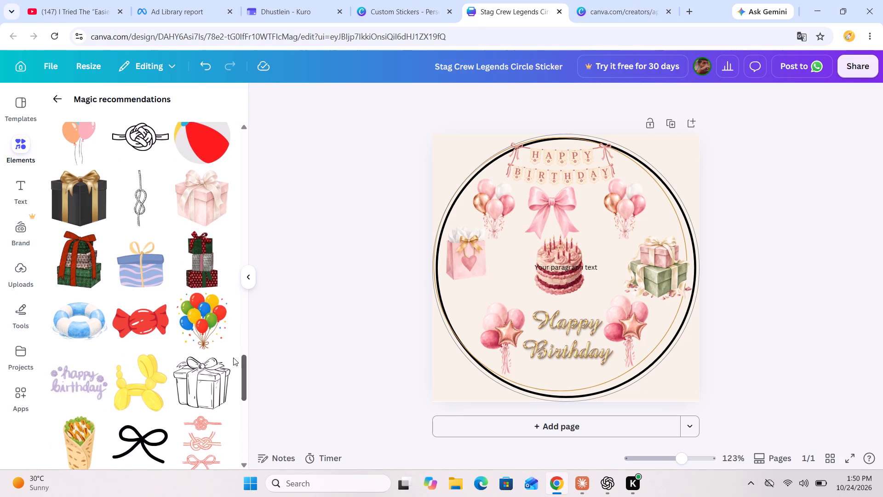
{"action": "left_click_drag", "start_coordinate": [233, 358], "coordinate": [228, 372]}
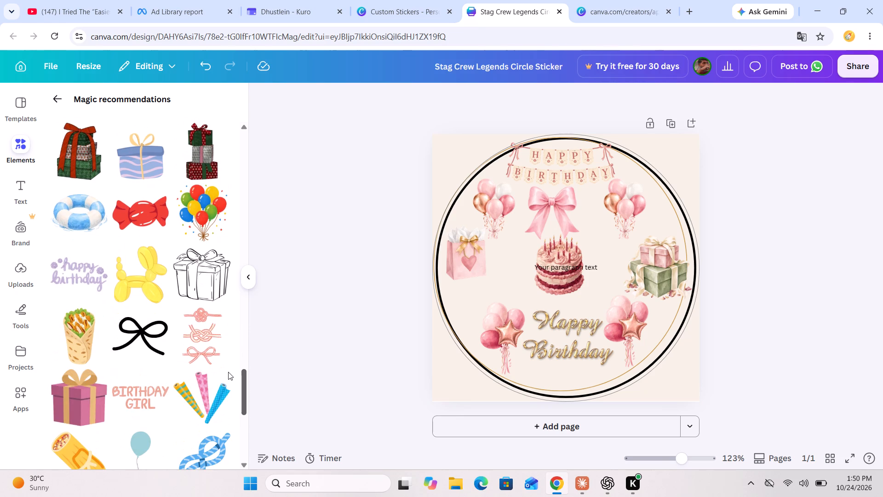
{"action": "left_click_drag", "start_coordinate": [228, 372], "coordinate": [229, 496]}
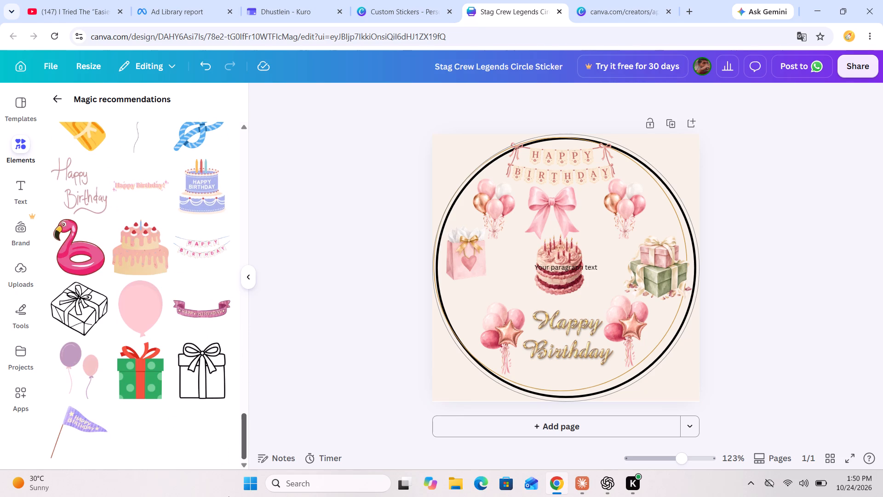
{"action": "left_click_drag", "start_coordinate": [229, 496], "coordinate": [217, 284]}
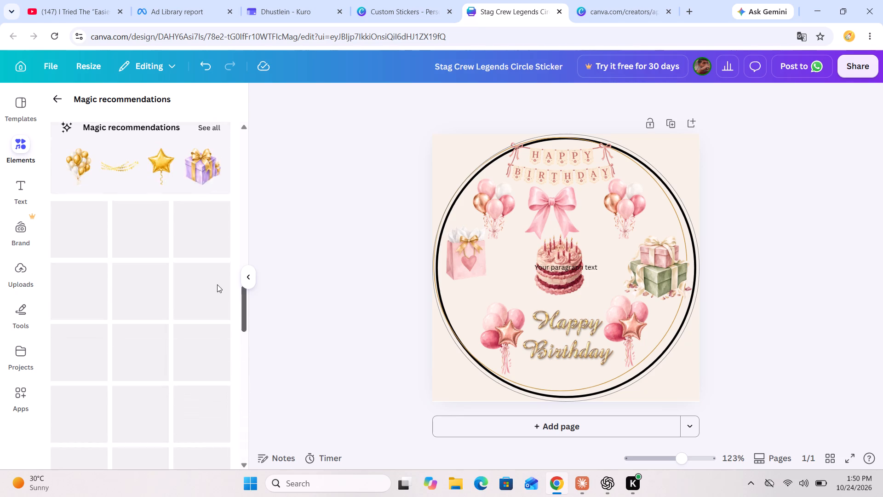
{"action": "left_click_drag", "start_coordinate": [217, 284], "coordinate": [213, 252]}
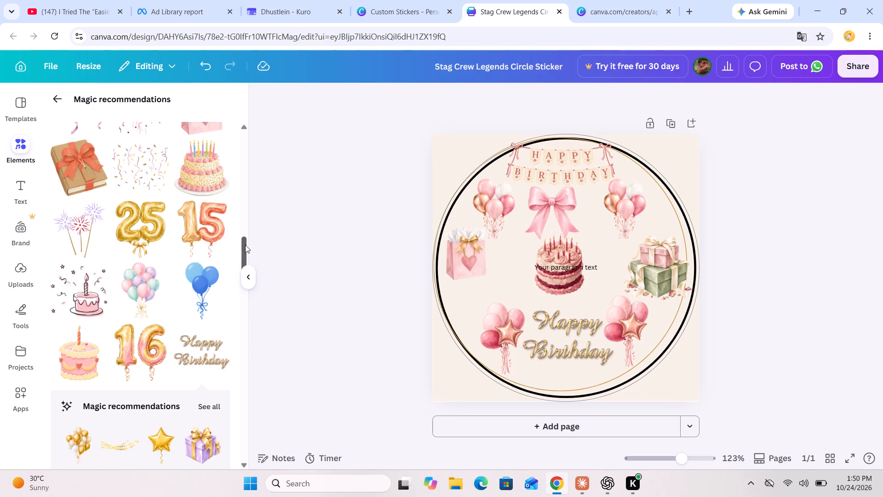
{"action": "left_click_drag", "start_coordinate": [245, 245], "coordinate": [253, 217]}
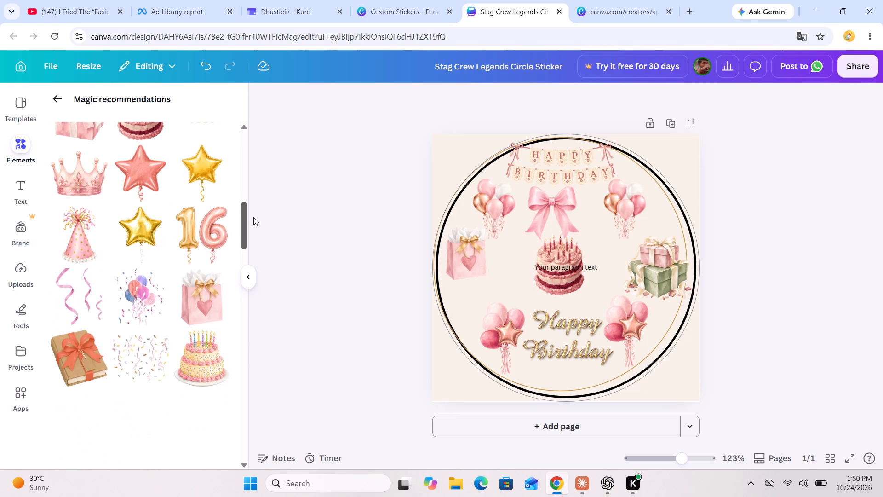
{"action": "left_click_drag", "start_coordinate": [253, 217], "coordinate": [255, 203]}
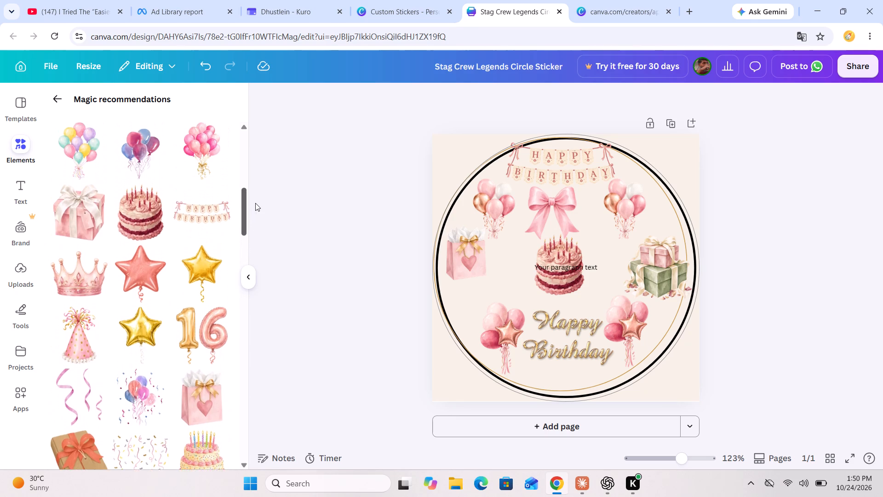
{"action": "left_click_drag", "start_coordinate": [255, 203], "coordinate": [256, 173]}
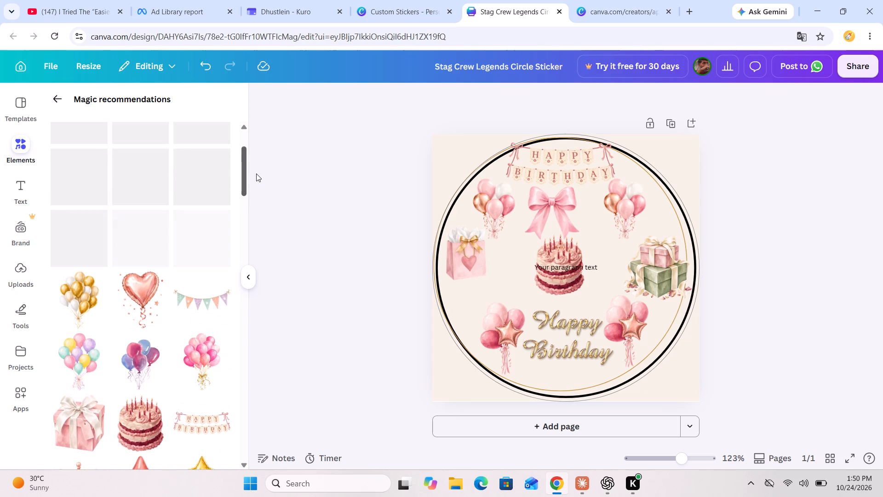
{"action": "left_click", "coordinate": [146, 281]}
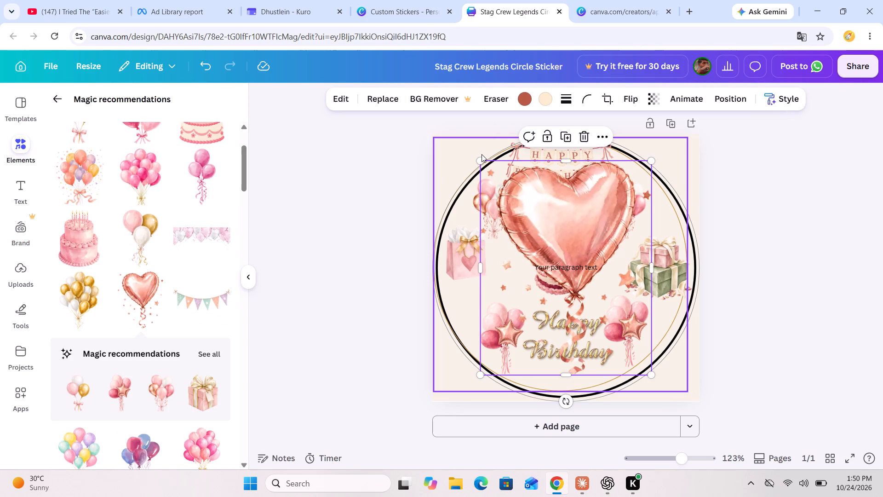
Try several pink, orange and purple tints on the heart balloon, settling on the rose pink from the balloon bunch's photo colours.
{"action": "left_click", "coordinate": [524, 98]}
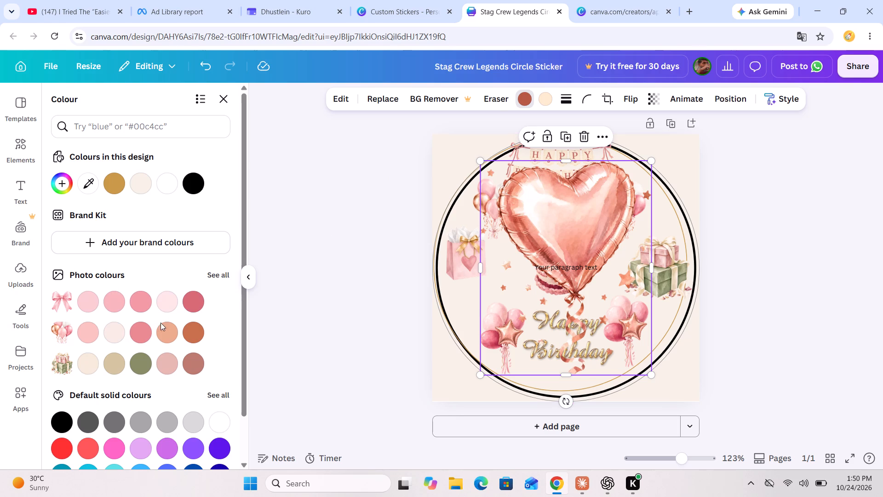
{"action": "left_click", "coordinate": [163, 305]}
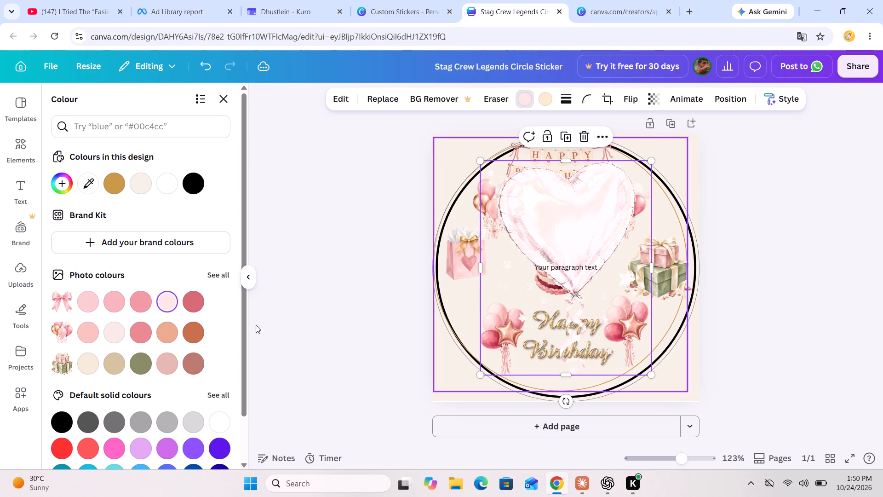
{"action": "left_click", "coordinate": [146, 307]}
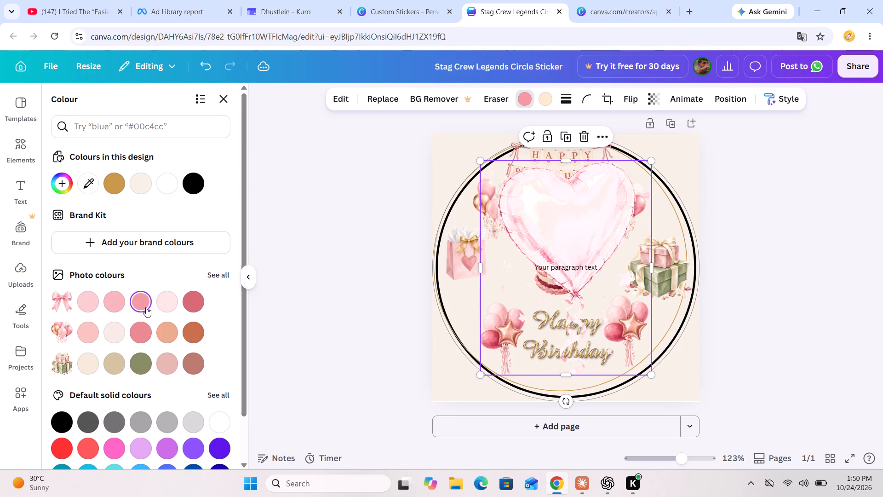
{"action": "left_click", "coordinate": [195, 295]}
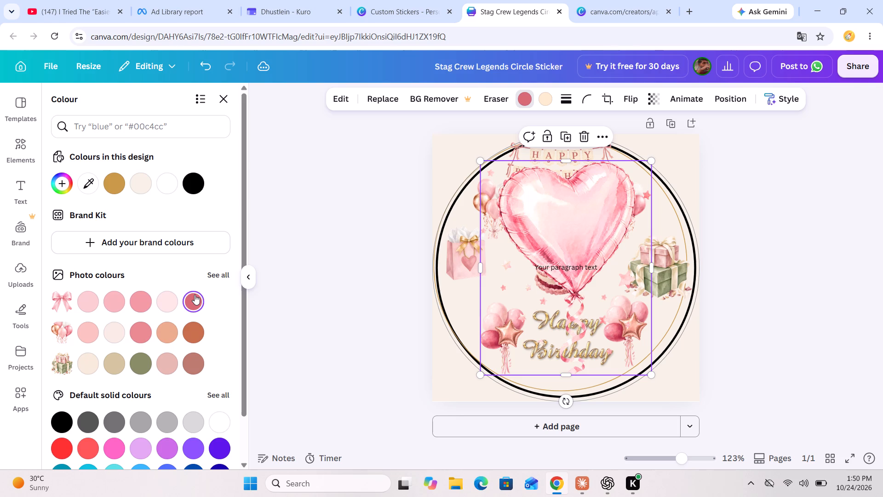
{"action": "left_click", "coordinate": [189, 328]}
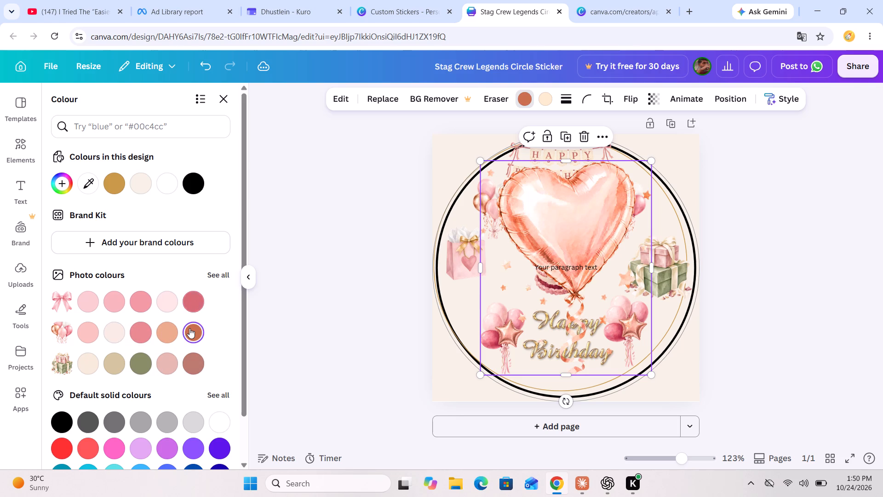
{"action": "left_click", "coordinate": [163, 331]}
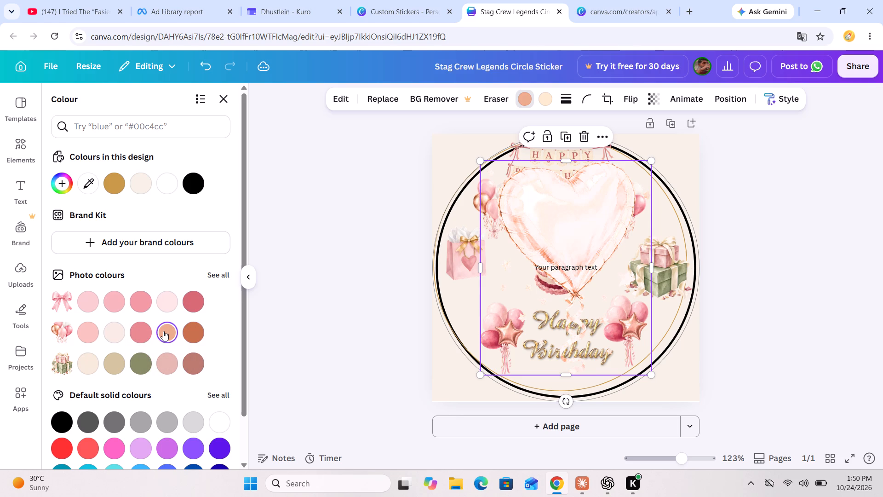
{"action": "left_click", "coordinate": [115, 440]}
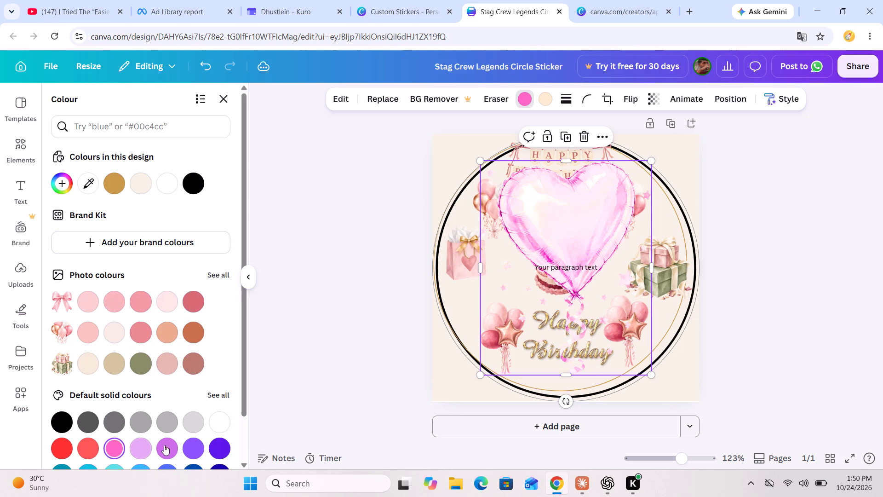
{"action": "left_click", "coordinate": [220, 445]}
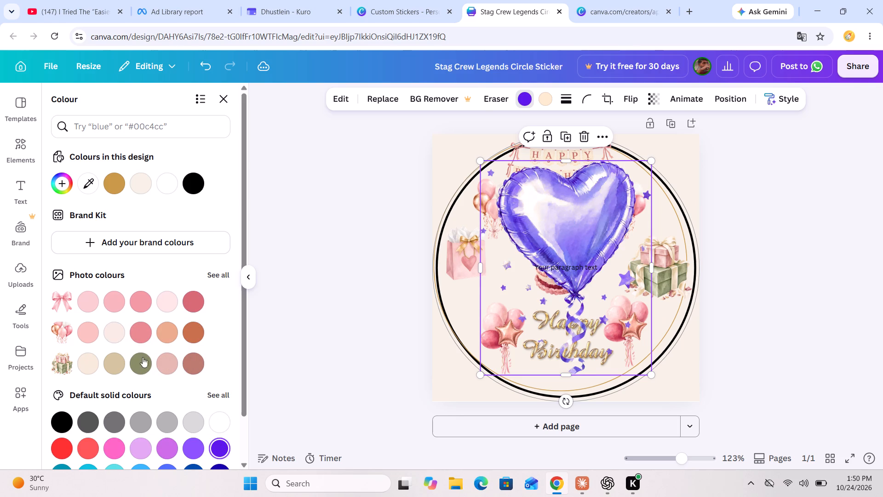
{"action": "left_click", "coordinate": [91, 302]}
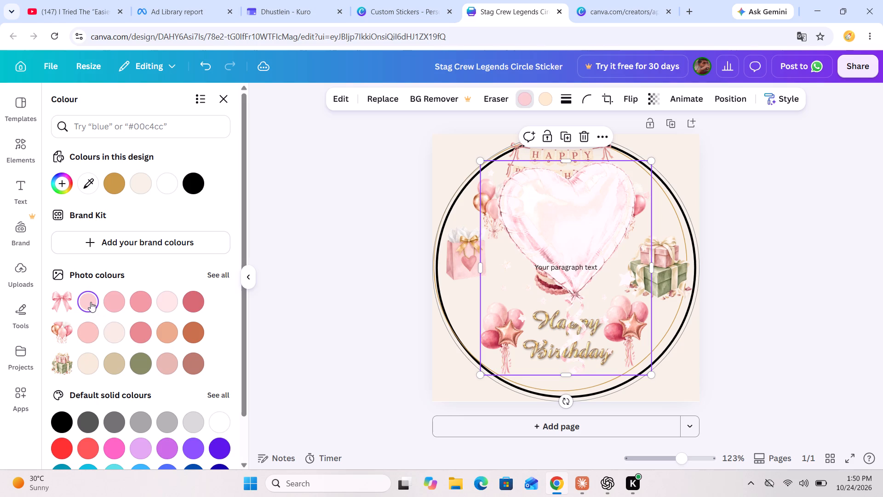
{"action": "left_click", "coordinate": [134, 328]}
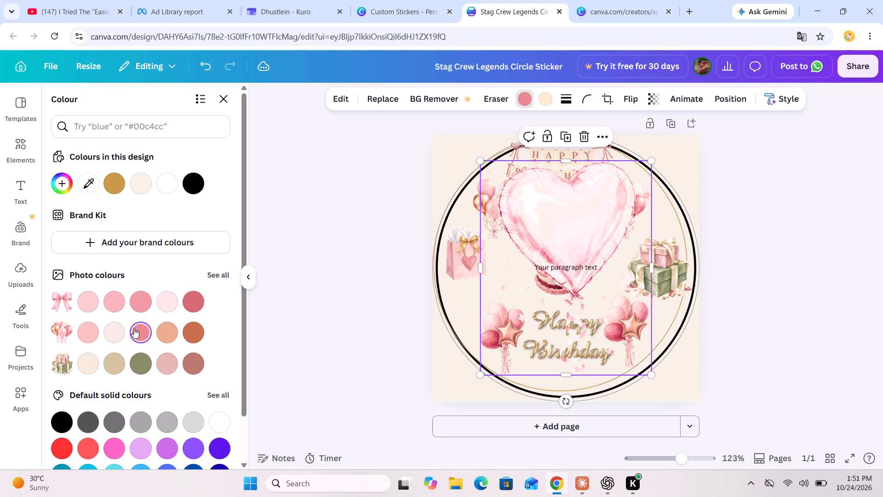
Scale the heart balloon down to just over a quarter of its size and place it between the gift bag and the cake.
{"action": "left_click_drag", "start_coordinate": [478, 162], "coordinate": [494, 175]}
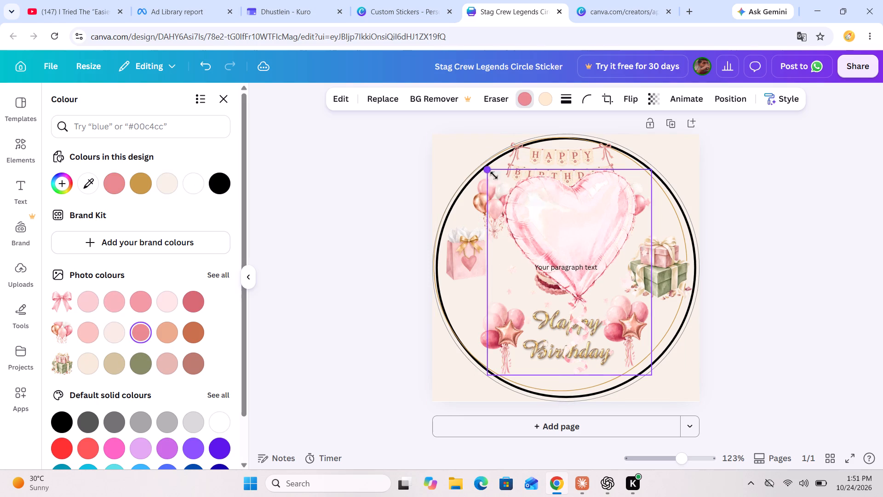
{"action": "left_click_drag", "start_coordinate": [494, 175], "coordinate": [584, 286]}
{"action": "left_click_drag", "start_coordinate": [627, 315], "coordinate": [487, 288]}
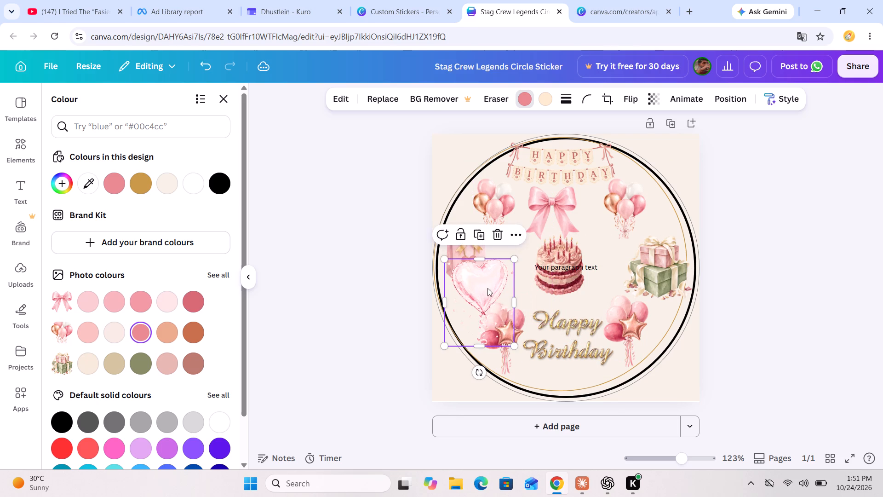
{"action": "left_click_drag", "start_coordinate": [441, 256], "coordinate": [463, 273]}
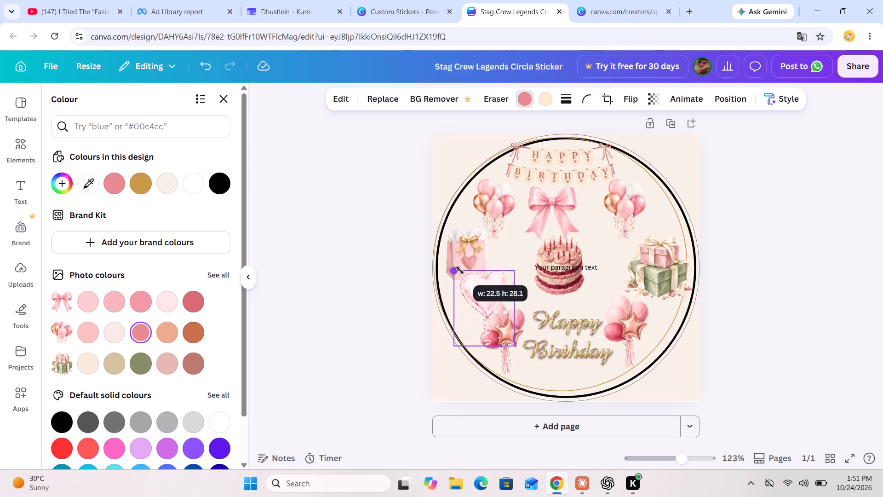
{"action": "left_click_drag", "start_coordinate": [463, 273], "coordinate": [466, 279]}
{"action": "left_click_drag", "start_coordinate": [494, 300], "coordinate": [536, 242]}
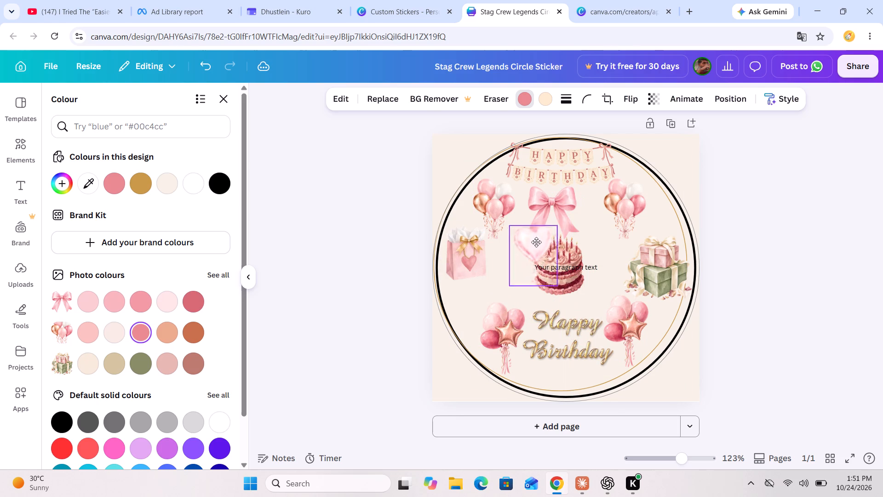
{"action": "left_click_drag", "start_coordinate": [536, 242], "coordinate": [516, 255]}
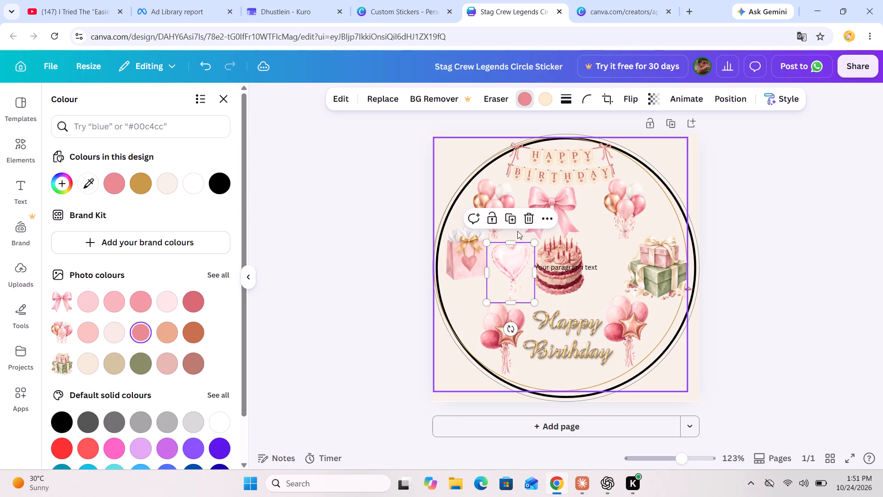
Duplicate the small heart balloon and place the copy level with it between the cake and the gift boxes.
{"action": "left_click_drag", "start_coordinate": [510, 215], "coordinate": [605, 258]}
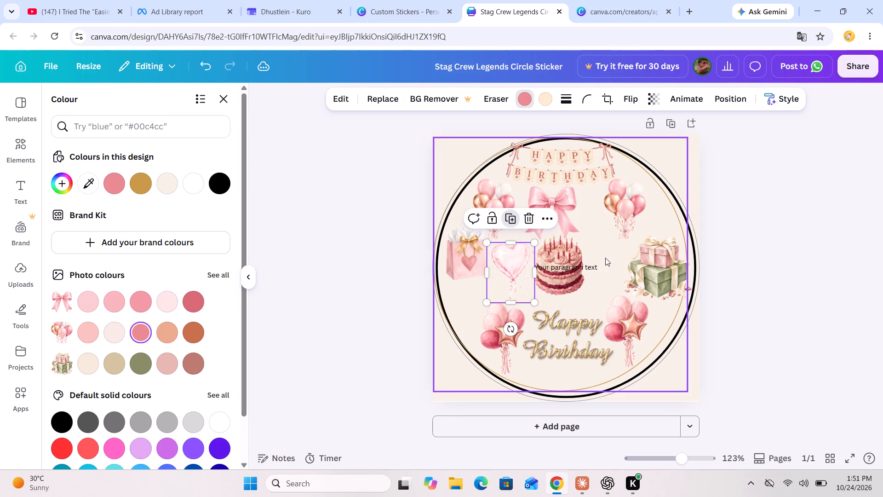
{"action": "left_click_drag", "start_coordinate": [605, 258], "coordinate": [512, 261]}
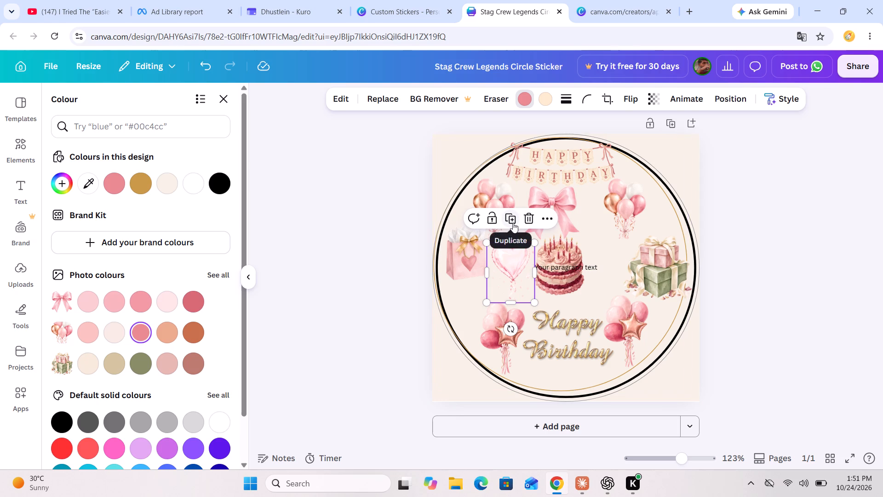
{"action": "left_click", "coordinate": [513, 223]}
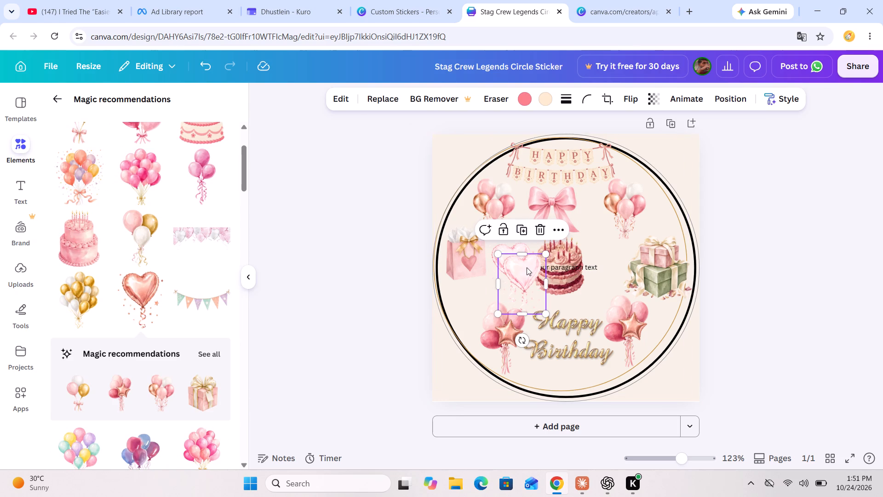
{"action": "left_click_drag", "start_coordinate": [527, 267], "coordinate": [611, 249]}
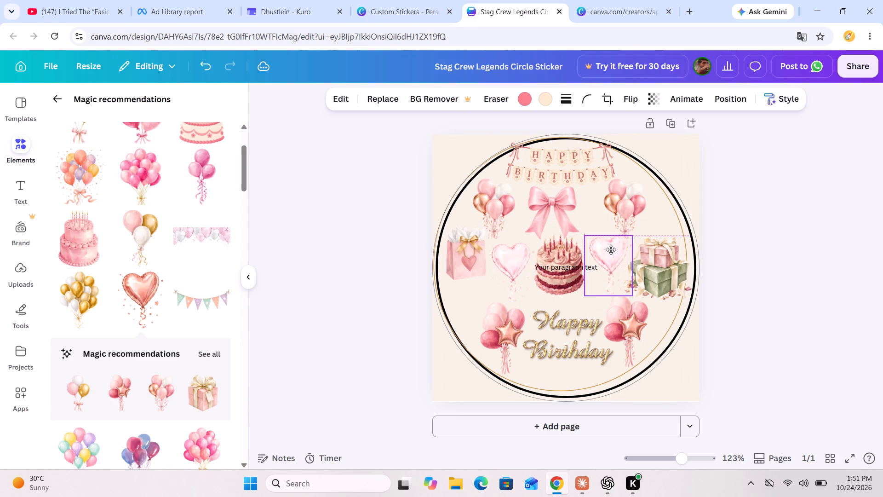
{"action": "left_click_drag", "start_coordinate": [611, 249], "coordinate": [612, 256]}
{"action": "left_click", "coordinate": [612, 256]}
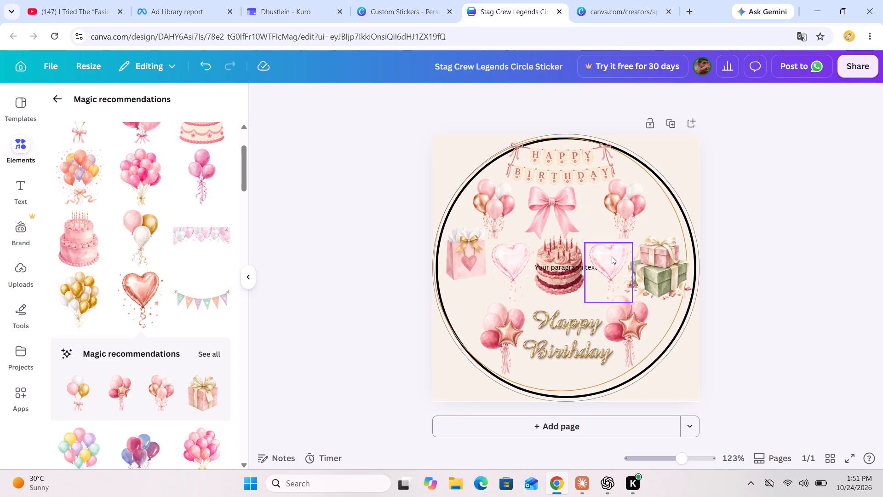
Delete the placeholder text "Your paragraph text" lying over the cake.
{"action": "left_click", "coordinate": [567, 268]}
{"action": "left_click", "coordinate": [587, 238]}
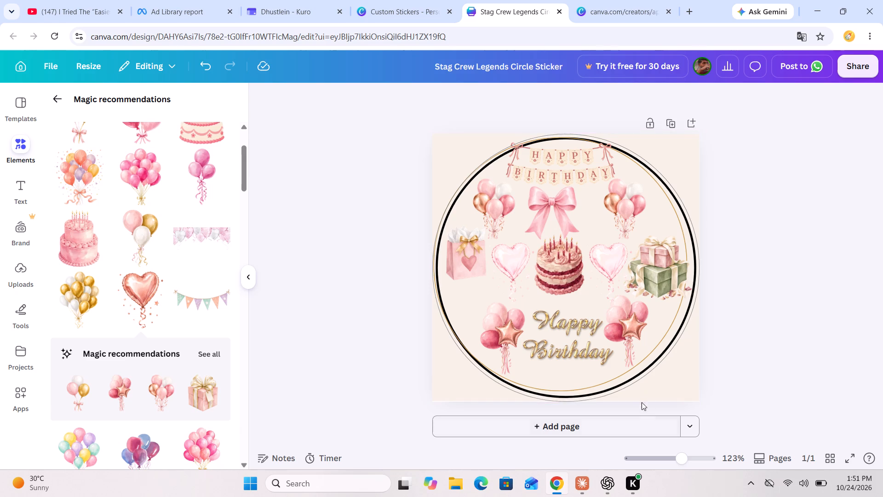
Lock the finished sticker page.
{"action": "scroll", "coordinate": [642, 391], "scroll_direction": "down", "scroll_amount": 1}
{"action": "left_click", "coordinate": [649, 124]}
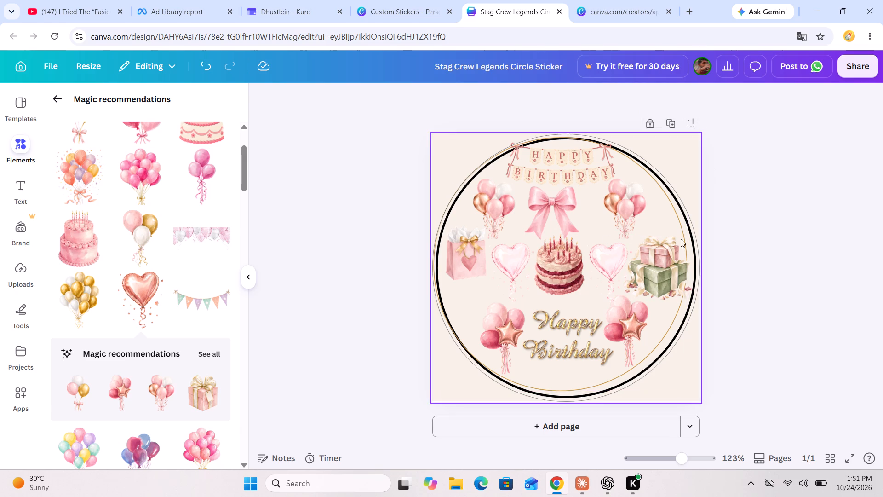
Unlock the sticker page.
{"action": "scroll", "coordinate": [741, 363], "scroll_direction": "down", "scroll_amount": 2}
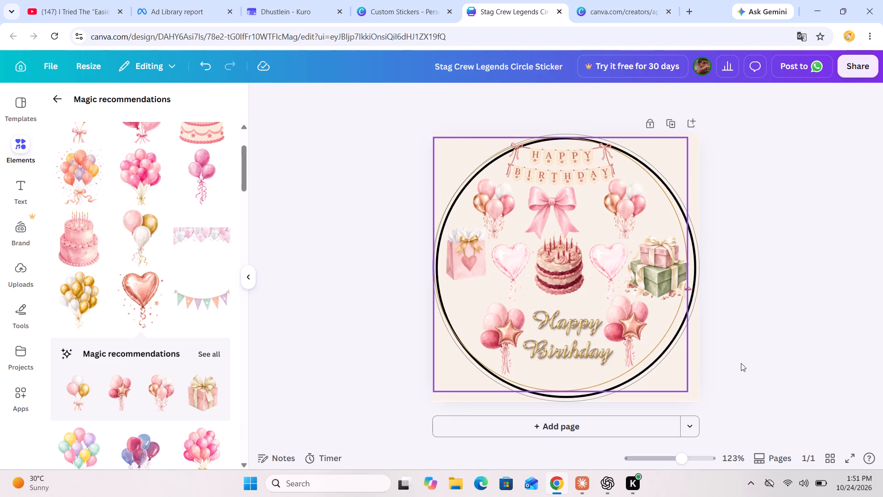
{"action": "left_click", "coordinate": [648, 121]}
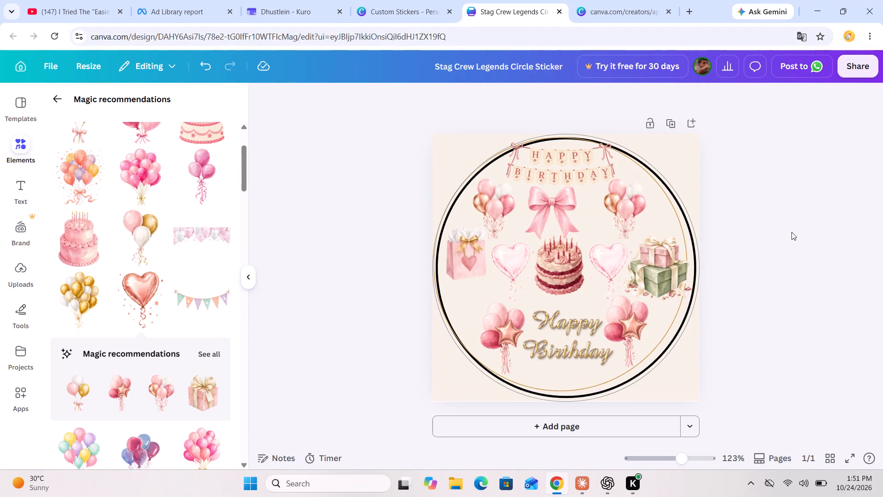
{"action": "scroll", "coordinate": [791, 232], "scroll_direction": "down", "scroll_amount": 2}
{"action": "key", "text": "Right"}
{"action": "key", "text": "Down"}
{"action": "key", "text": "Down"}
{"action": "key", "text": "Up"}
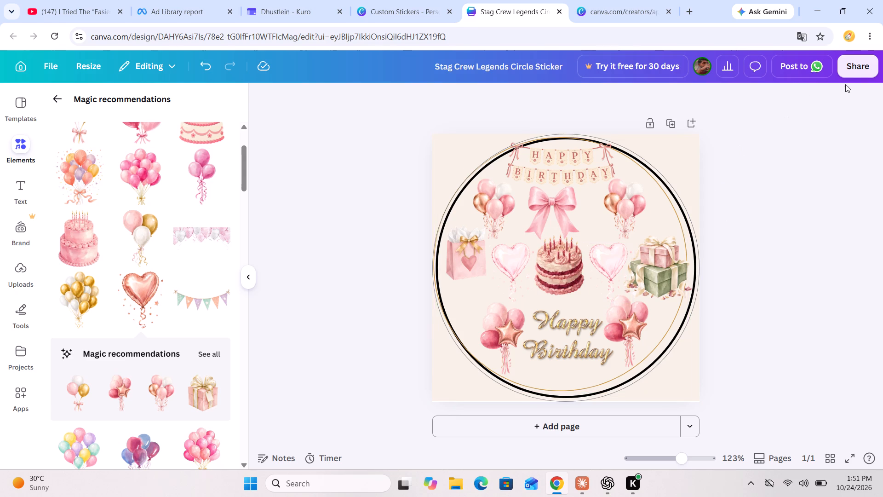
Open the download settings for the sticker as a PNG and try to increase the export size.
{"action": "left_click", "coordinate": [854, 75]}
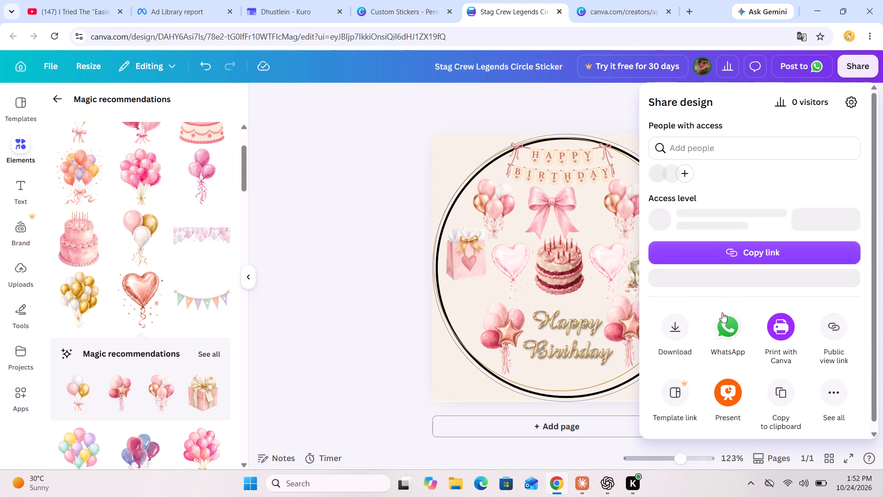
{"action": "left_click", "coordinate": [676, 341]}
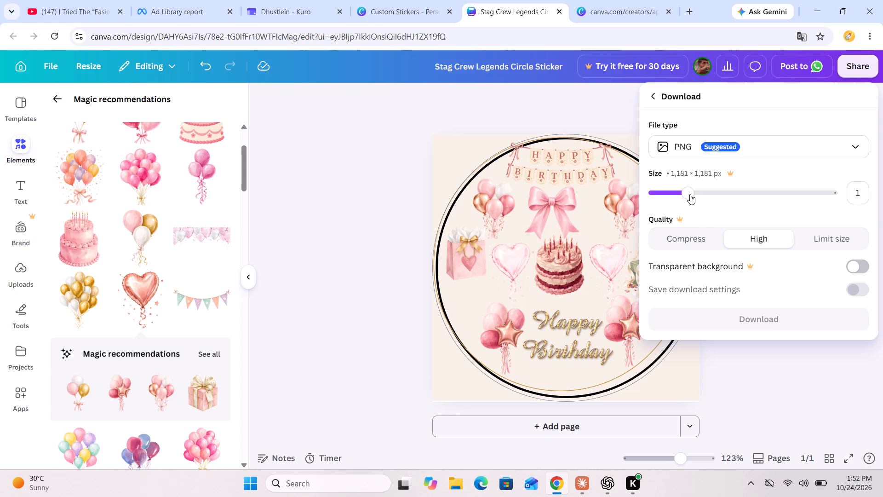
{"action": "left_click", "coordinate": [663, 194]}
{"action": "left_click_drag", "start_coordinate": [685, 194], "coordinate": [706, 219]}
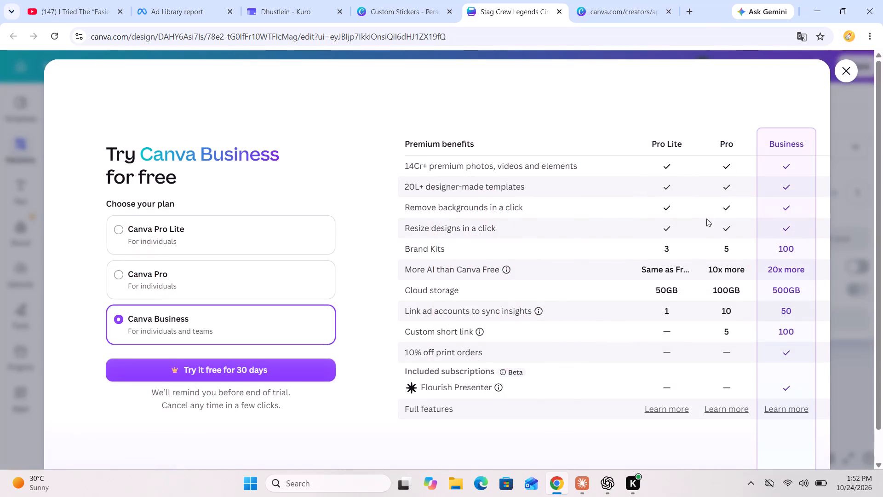
Check the Canva Business 30-day free trial offer, and close it to return to the sticker design.
{"action": "left_click_drag", "start_coordinate": [706, 219], "coordinate": [563, 252]}
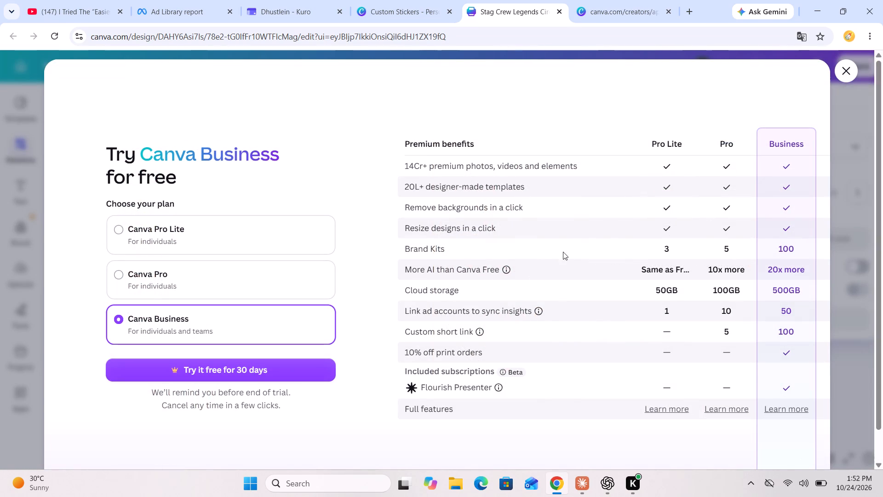
{"action": "left_click_drag", "start_coordinate": [563, 252], "coordinate": [357, 423]}
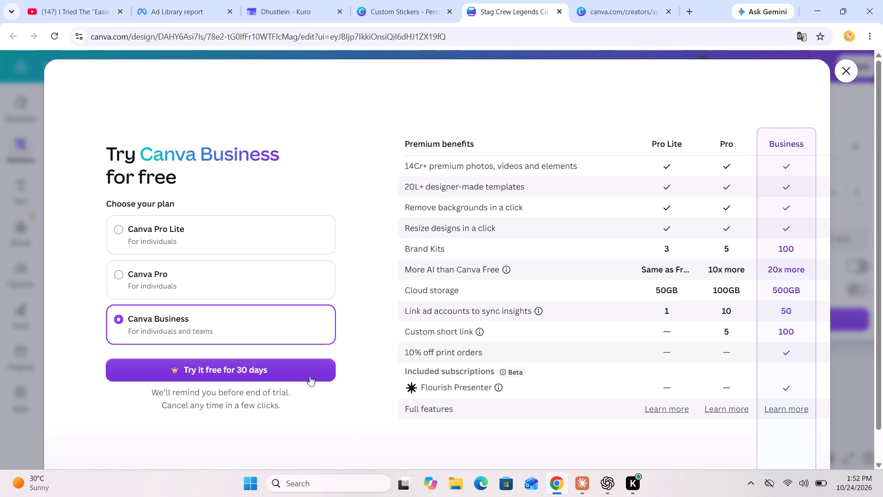
{"action": "left_click", "coordinate": [310, 376]}
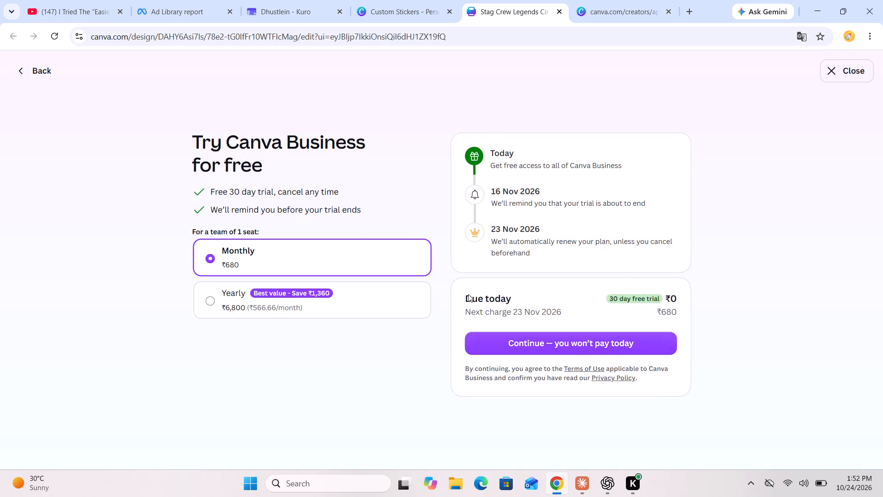
{"action": "left_click", "coordinate": [597, 5]}
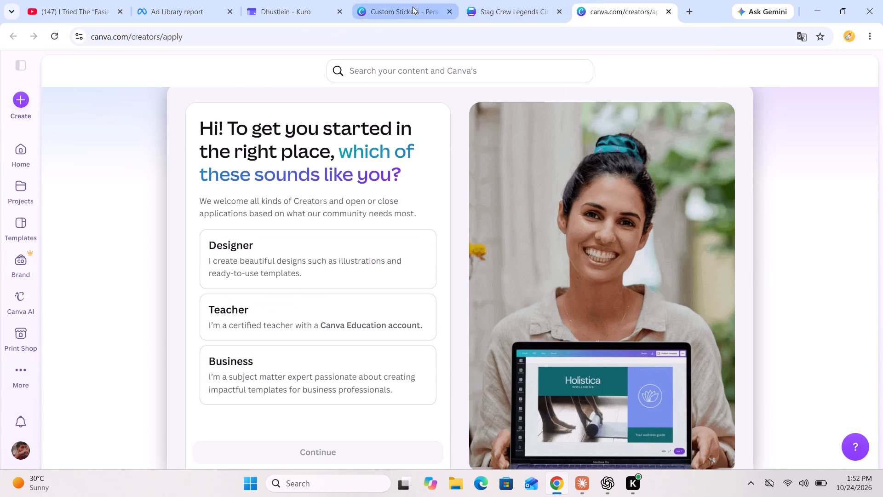
{"action": "left_click", "coordinate": [404, 8]}
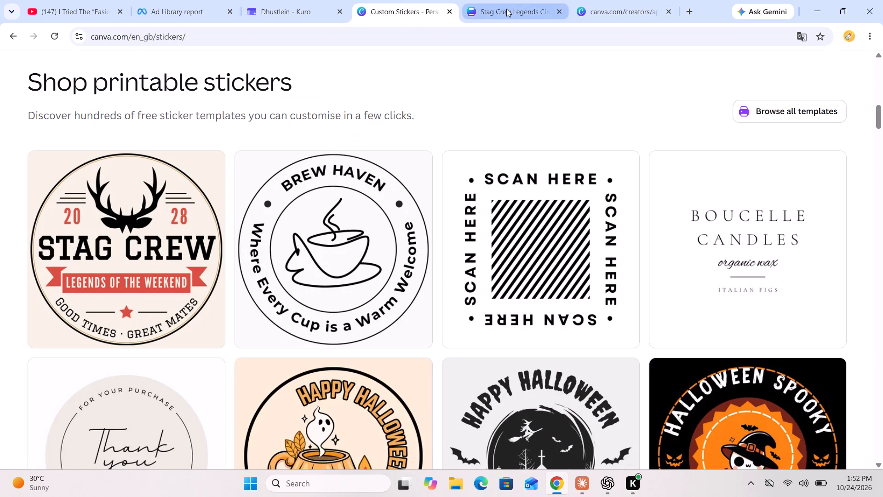
{"action": "left_click", "coordinate": [506, 9]}
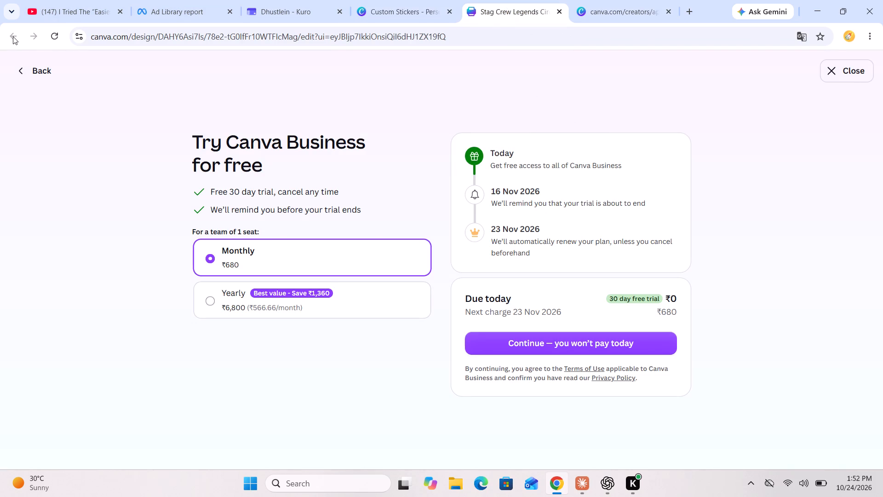
{"action": "left_click", "coordinate": [13, 36]}
{"action": "left_click", "coordinate": [16, 76]}
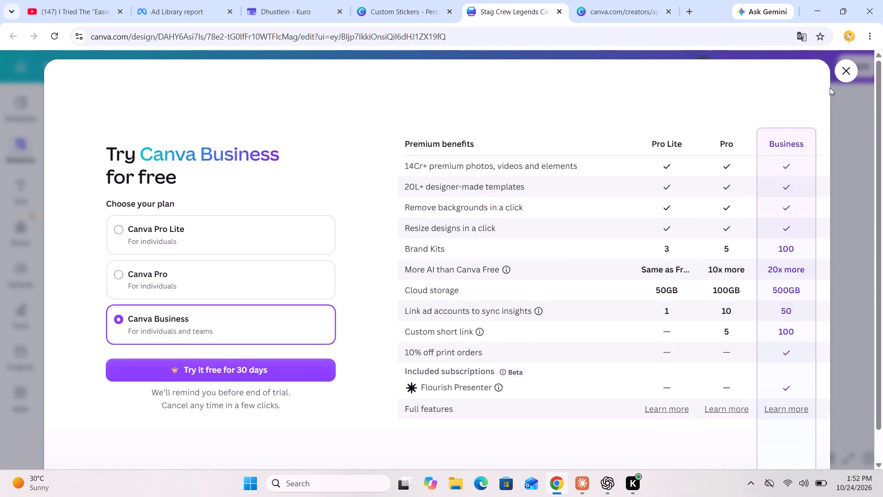
{"action": "left_click", "coordinate": [847, 73]}
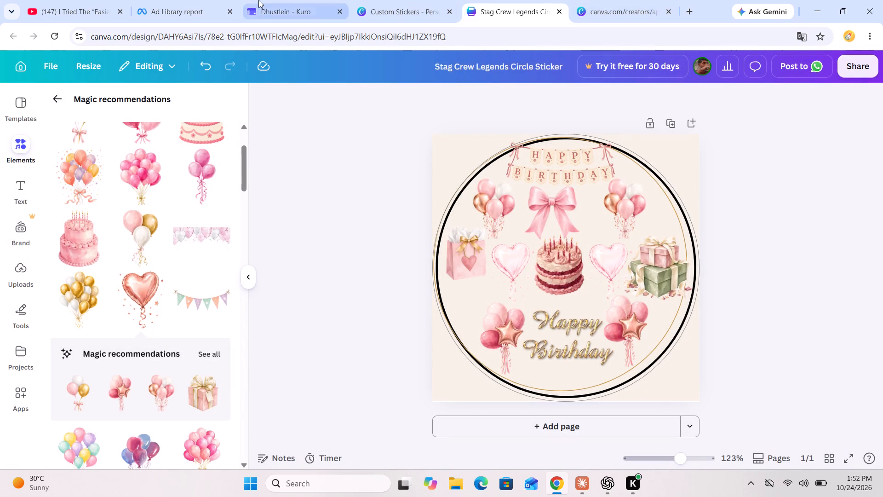
Capture a rectangular screenshot of the canvas area showing the whole birthday sticker with Snipping Tool.
{"action": "left_click", "coordinate": [56, 93]}
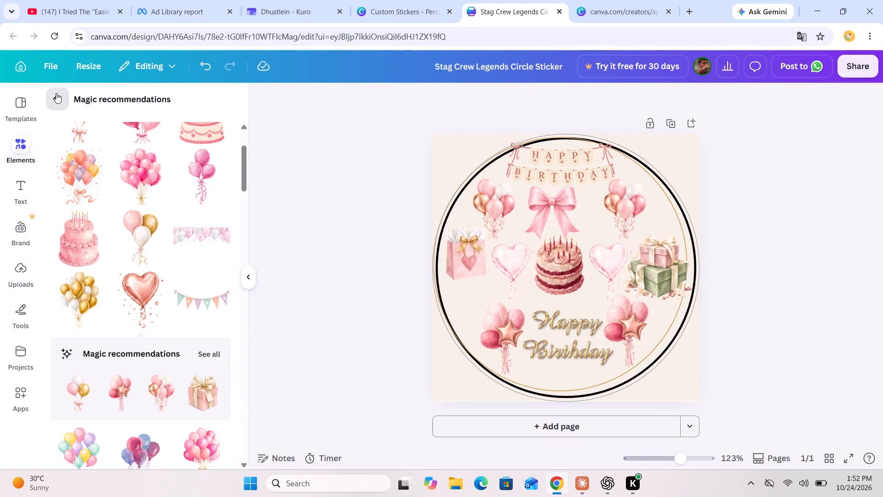
{"action": "left_click", "coordinate": [317, 136]}
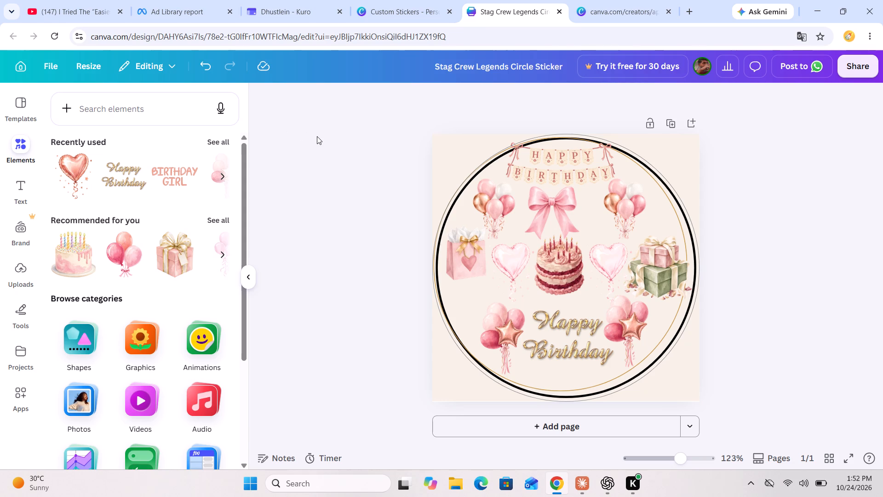
{"action": "key", "text": "shift+super+s"}
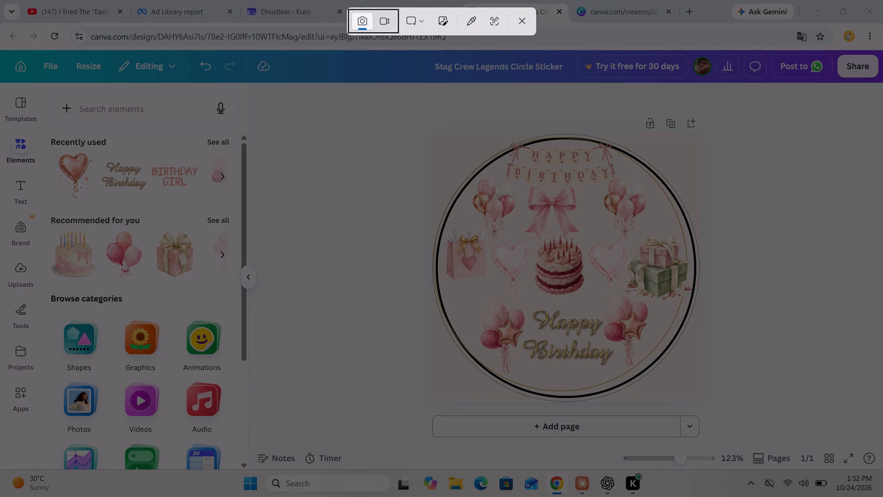
{"action": "left_click_drag", "start_coordinate": [287, 89], "coordinate": [830, 453]}
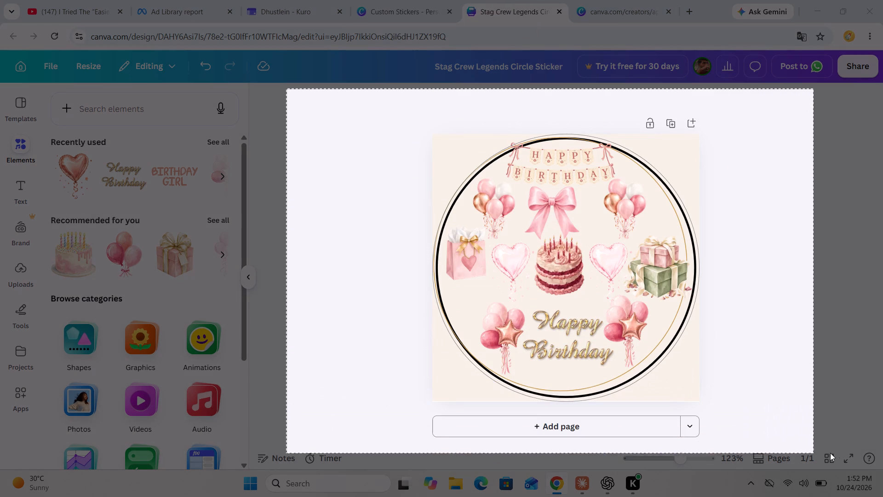
{"action": "left_click_drag", "start_coordinate": [830, 453], "coordinate": [777, 408]}
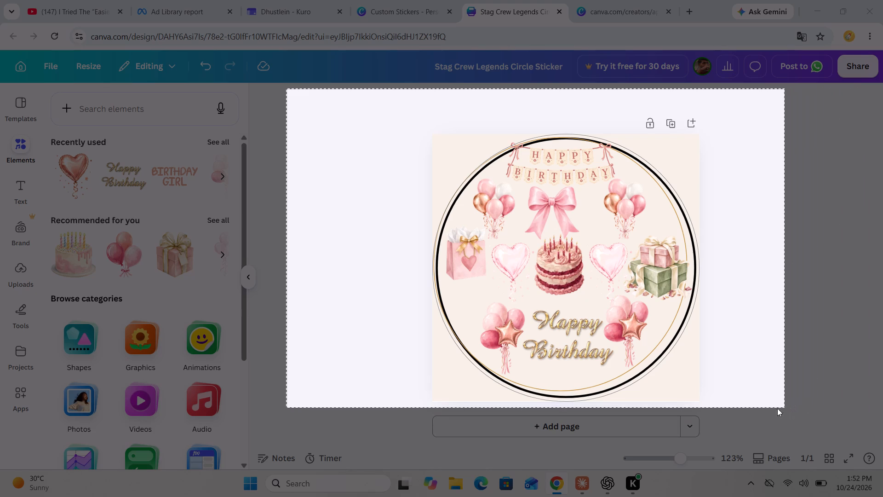
{"action": "left_click_drag", "start_coordinate": [777, 408], "coordinate": [747, 409]}
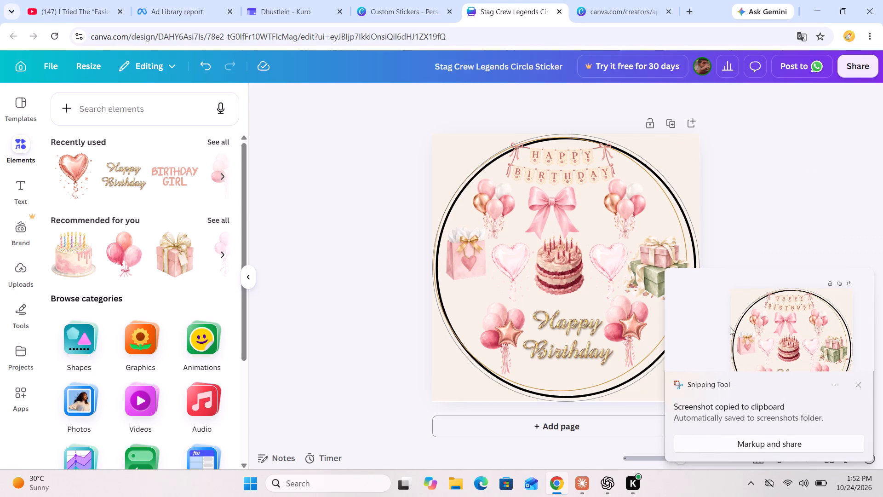
{"action": "left_click", "coordinate": [746, 221]}
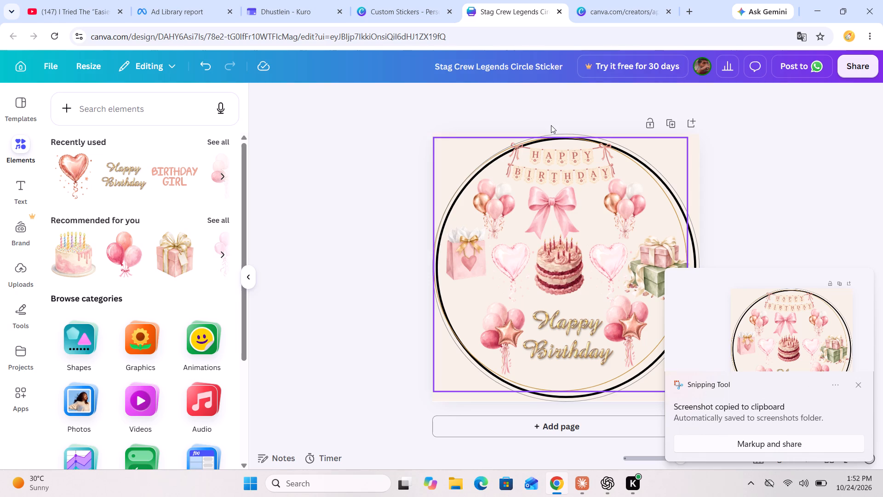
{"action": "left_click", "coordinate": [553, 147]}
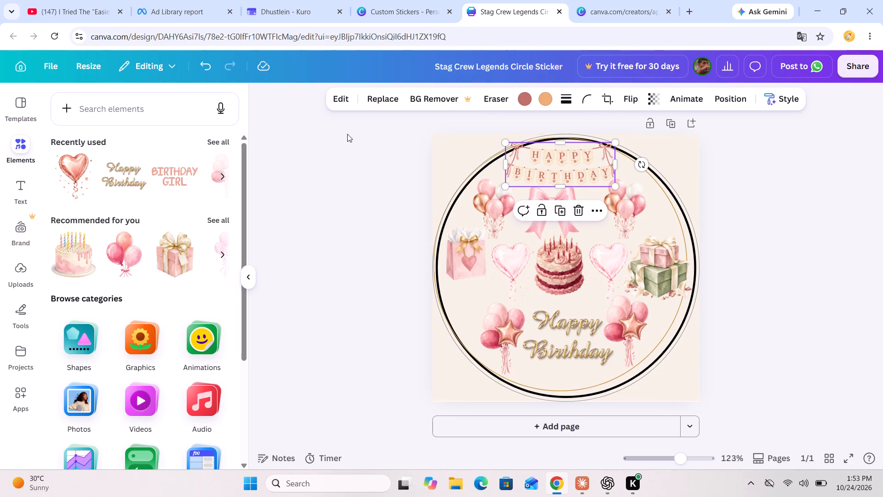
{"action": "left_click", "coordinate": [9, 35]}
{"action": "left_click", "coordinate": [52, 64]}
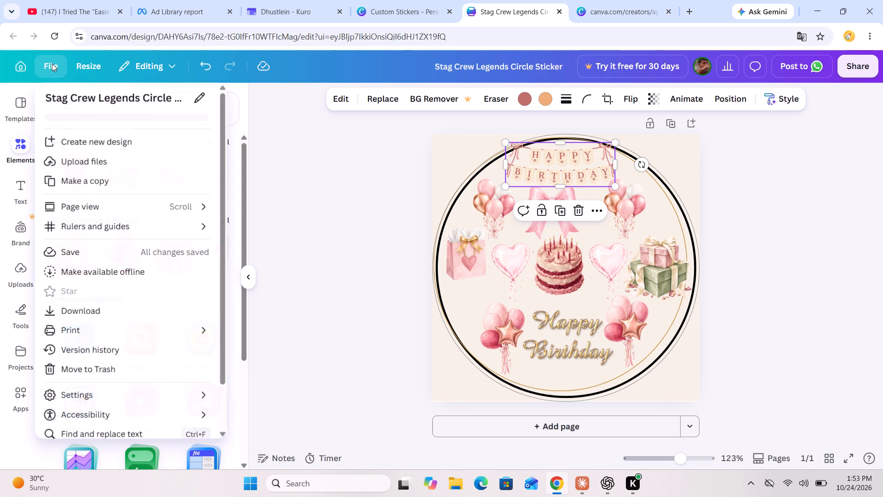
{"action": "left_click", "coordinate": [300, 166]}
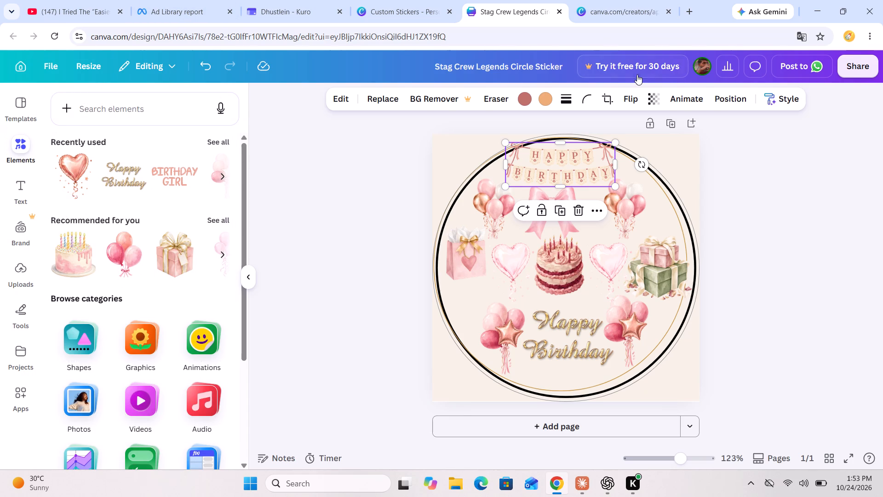
Switch to the Custom Stickers page and look through the printable sticker templates.
{"action": "left_click", "coordinate": [411, 8]}
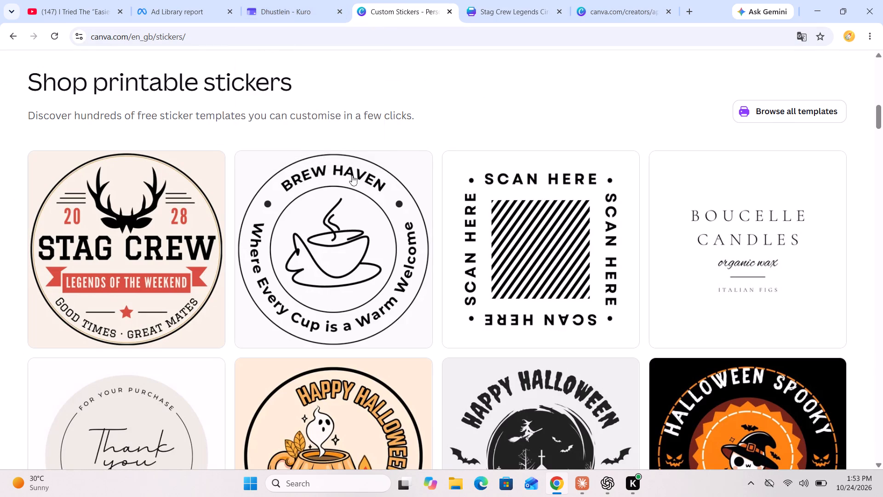
{"action": "key", "text": "Down"}
{"action": "key", "text": "Down"}
{"action": "key", "text": "Down"}
{"action": "key", "text": "Down"}
{"action": "key", "text": "Down"}
{"action": "key", "text": "Down"}
{"action": "key", "text": "Down"}
{"action": "key", "text": "Down"}
{"action": "key", "text": "Down"}
{"action": "key", "text": "Down"}
{"action": "key", "text": "Down"}
{"action": "key", "text": "Down"}
{"action": "key", "text": "Down"}
{"action": "key", "text": "Down"}
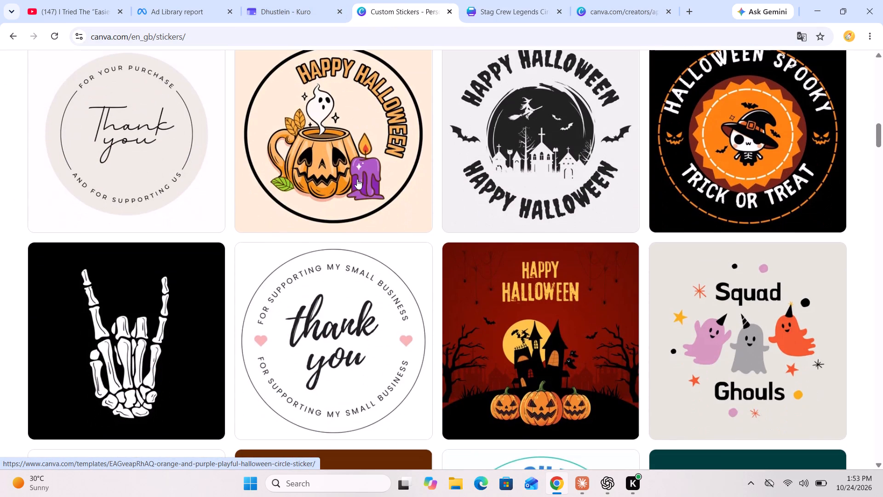
{"action": "key", "text": "Down"}
{"action": "key", "text": "Down"}
{"action": "key", "text": "Down"}
{"action": "key", "text": "Down"}
{"action": "key", "text": "Down"}
{"action": "key", "text": "Down"}
{"action": "key", "text": "Down"}
{"action": "key", "text": "Down"}
{"action": "key", "text": "Down"}
{"action": "key", "text": "Down"}
{"action": "key", "text": "Down"}
{"action": "key", "text": "Down"}
{"action": "key", "text": "Down"}
{"action": "key", "text": "Down"}
{"action": "key", "text": "Down"}
{"action": "key", "text": "Down"}
{"action": "key", "text": "Down"}
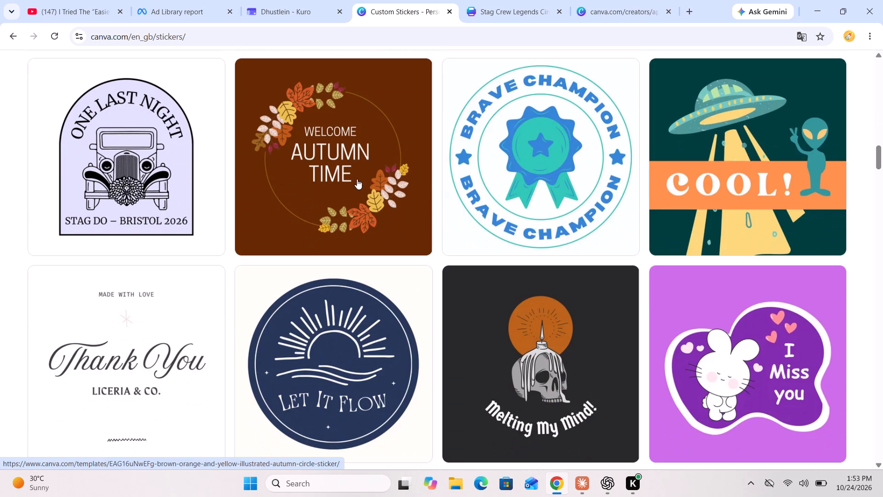
{"action": "key", "text": "Down"}
{"action": "key", "text": "Down"}
{"action": "key", "text": "Down"}
{"action": "key", "text": "Down"}
{"action": "key", "text": "Down"}
{"action": "key", "text": "Down"}
{"action": "key", "text": "Down"}
{"action": "key", "text": "Down"}
{"action": "key", "text": "Down"}
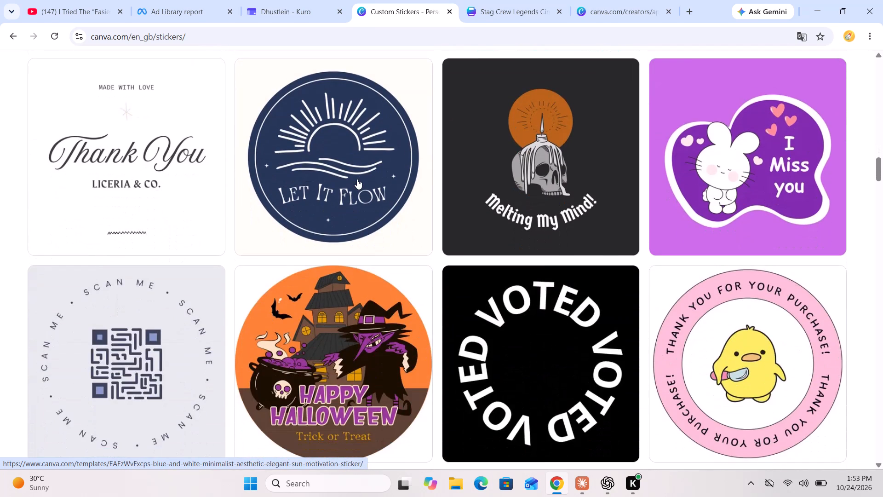
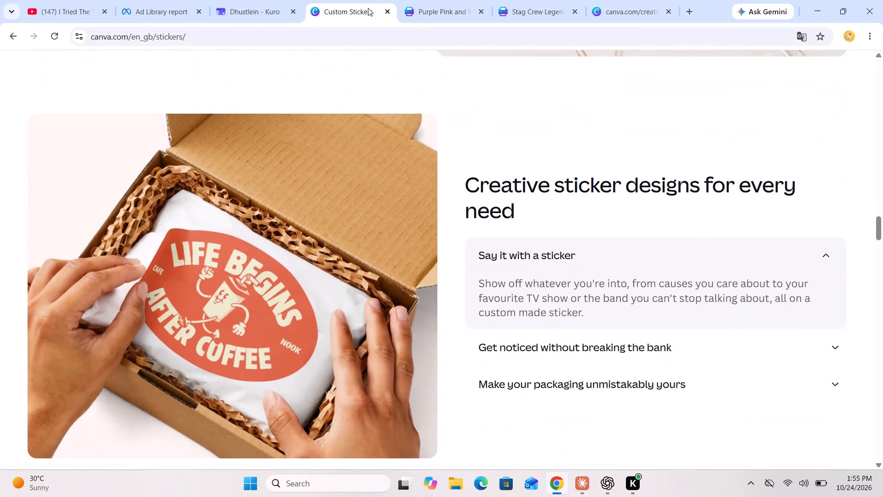
Look back up through the printable sticker templates on the Custom Stickers page.
{"action": "key", "text": "Up"}
{"action": "key", "text": "Up"}
{"action": "key", "text": "Up"}
{"action": "key", "text": "Up"}
{"action": "key", "text": "Up"}
{"action": "key", "text": "Up"}
{"action": "key", "text": "Up"}
{"action": "key", "text": "Up"}
{"action": "key", "text": "Up"}
{"action": "key", "text": "Up"}
{"action": "key", "text": "Up"}
{"action": "key", "text": "Up"}
{"action": "key", "text": "Up"}
{"action": "key", "text": "Up"}
{"action": "key", "text": "Up"}
{"action": "key", "text": "Up"}
{"action": "key", "text": "Up"}
{"action": "key", "text": "Up"}
{"action": "key", "text": "Up"}
{"action": "key", "text": "Up"}
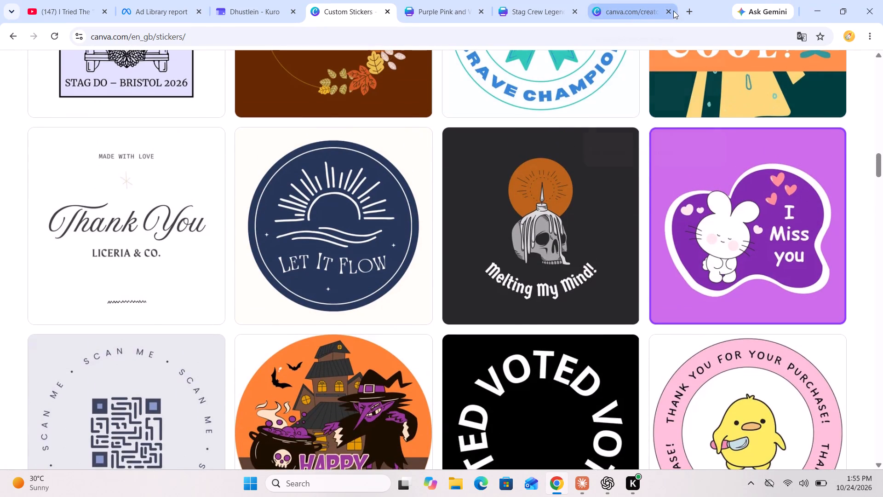
Close the other Canva design tabs, the Dhustlein - Kuro tab and the Ad Library report tab, keeping Custom Stickers open.
{"action": "left_click", "coordinate": [666, 11]}
{"action": "left_click", "coordinate": [666, 11]}
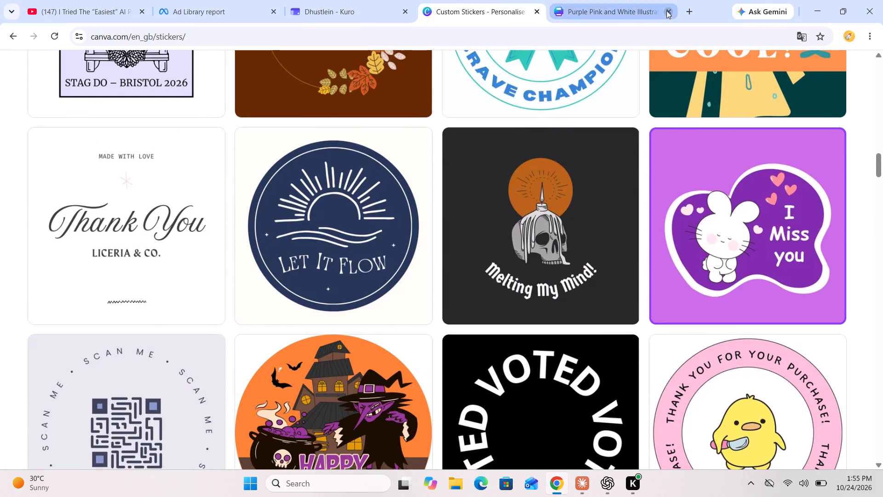
{"action": "left_click", "coordinate": [666, 11]}
{"action": "left_click", "coordinate": [426, 12]}
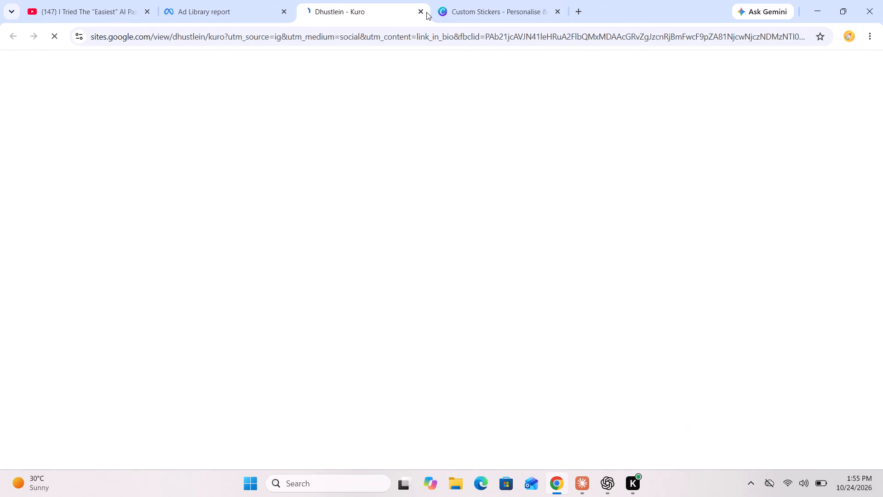
{"action": "left_click", "coordinate": [421, 11]}
{"action": "left_click", "coordinate": [284, 10]}
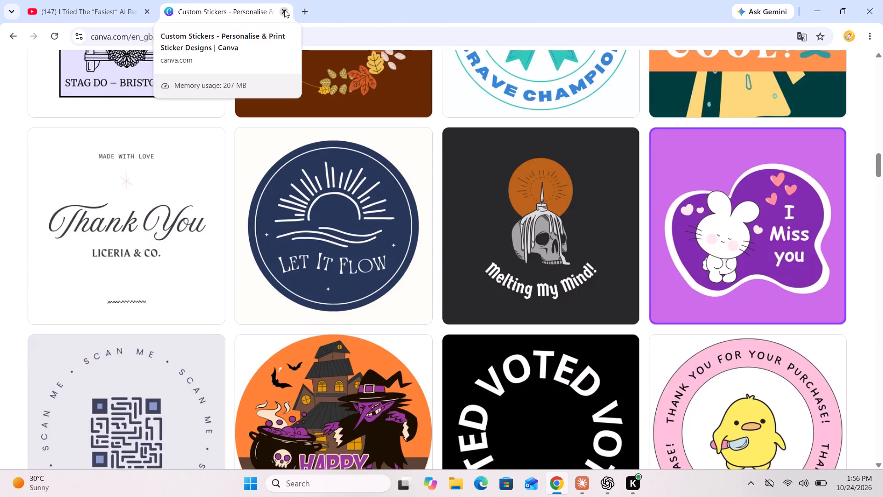
Find the brown "Welcome Autumn Time" circle sticker template among the Custom Stickers and open it for editing.
{"action": "key", "text": "Up"}
{"action": "key", "text": "Up"}
{"action": "key", "text": "Up"}
{"action": "key", "text": "Up"}
{"action": "key", "text": "Up"}
{"action": "key", "text": "Up"}
{"action": "key", "text": "Up"}
{"action": "key", "text": "Up"}
{"action": "key", "text": "Up"}
{"action": "key", "text": "Up"}
{"action": "key", "text": "Up"}
{"action": "key", "text": "Up"}
{"action": "key", "text": "Up"}
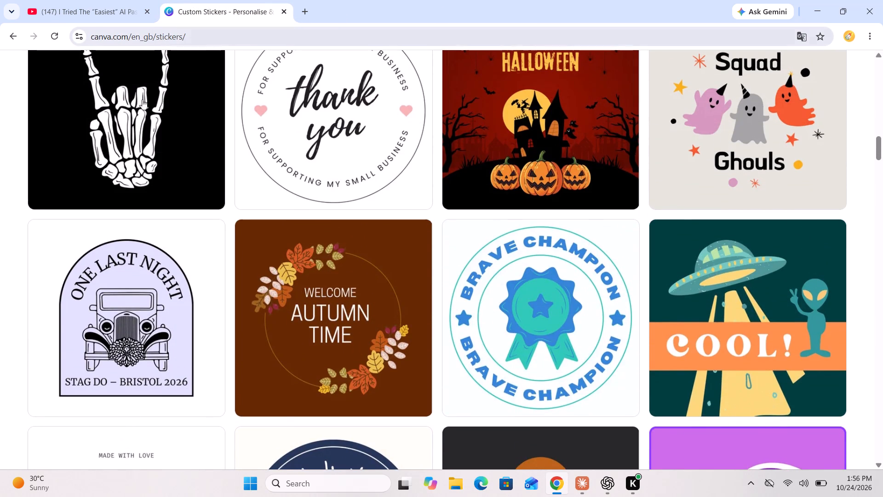
{"action": "left_click", "coordinate": [303, 269]}
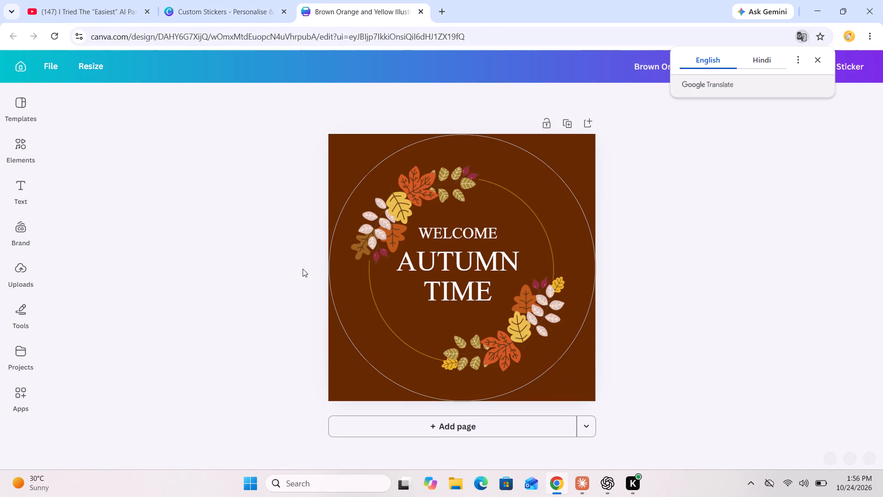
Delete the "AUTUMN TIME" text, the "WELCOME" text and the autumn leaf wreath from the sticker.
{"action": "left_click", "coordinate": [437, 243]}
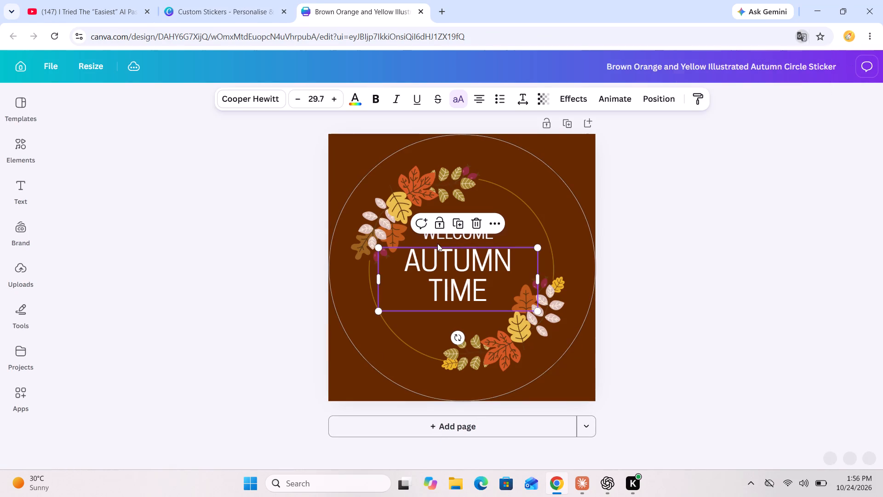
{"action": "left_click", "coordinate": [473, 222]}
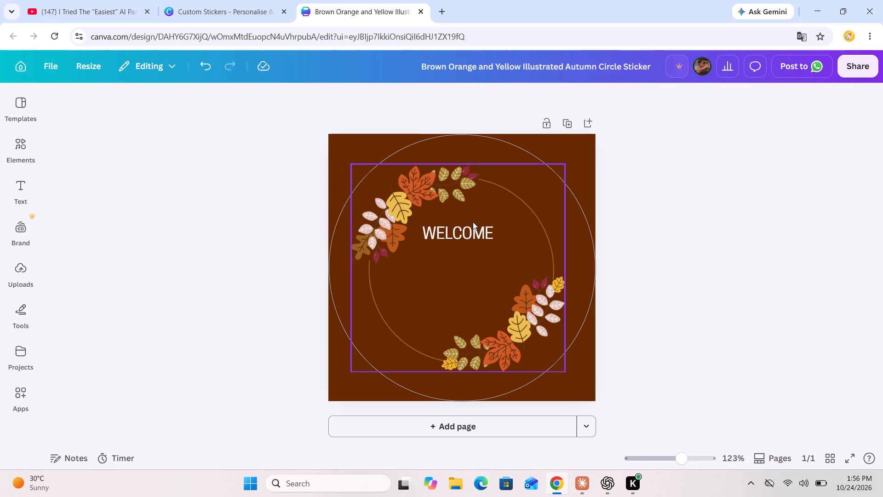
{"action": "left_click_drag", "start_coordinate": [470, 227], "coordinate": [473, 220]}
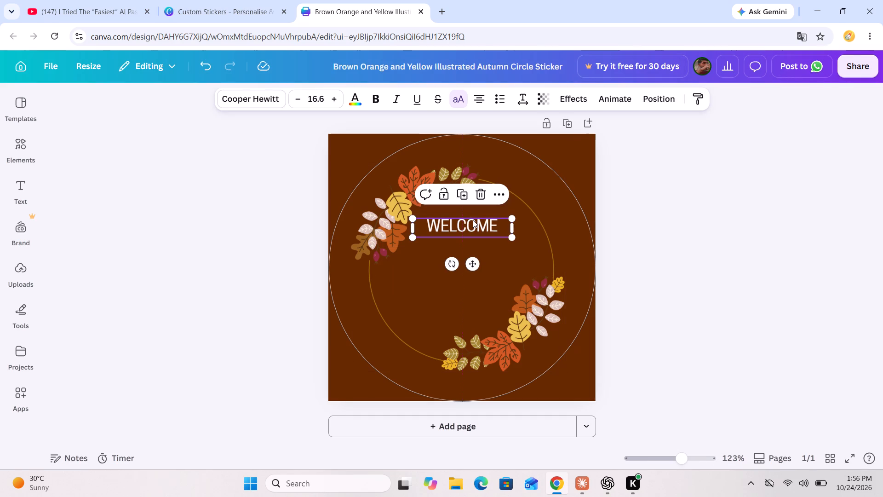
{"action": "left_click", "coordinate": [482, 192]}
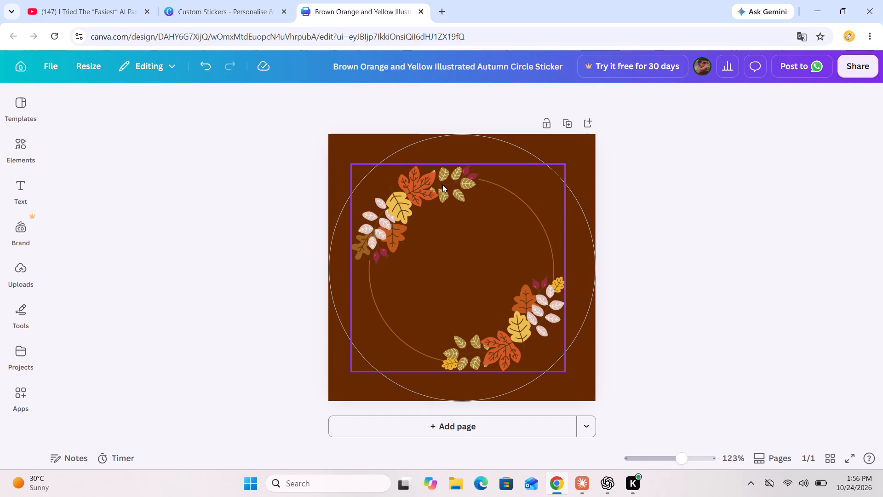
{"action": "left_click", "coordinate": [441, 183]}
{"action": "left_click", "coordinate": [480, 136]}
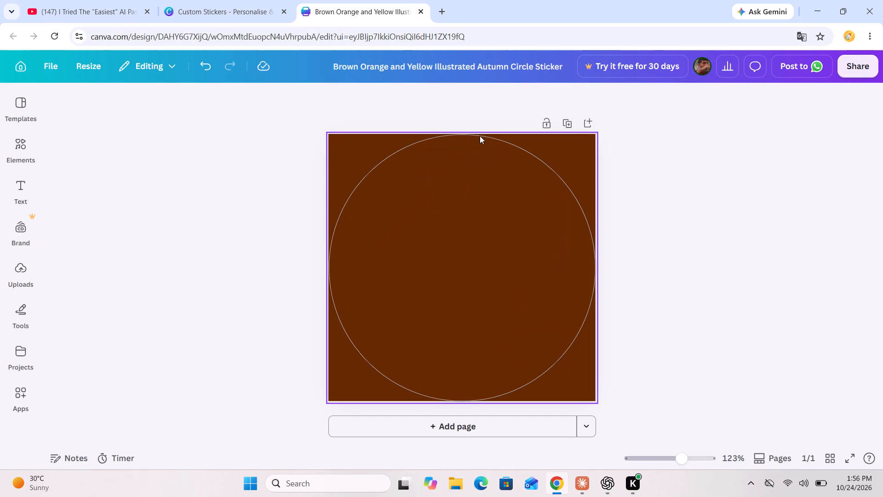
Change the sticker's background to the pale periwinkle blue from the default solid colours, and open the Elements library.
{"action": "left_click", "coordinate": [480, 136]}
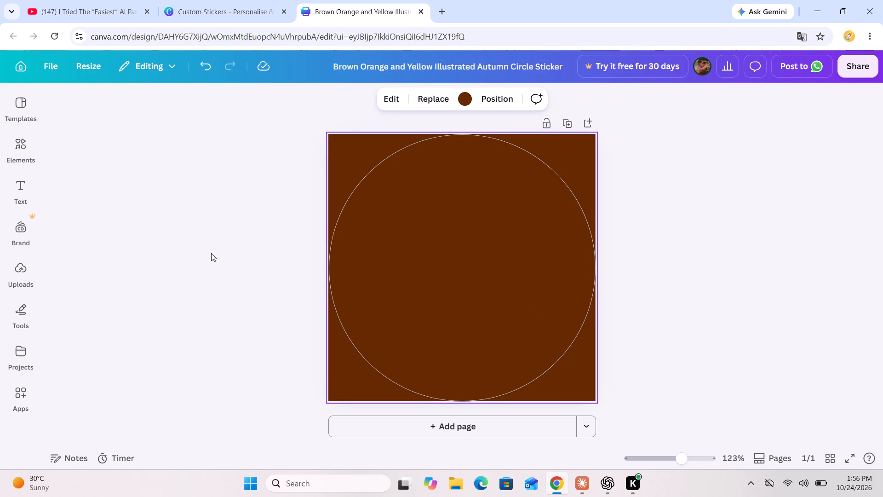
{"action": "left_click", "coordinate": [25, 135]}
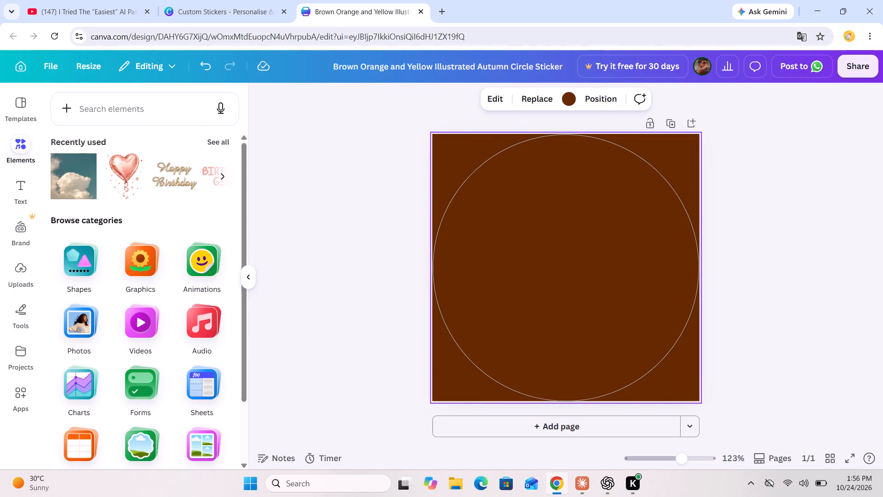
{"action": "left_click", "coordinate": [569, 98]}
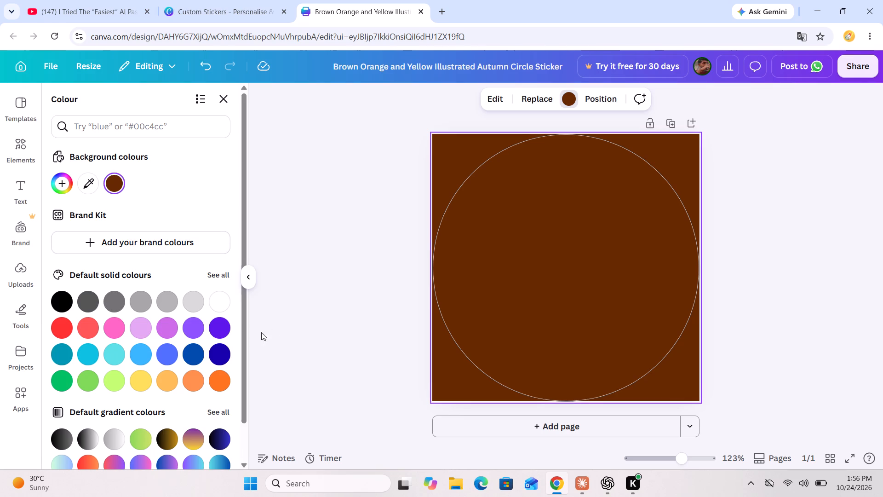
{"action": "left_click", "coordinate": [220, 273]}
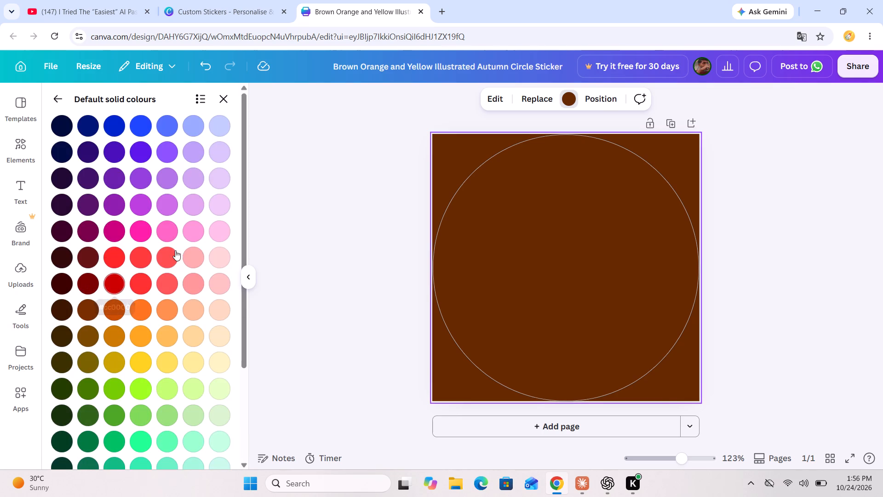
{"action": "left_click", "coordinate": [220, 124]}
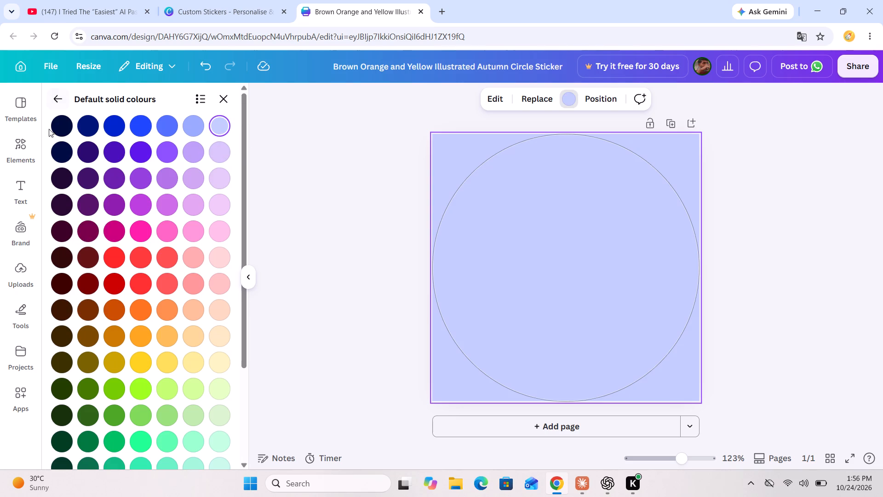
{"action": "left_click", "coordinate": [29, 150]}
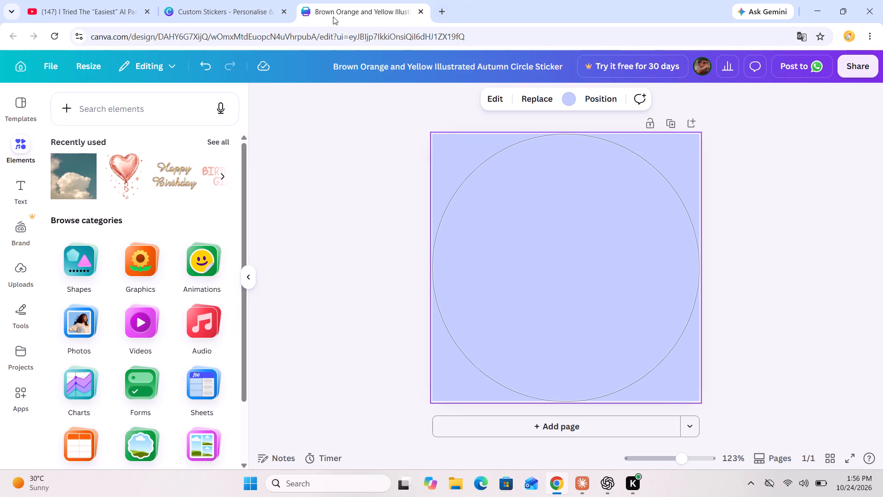
Open a fresh copy of the "Welcome Autumn Time" template from the Custom Stickers page and close the earlier edited copy.
{"action": "left_click", "coordinate": [261, 4]}
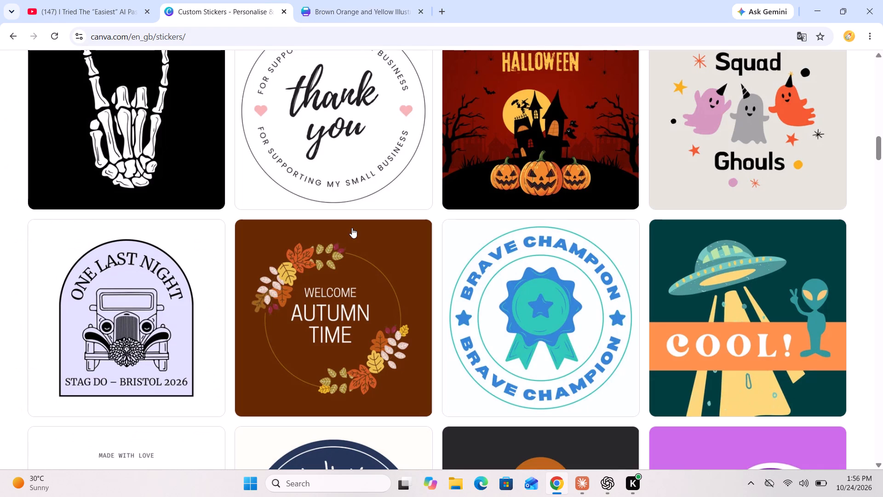
{"action": "left_click", "coordinate": [350, 232]}
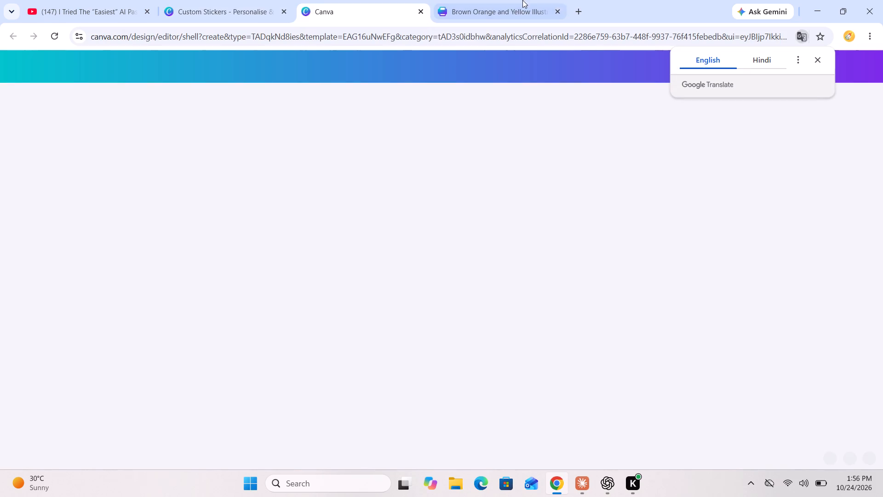
{"action": "left_click", "coordinate": [556, 8]}
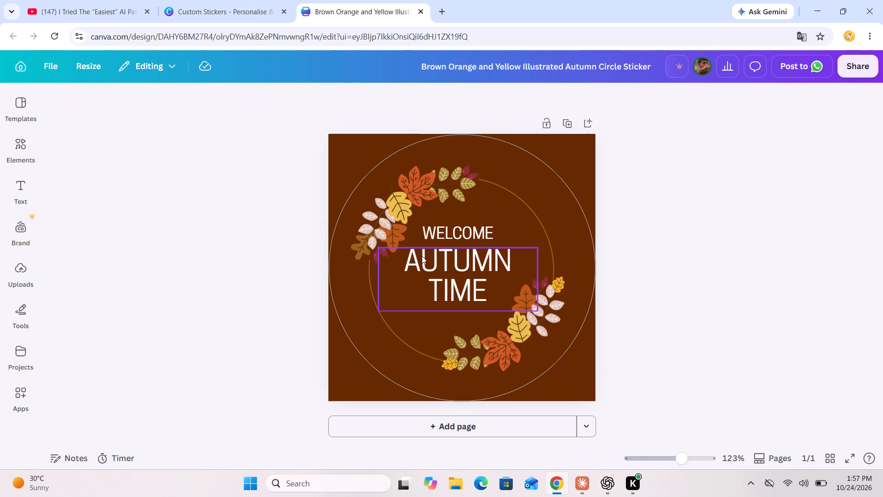
Clear the new copy by deleting the "AUTUMN TIME" text, the "WELCOME" text and the leaf wreath.
{"action": "left_click", "coordinate": [436, 308]}
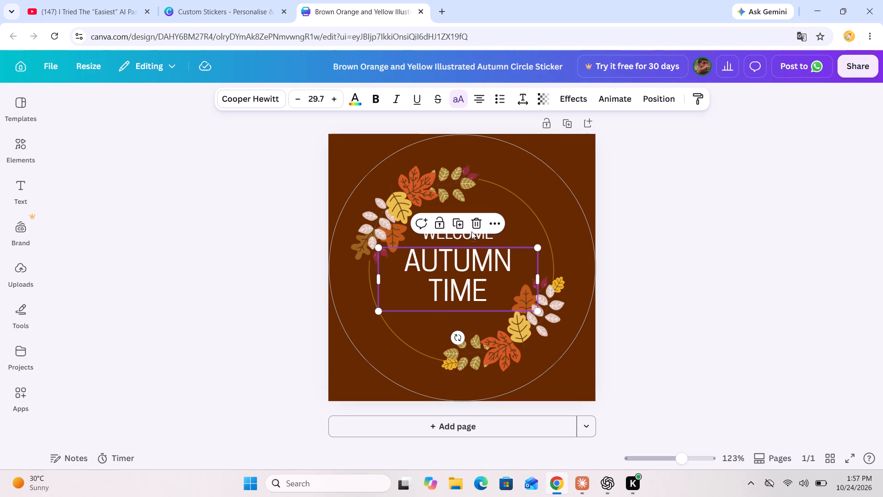
{"action": "left_click", "coordinate": [482, 219]}
{"action": "left_click", "coordinate": [469, 237]}
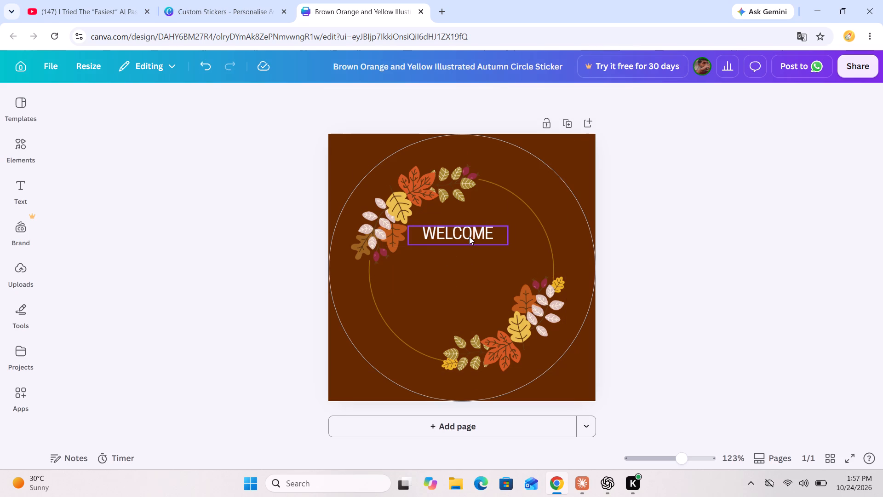
{"action": "left_click", "coordinate": [476, 205]}
{"action": "left_click", "coordinate": [476, 205]}
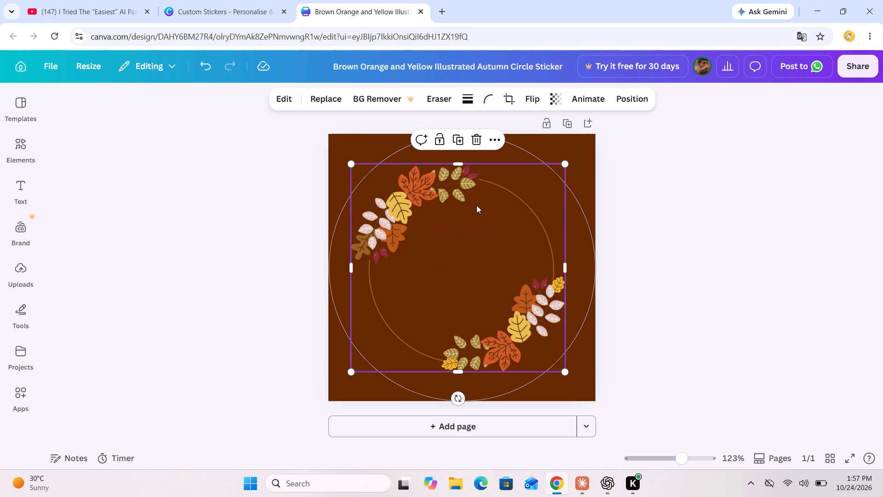
{"action": "left_click", "coordinate": [477, 133]}
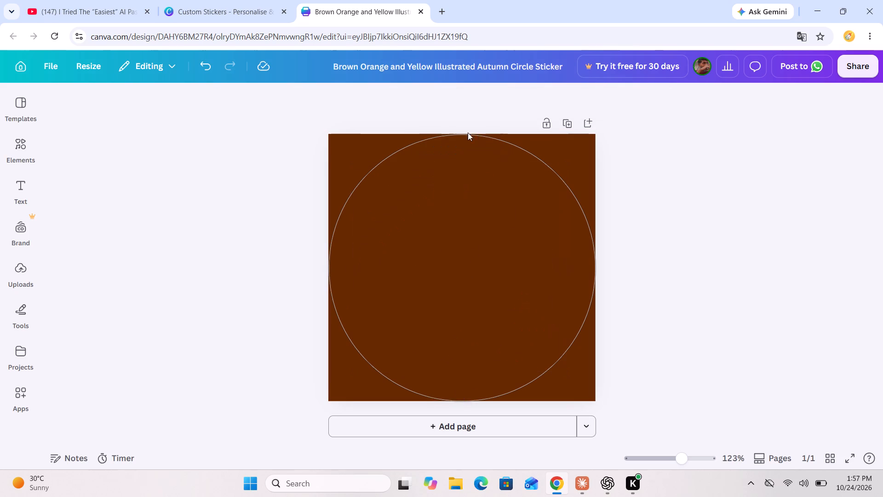
Open the Elements library for the blank brown circle sticker.
{"action": "left_click", "coordinate": [23, 135]}
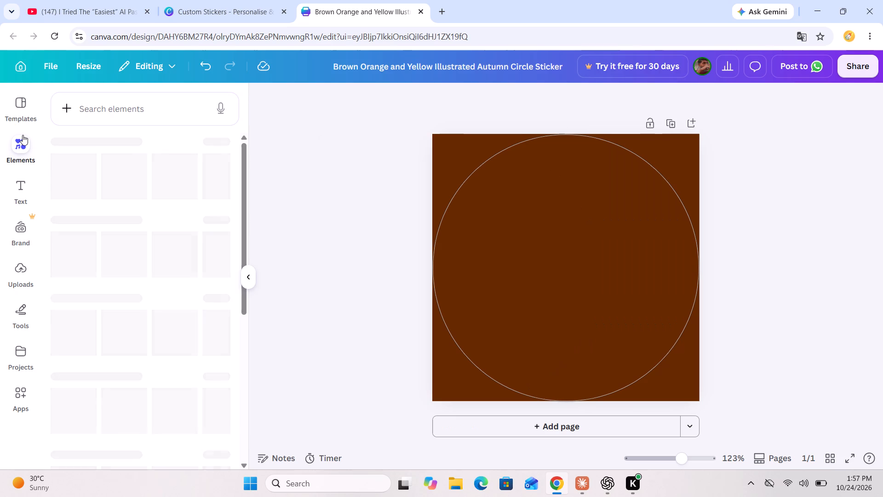
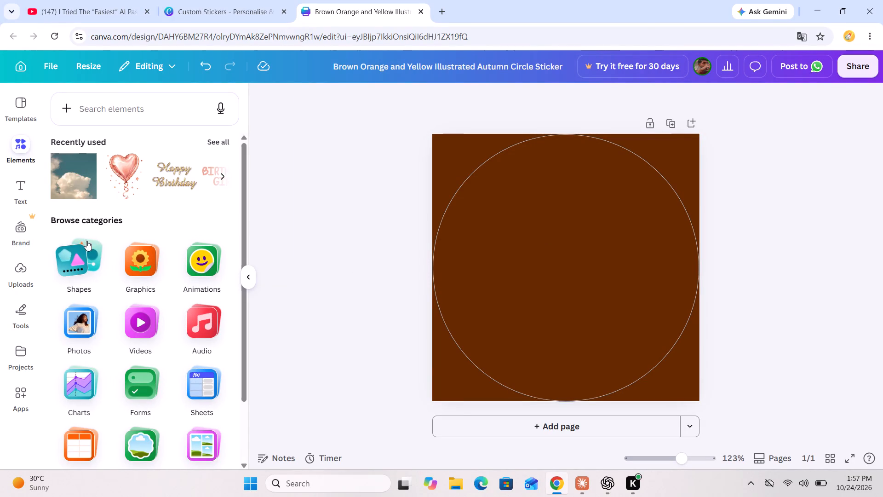
Browse the Graphics category, examining the Featured row and the full Recommended for you collection for sticker artwork.
{"action": "left_click", "coordinate": [145, 253]}
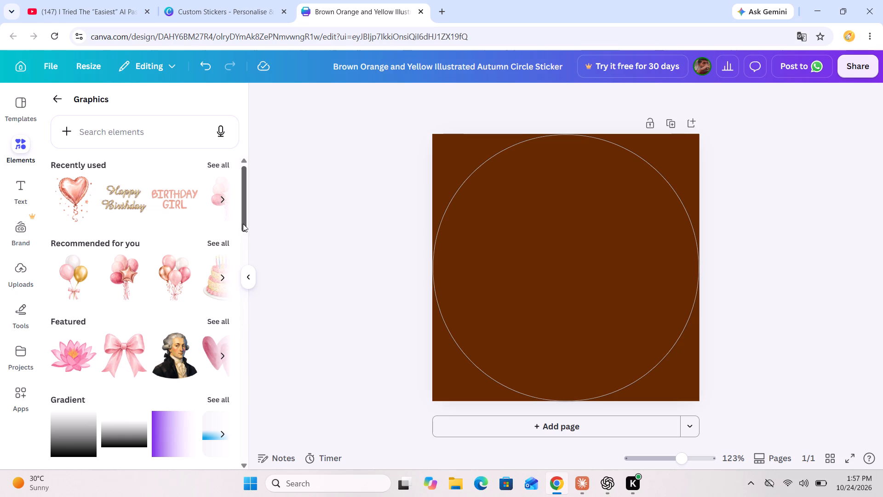
{"action": "left_click_drag", "start_coordinate": [243, 224], "coordinate": [242, 235]}
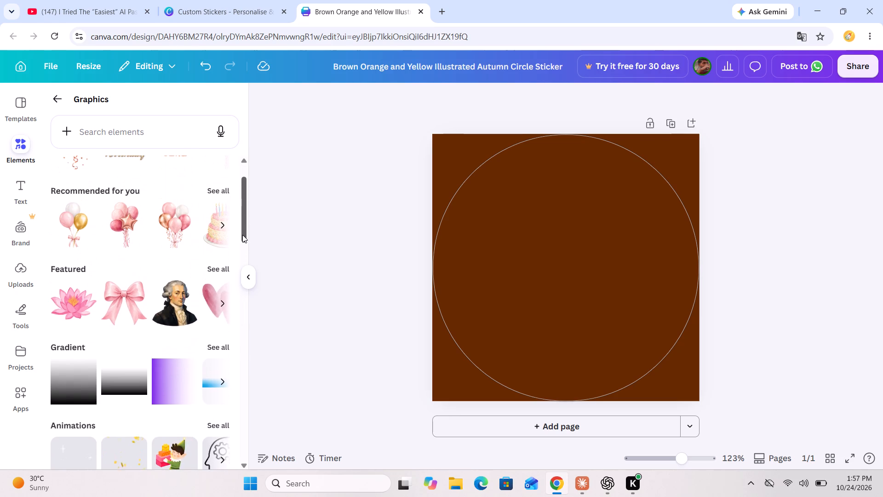
{"action": "left_click", "coordinate": [223, 299]}
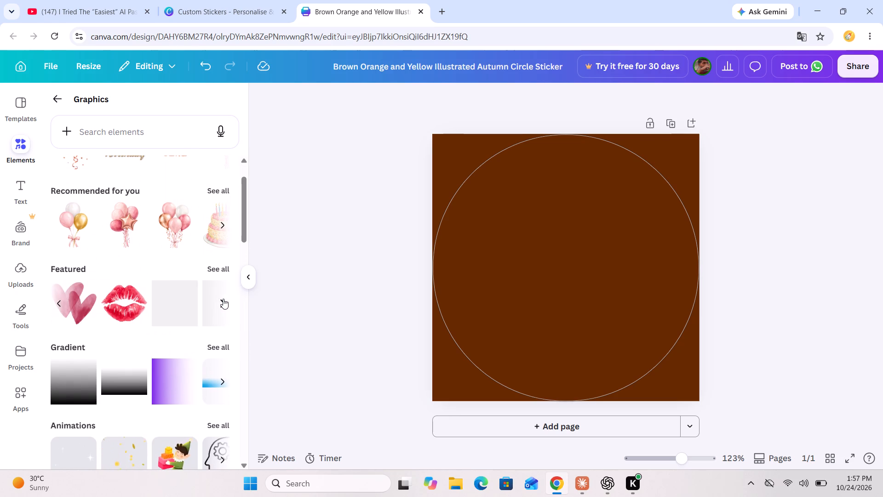
{"action": "left_click", "coordinate": [223, 299]}
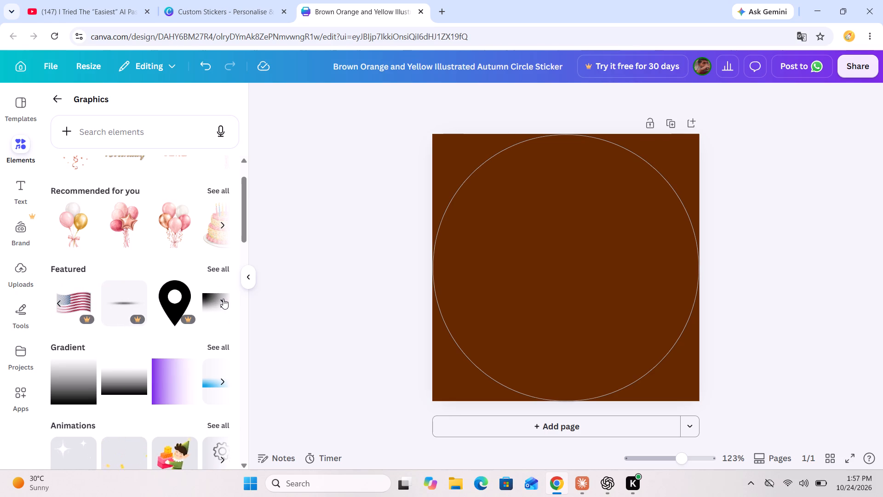
{"action": "left_click", "coordinate": [63, 306]}
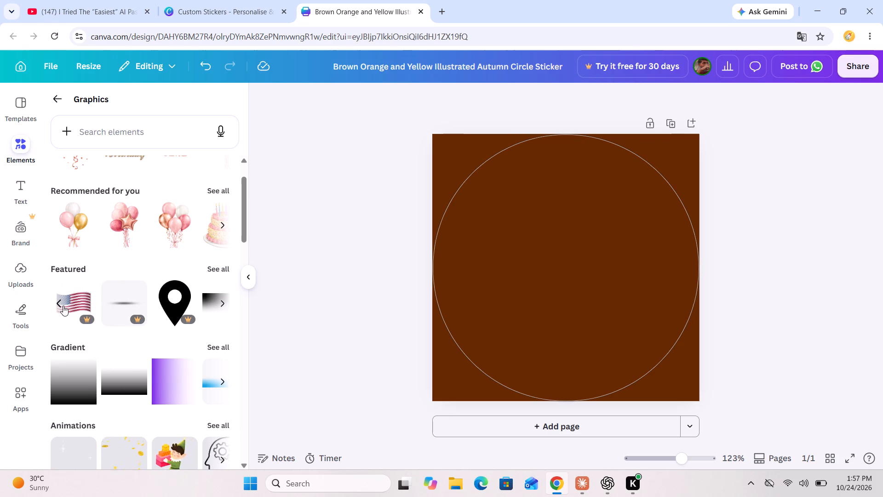
{"action": "left_click", "coordinate": [63, 306]}
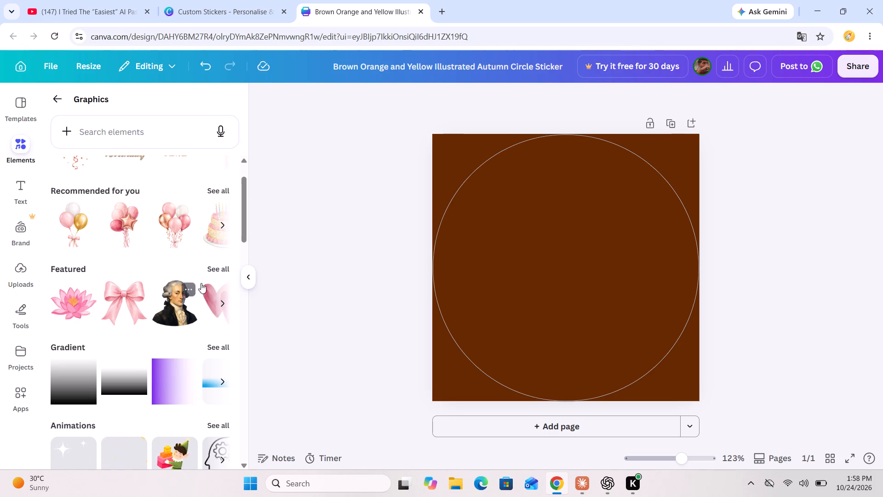
{"action": "left_click", "coordinate": [222, 221]}
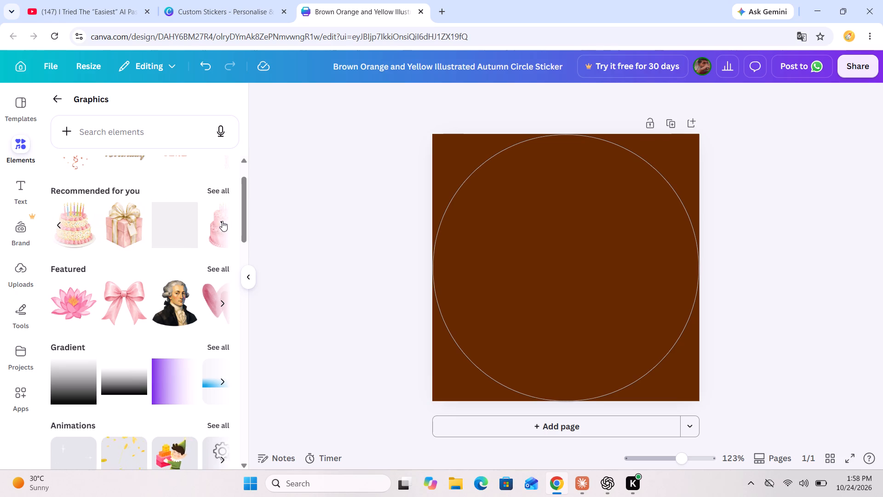
{"action": "left_click", "coordinate": [222, 221]}
{"action": "left_click", "coordinate": [222, 221]}
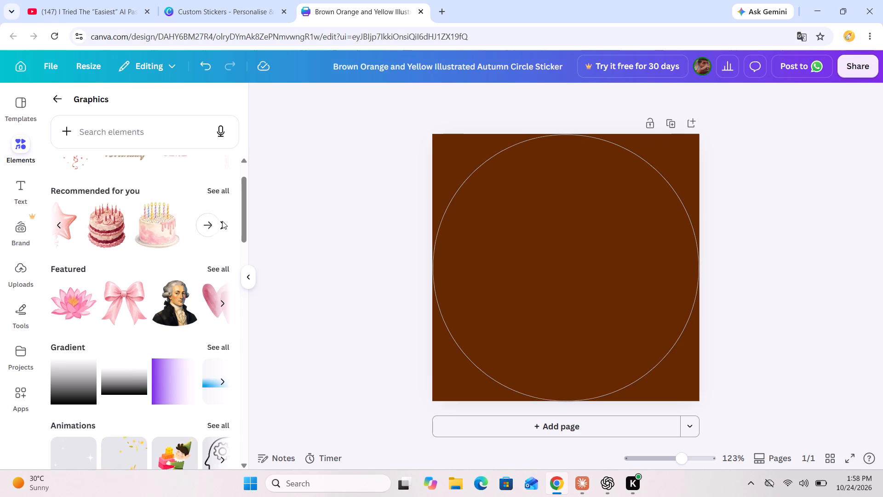
{"action": "left_click", "coordinate": [214, 189]}
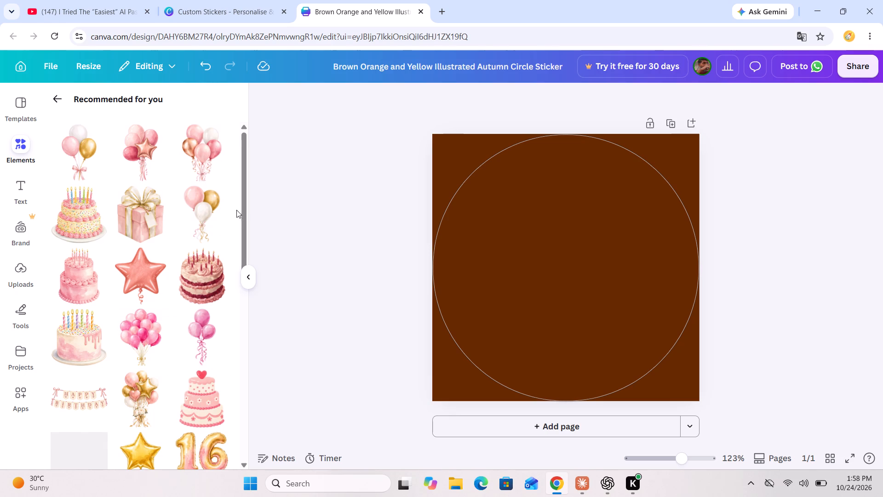
{"action": "left_click_drag", "start_coordinate": [241, 211], "coordinate": [223, 314]}
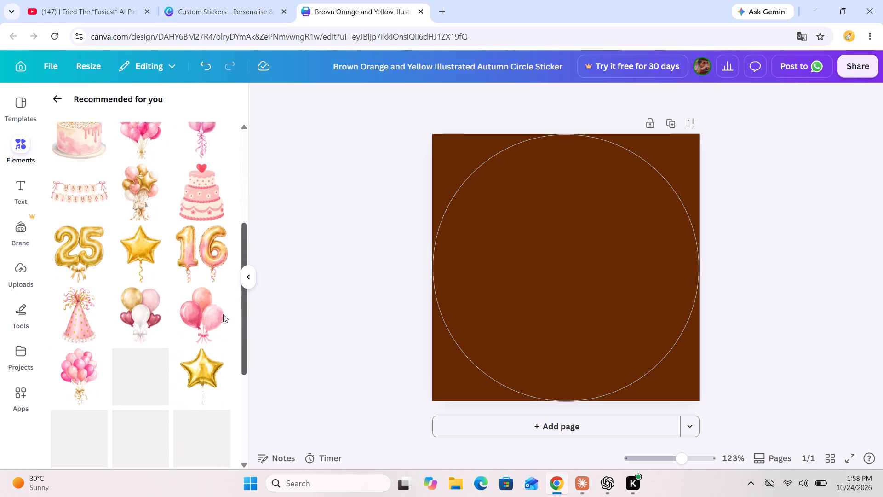
{"action": "left_click_drag", "start_coordinate": [223, 314], "coordinate": [202, 387]}
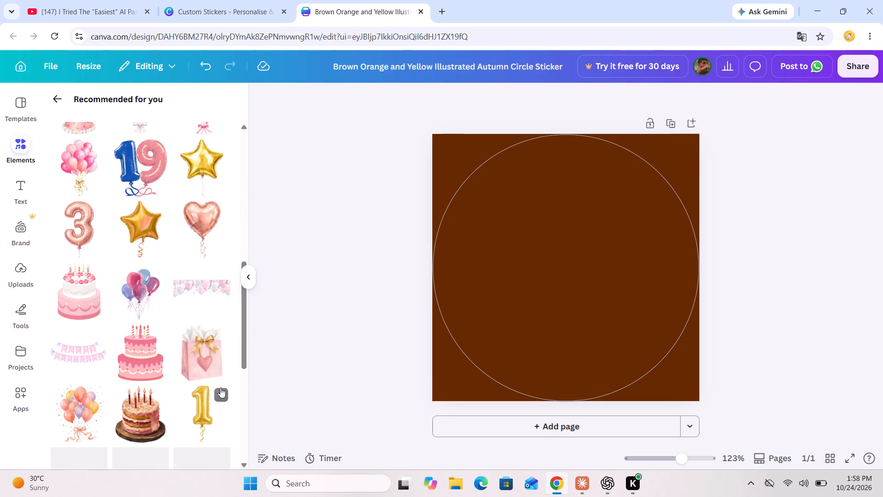
{"action": "left_click_drag", "start_coordinate": [241, 356], "coordinate": [235, 496]}
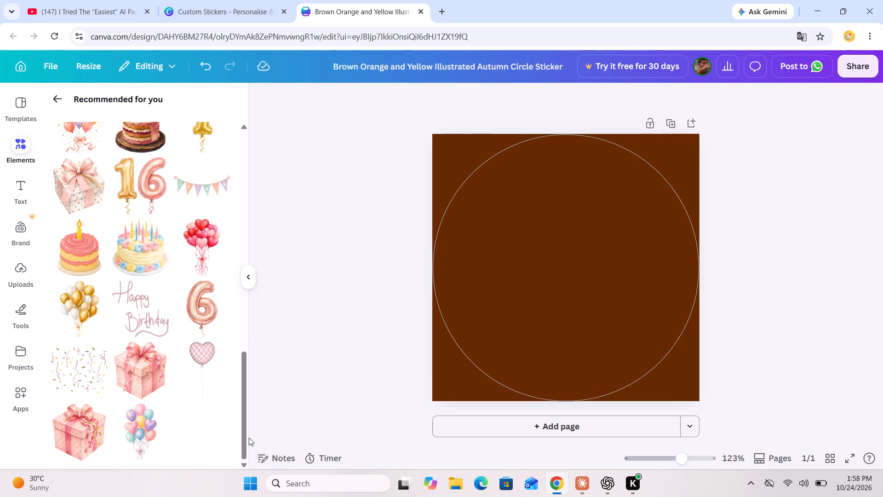
{"action": "left_click_drag", "start_coordinate": [244, 438], "coordinate": [224, 496]}
{"action": "left_click", "coordinate": [66, 97]}
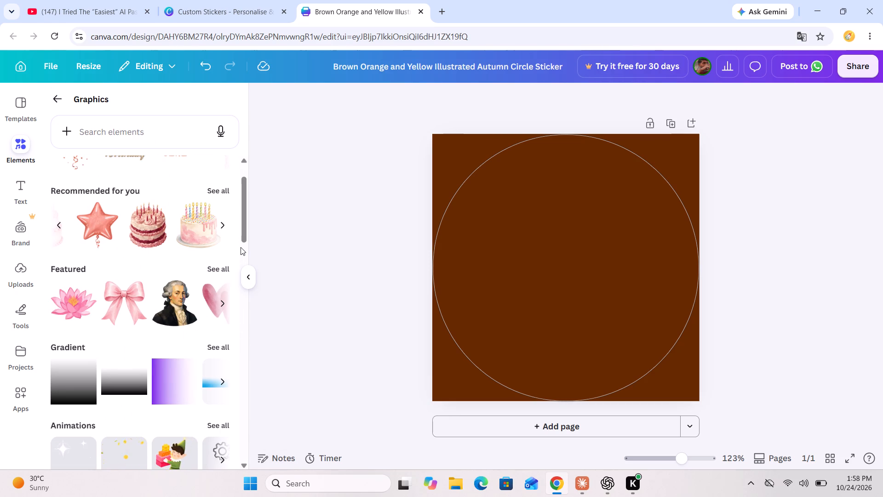
Add the golden mountain peaks graphic from the Camping Rustic Drawing collection to the brown circle sticker.
{"action": "left_click_drag", "start_coordinate": [244, 236], "coordinate": [245, 334]}
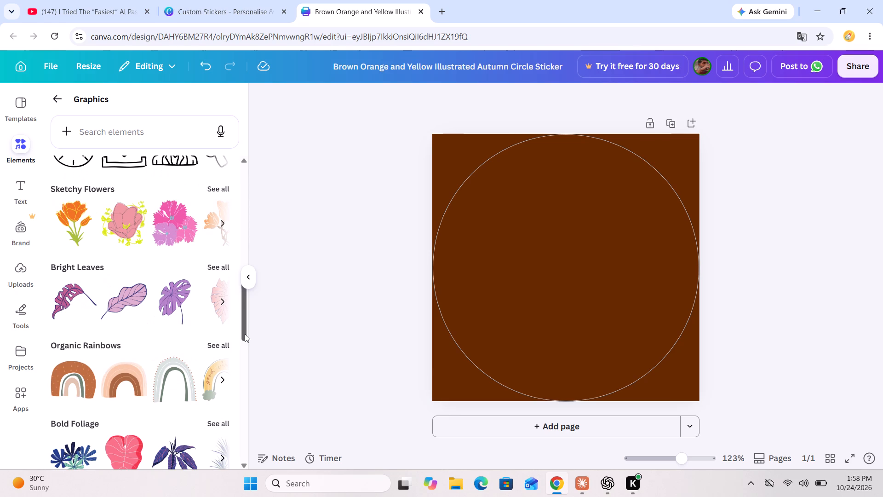
{"action": "left_click_drag", "start_coordinate": [245, 334], "coordinate": [230, 395]}
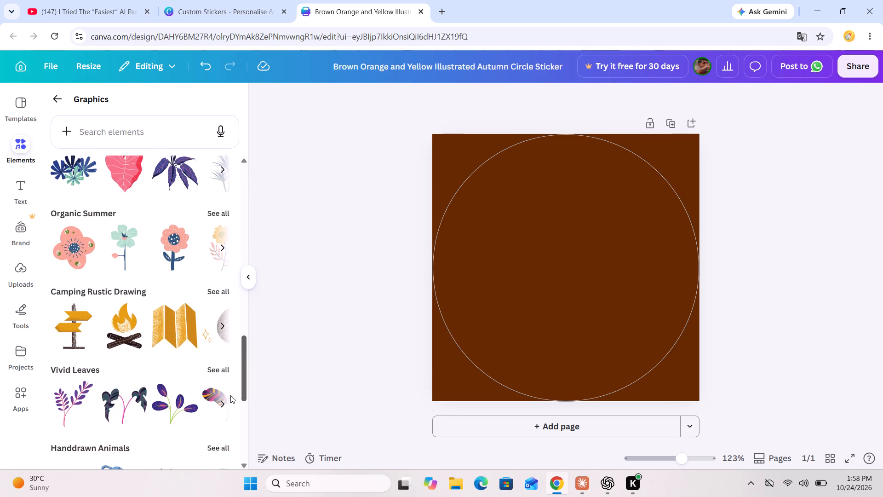
{"action": "left_click_drag", "start_coordinate": [230, 395], "coordinate": [202, 462]}
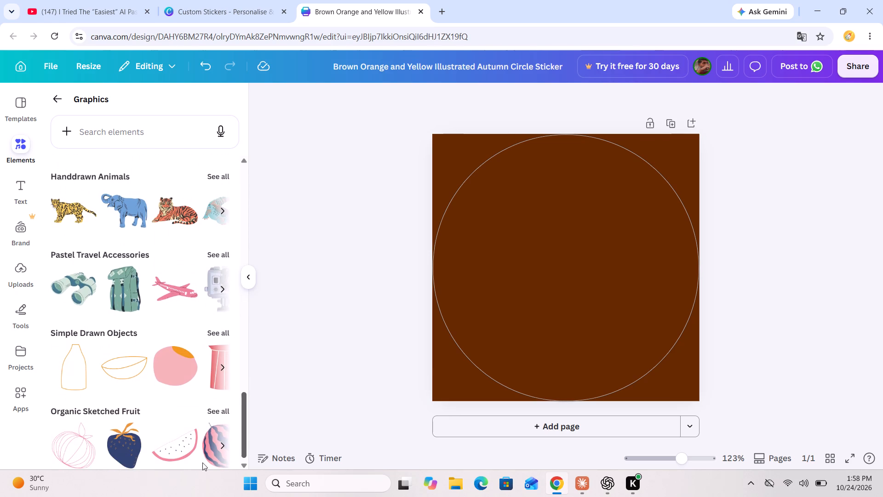
{"action": "left_click_drag", "start_coordinate": [202, 462], "coordinate": [228, 399]}
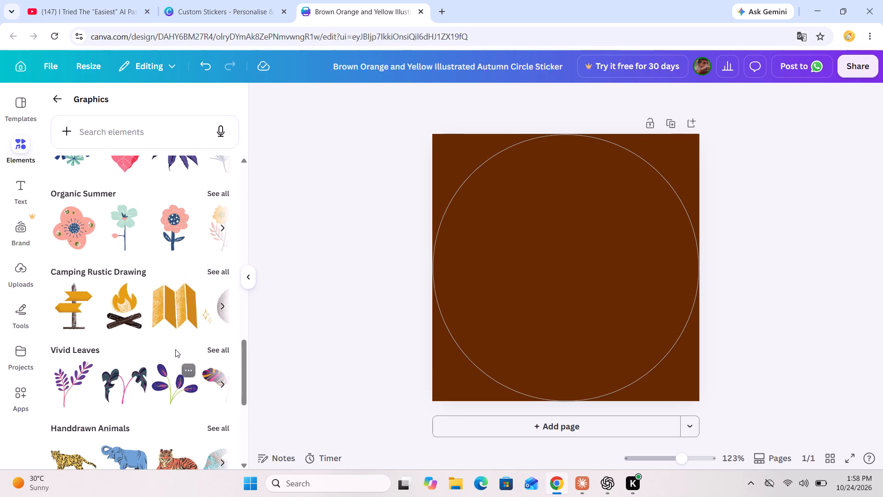
{"action": "left_click", "coordinate": [221, 306]}
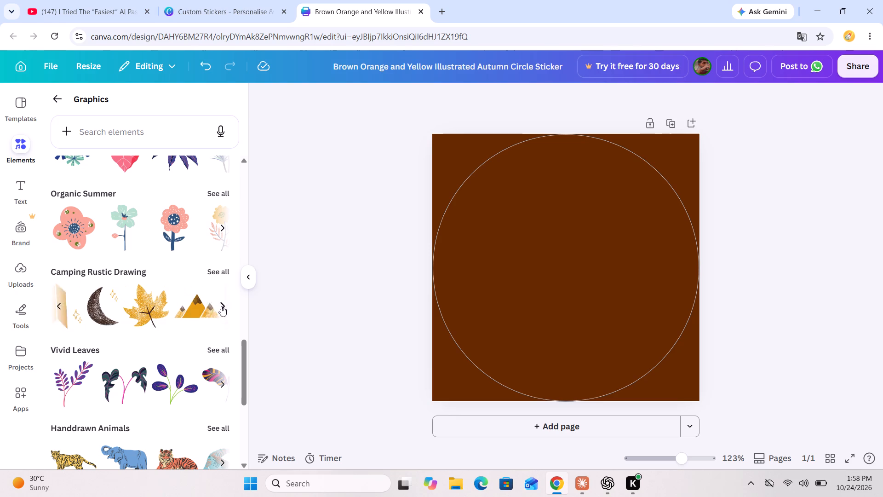
{"action": "left_click", "coordinate": [181, 303]}
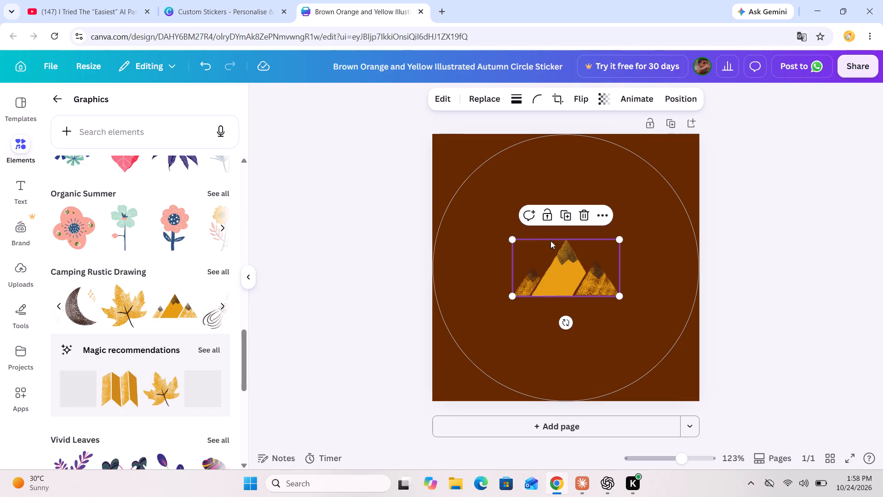
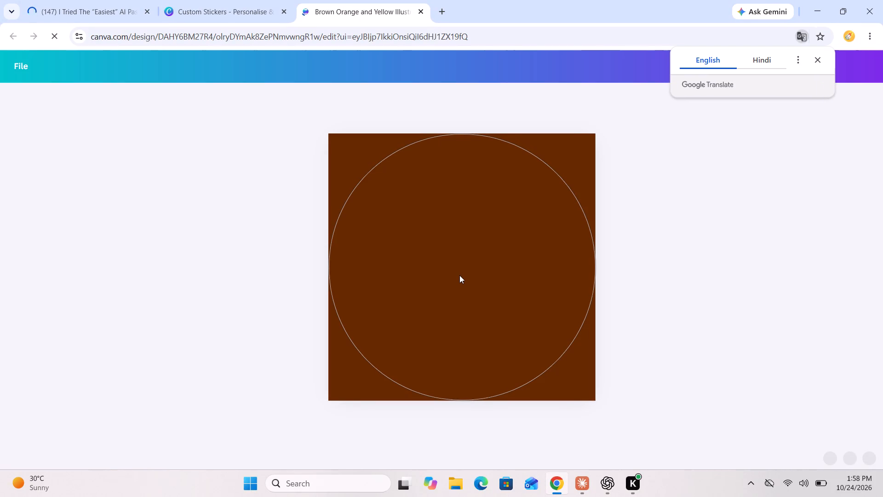
Return to the Custom Stickers page and open the minimalist beige "Thank you" circle sticker template for editing.
{"action": "left_click", "coordinate": [242, 0]}
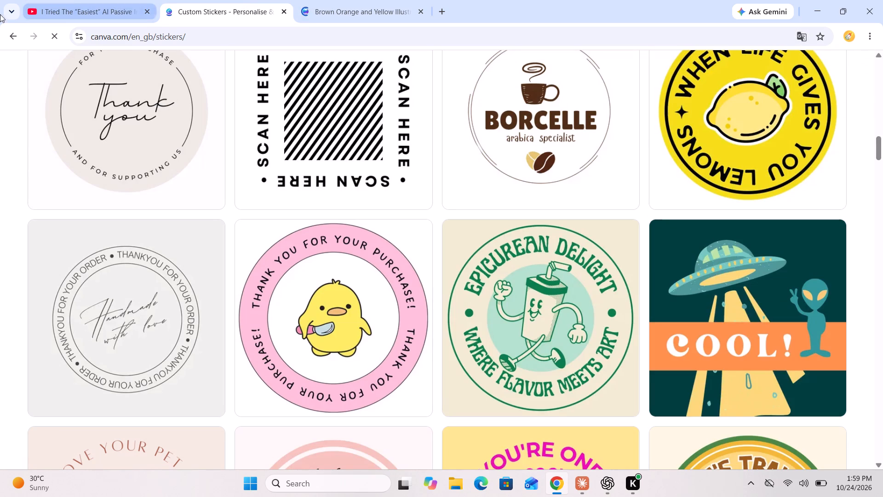
{"action": "left_click", "coordinate": [108, 81]}
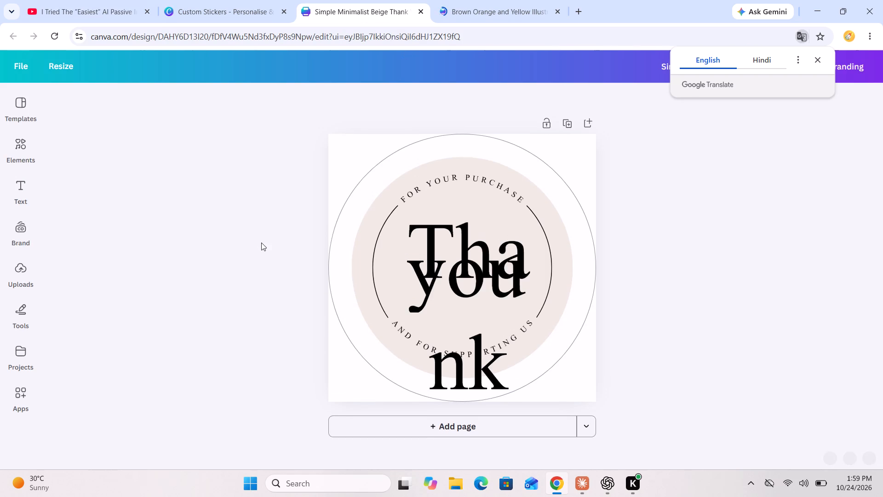
Delete the script "Thank" text and the curved "FOR YOUR PURCHASE" text from the beige sticker.
{"action": "left_click", "coordinate": [404, 233]}
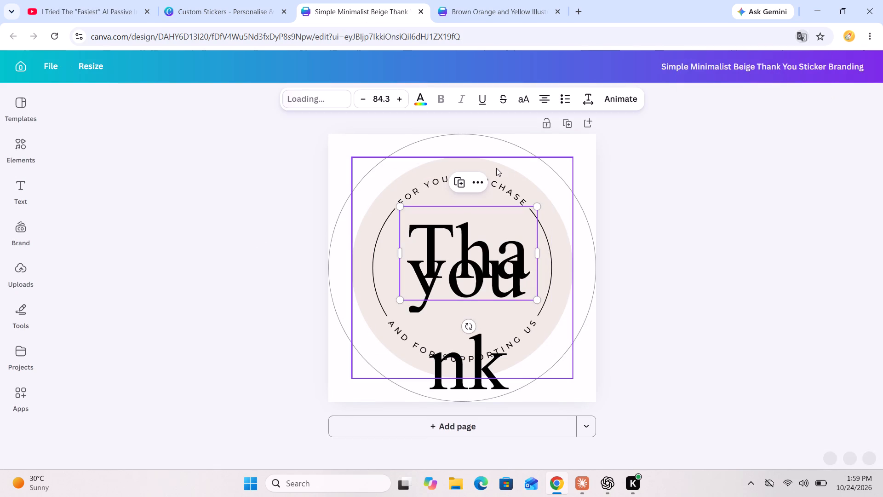
{"action": "left_click", "coordinate": [467, 259]}
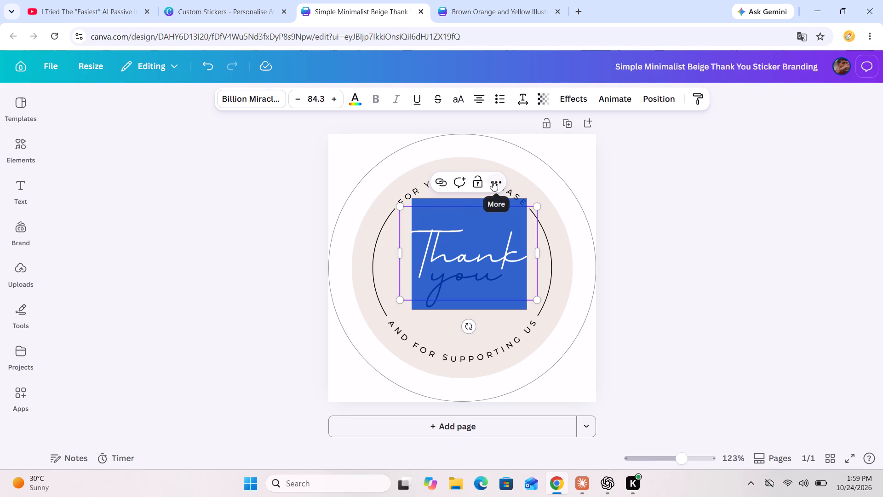
{"action": "left_click", "coordinate": [490, 180]}
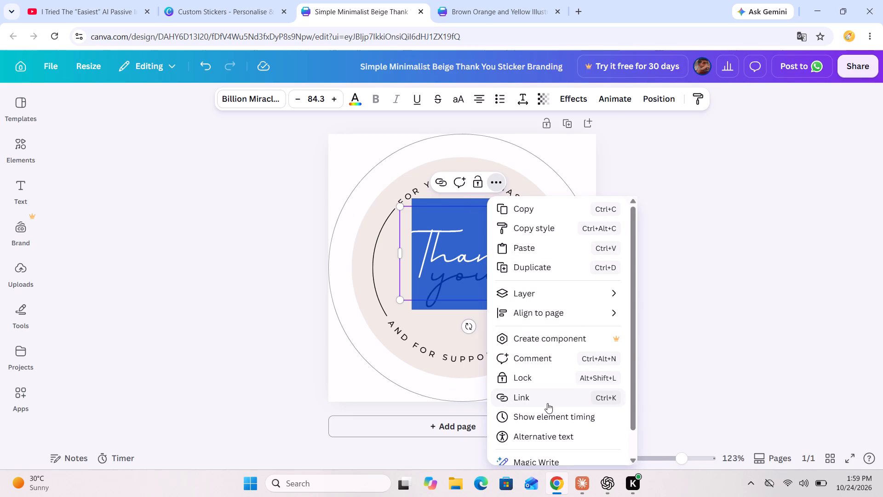
{"action": "left_click", "coordinate": [675, 304]}
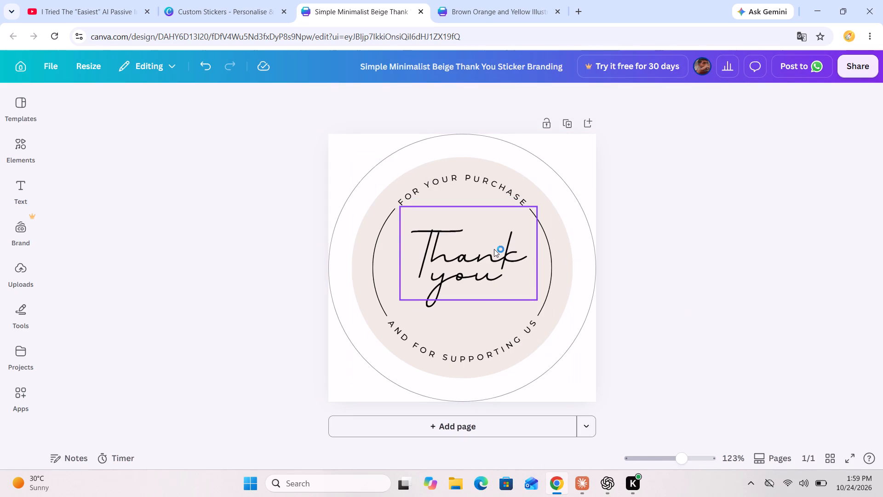
{"action": "left_click", "coordinate": [494, 249]}
{"action": "left_click", "coordinate": [483, 181]}
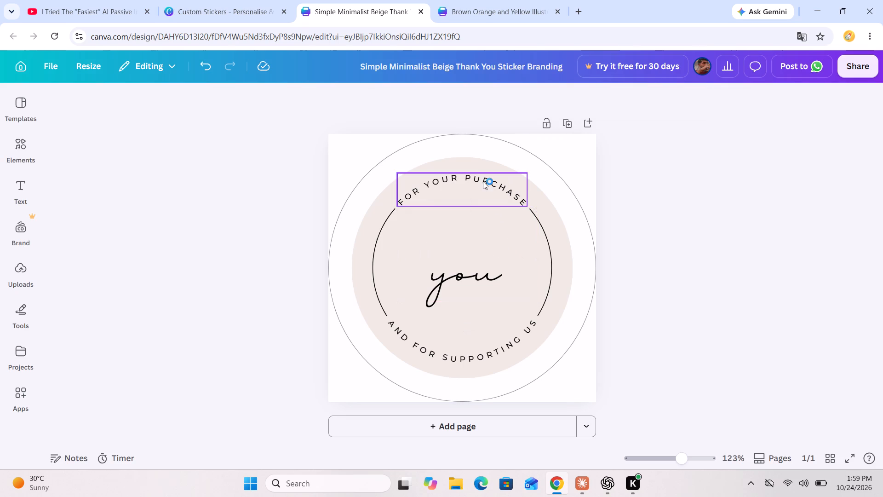
{"action": "left_click", "coordinate": [483, 181]}
{"action": "left_click", "coordinate": [478, 149]}
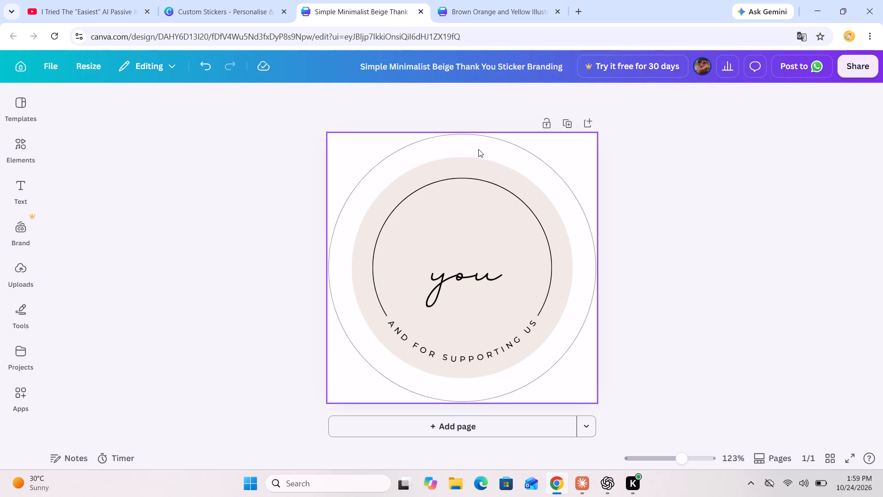
Delete the thin black ring inside the beige circle.
{"action": "left_click", "coordinate": [458, 187]}
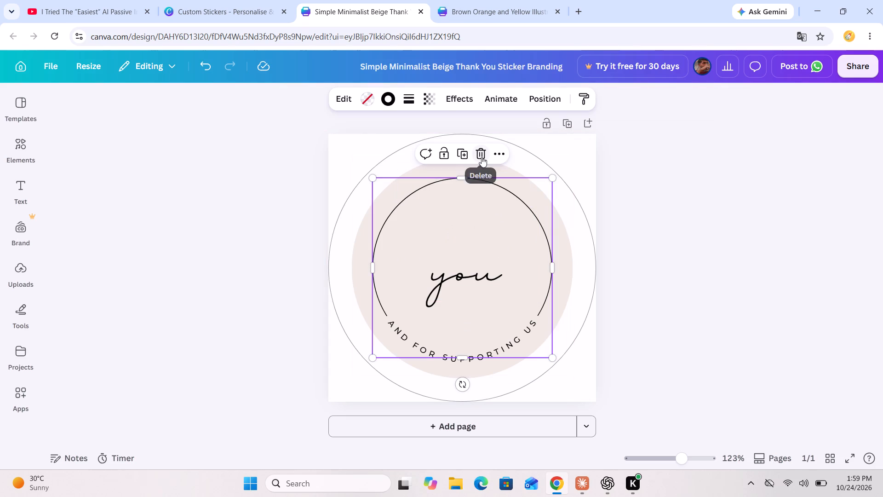
{"action": "left_click", "coordinate": [482, 157]}
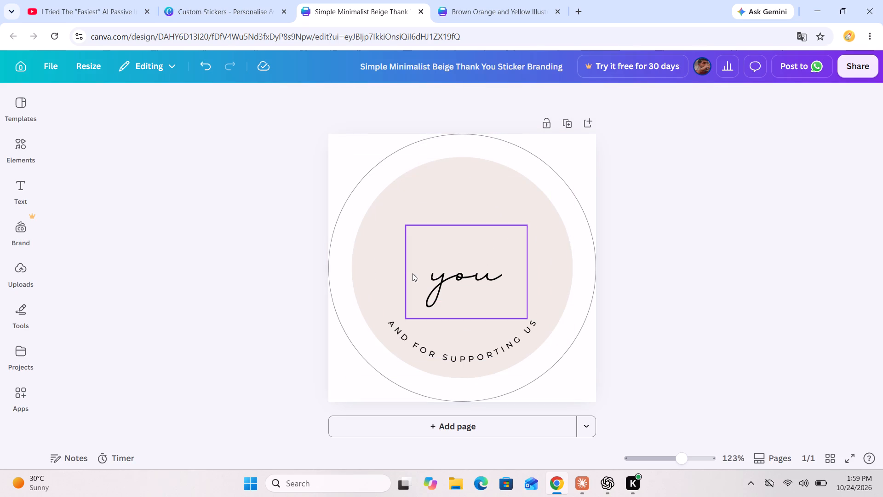
Delete the script "you" text and the curved "AND FOR SUPPORTING US" text, leaving only the plain beige circle.
{"action": "left_click_drag", "start_coordinate": [416, 273], "coordinate": [427, 227]}
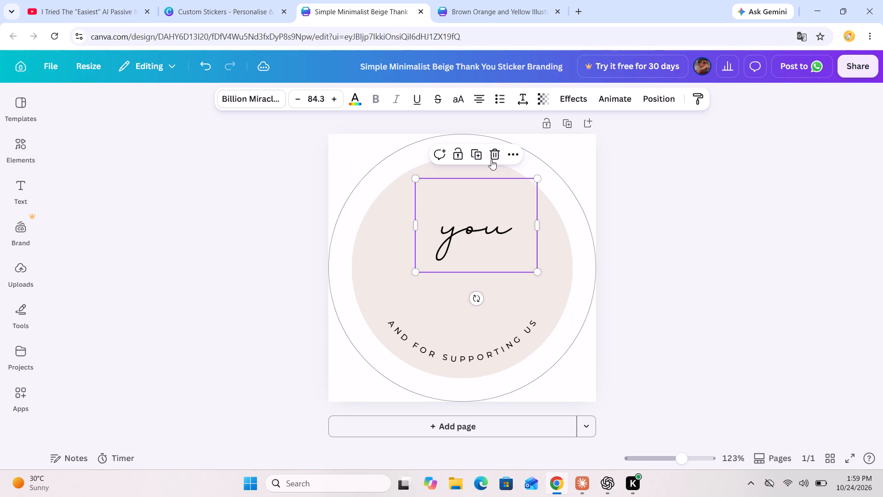
{"action": "left_click", "coordinate": [492, 158]}
{"action": "left_click", "coordinate": [432, 348]}
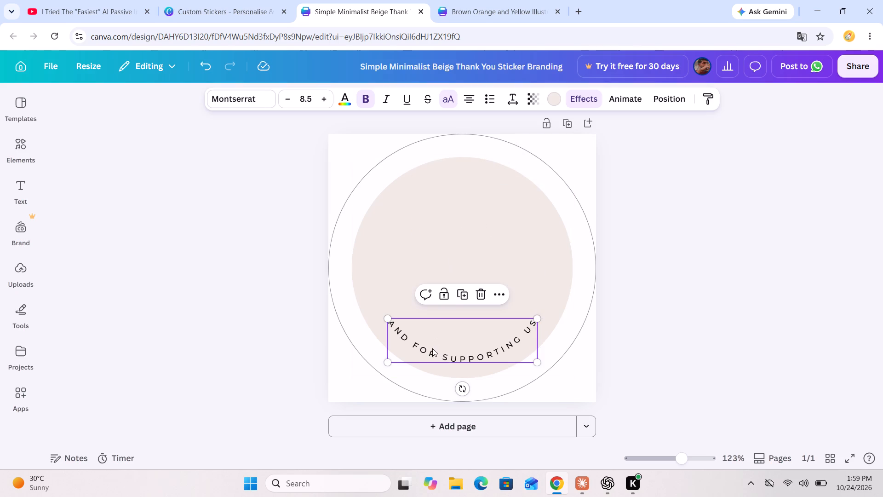
{"action": "left_click_drag", "start_coordinate": [482, 287], "coordinate": [544, 174]}
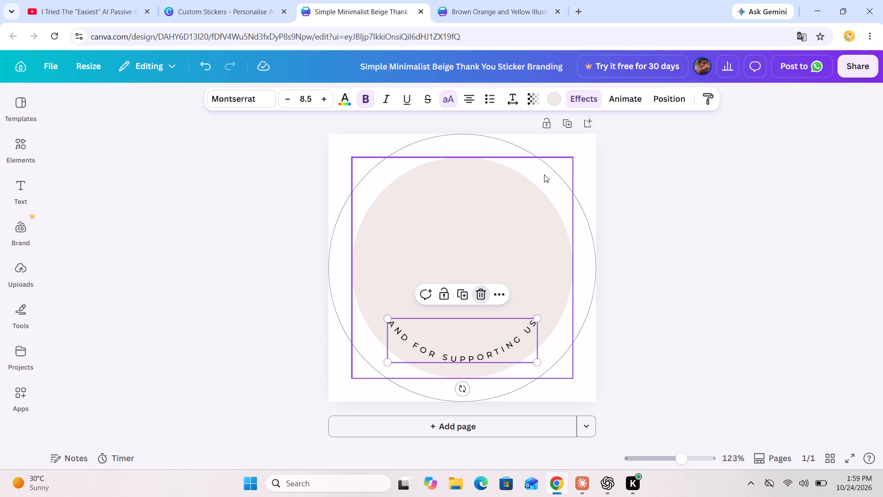
{"action": "left_click_drag", "start_coordinate": [544, 174], "coordinate": [481, 292]}
{"action": "left_click", "coordinate": [481, 292]}
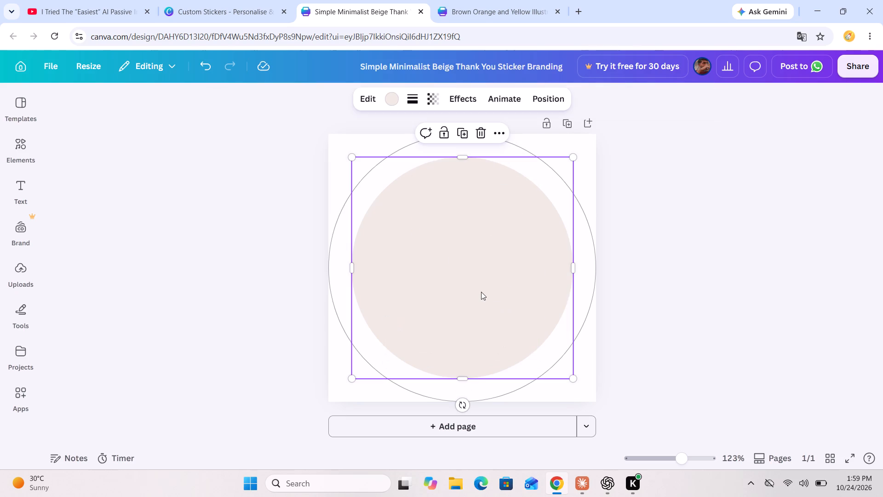
{"action": "left_click", "coordinate": [550, 188]}
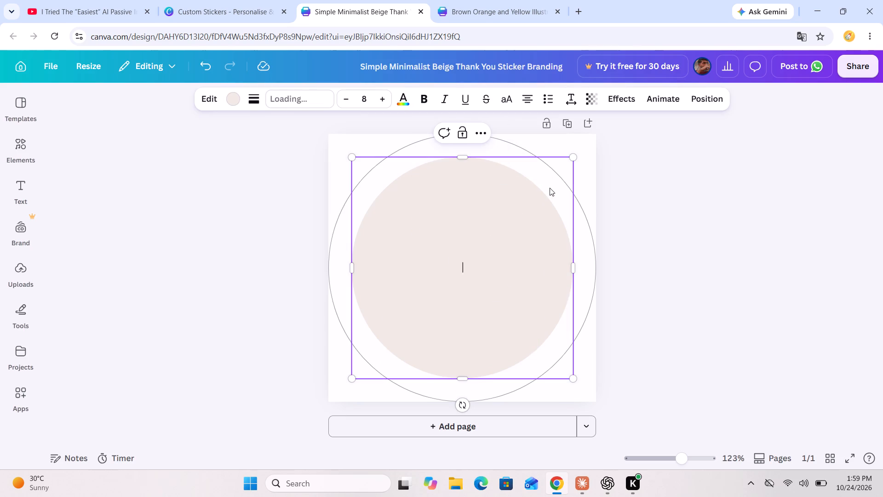
{"action": "left_click_drag", "start_coordinate": [658, 154], "coordinate": [763, 137]}
{"action": "left_click", "coordinate": [763, 137]}
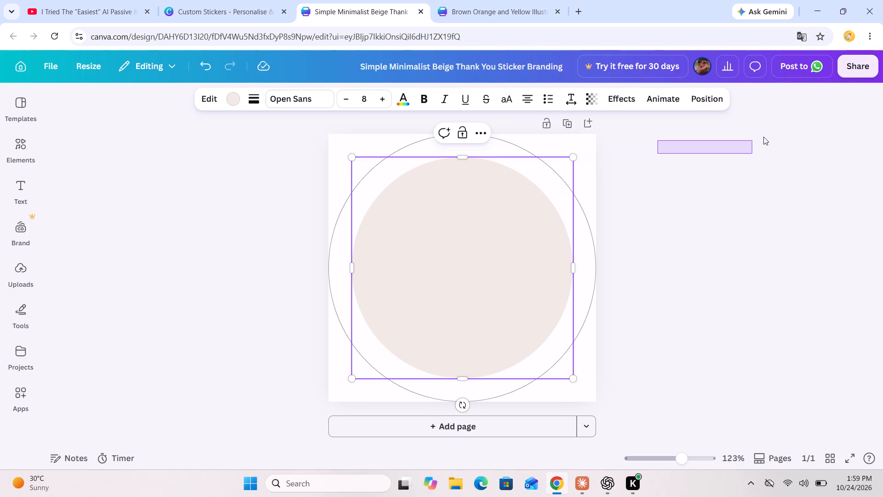
{"action": "left_click", "coordinate": [587, 194]}
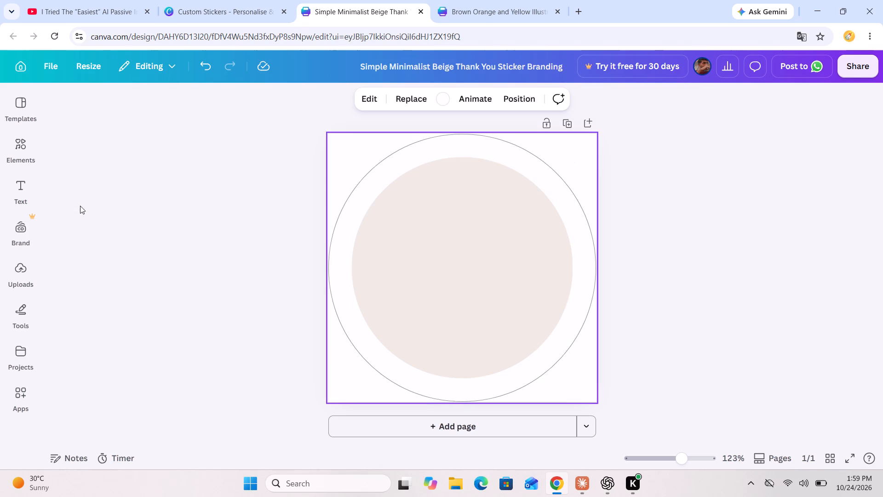
Add the "Happy Birthday" track by NastelBom from the Audio elements category to the beige sticker design.
{"action": "left_click", "coordinate": [16, 156]}
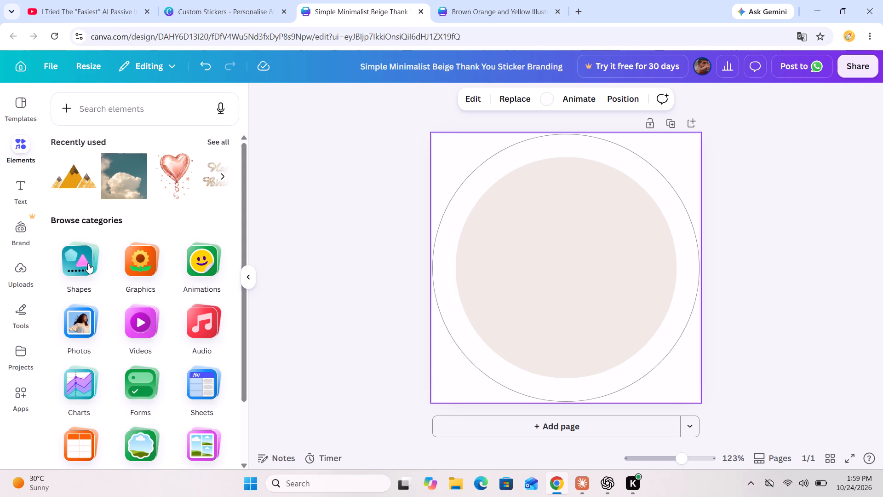
{"action": "left_click", "coordinate": [219, 175]}
{"action": "left_click", "coordinate": [219, 175]}
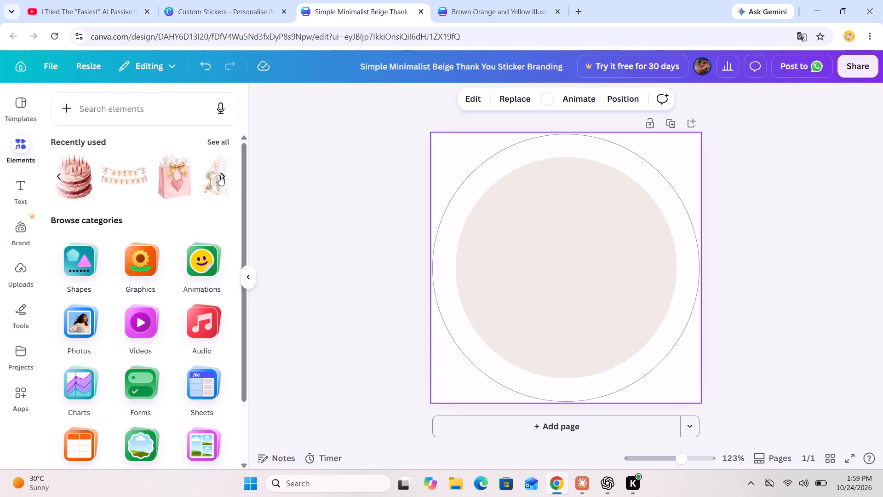
{"action": "left_click", "coordinate": [211, 318]}
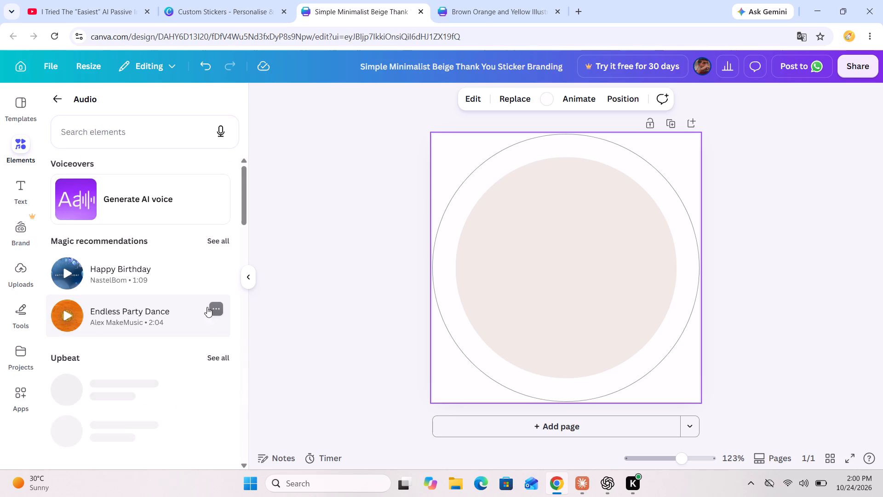
{"action": "left_click", "coordinate": [148, 267]}
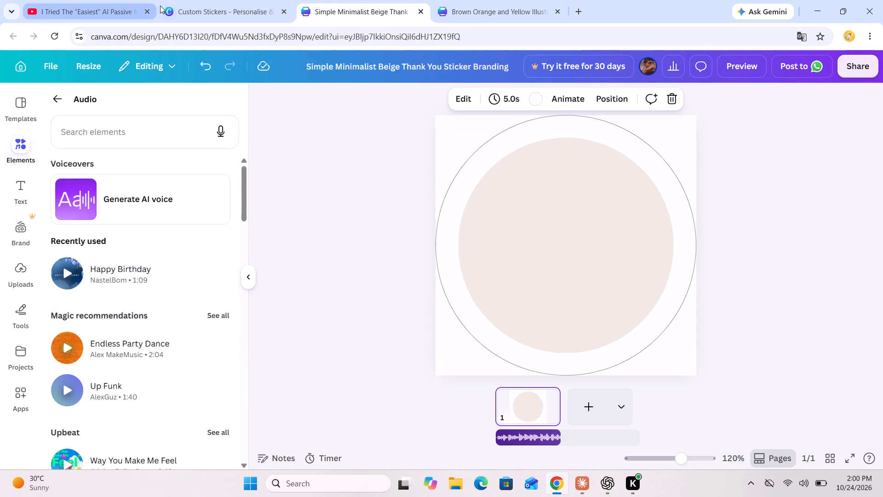
Return to the Custom Stickers page and look through the printable sticker templates for another circle design to customise.
{"action": "left_click", "coordinate": [190, 3]}
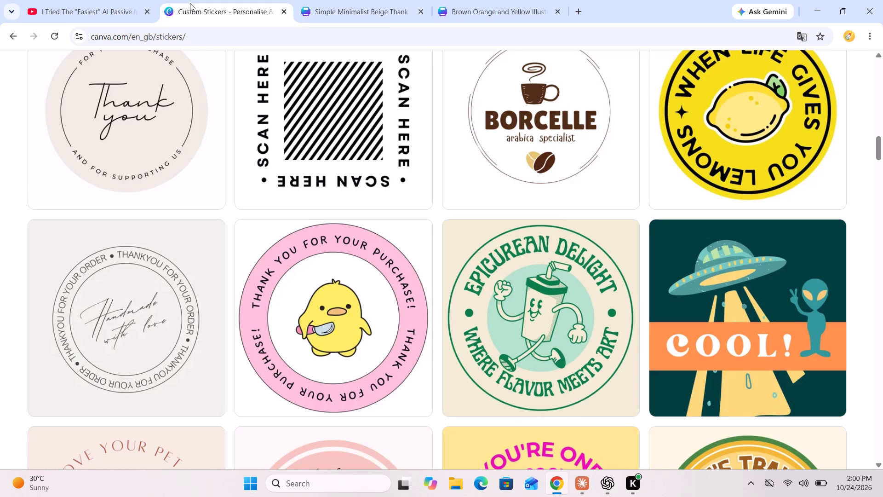
{"action": "key", "text": "Up"}
{"action": "key", "text": "Up"}
{"action": "key", "text": "Up"}
{"action": "key", "text": "Up"}
{"action": "key", "text": "Up"}
{"action": "key", "text": "Up"}
{"action": "key", "text": "Up"}
{"action": "key", "text": "Up"}
{"action": "key", "text": "Up"}
{"action": "key", "text": "Up"}
{"action": "key", "text": "Up"}
{"action": "key", "text": "Up"}
{"action": "key", "text": "Up"}
{"action": "key", "text": "Up"}
{"action": "key", "text": "Up"}
{"action": "key", "text": "Up"}
{"action": "key", "text": "Up"}
{"action": "key", "text": "Up"}
{"action": "key", "text": "Up"}
{"action": "key", "text": "Up"}
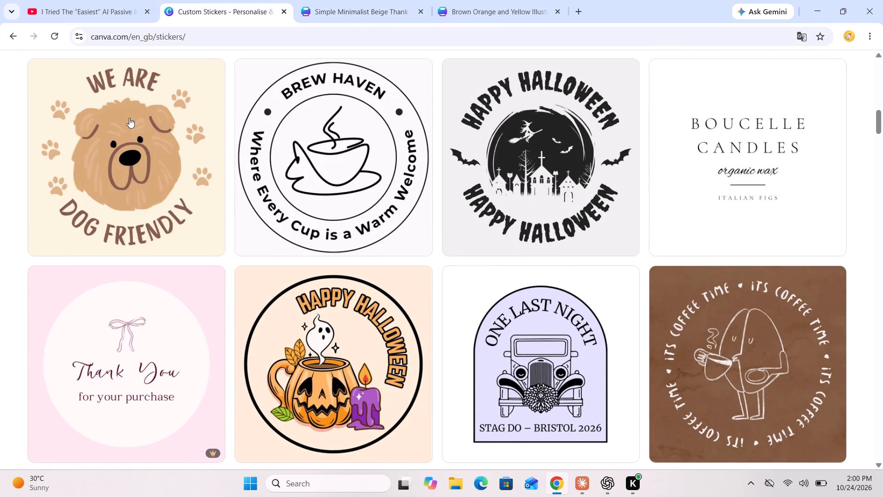
{"action": "key", "text": "Up"}
{"action": "key", "text": "Up"}
{"action": "key", "text": "Up"}
{"action": "key", "text": "Up"}
{"action": "key", "text": "Up"}
{"action": "key", "text": "Up"}
{"action": "key", "text": "Up"}
{"action": "key", "text": "Up"}
{"action": "key", "text": "Up"}
{"action": "key", "text": "Up"}
{"action": "key", "text": "Up"}
{"action": "key", "text": "Up"}
{"action": "key", "text": "Up"}
{"action": "key", "text": "Up"}
{"action": "key", "text": "Up"}
{"action": "key", "text": "Up"}
{"action": "key", "text": "Up"}
{"action": "key", "text": "Up"}
{"action": "key", "text": "Up"}
{"action": "key", "text": "Up"}
{"action": "key", "text": "Up"}
{"action": "key", "text": "Up"}
{"action": "key", "text": "Up"}
{"action": "key", "text": "Up"}
{"action": "key", "text": "Up"}
{"action": "key", "text": "Up"}
{"action": "key", "text": "Up"}
{"action": "key", "text": "Up"}
{"action": "key", "text": "Up"}
{"action": "key", "text": "Up"}
{"action": "key", "text": "Up"}
{"action": "key", "text": "Up"}
{"action": "key", "text": "Up"}
{"action": "key", "text": "Up"}
{"action": "key", "text": "Up"}
{"action": "key", "text": "Up"}
{"action": "key", "text": "Up"}
{"action": "key", "text": "Up"}
{"action": "key", "text": "Up"}
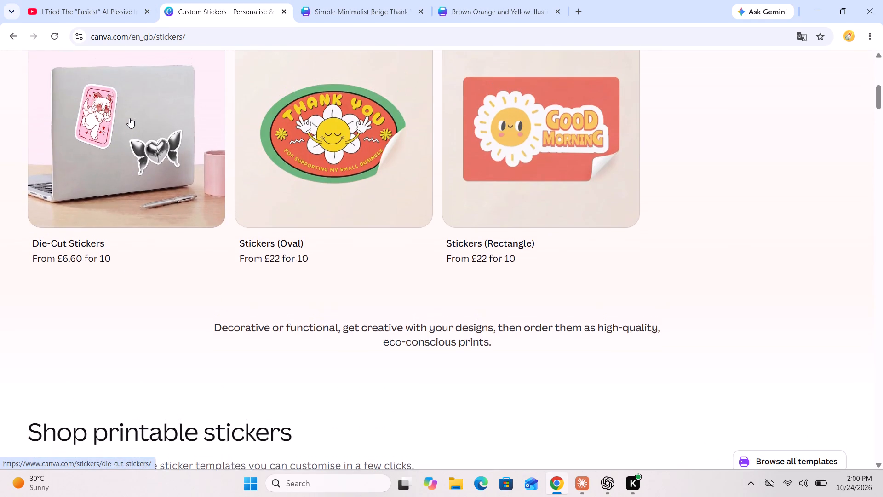
{"action": "key", "text": "Down"}
{"action": "key", "text": "Down"}
{"action": "key", "text": "Down"}
{"action": "key", "text": "Down"}
{"action": "key", "text": "Down"}
{"action": "key", "text": "Down"}
{"action": "key", "text": "Down"}
{"action": "key", "text": "Down"}
{"action": "key", "text": "Down"}
{"action": "key", "text": "Down"}
{"action": "key", "text": "Down"}
{"action": "key", "text": "Down"}
{"action": "key", "text": "Down"}
{"action": "key", "text": "Down"}
{"action": "key", "text": "Down"}
{"action": "key", "text": "Down"}
{"action": "key", "text": "Down"}
{"action": "key", "text": "Down"}
{"action": "key", "text": "Down"}
{"action": "key", "text": "Down"}
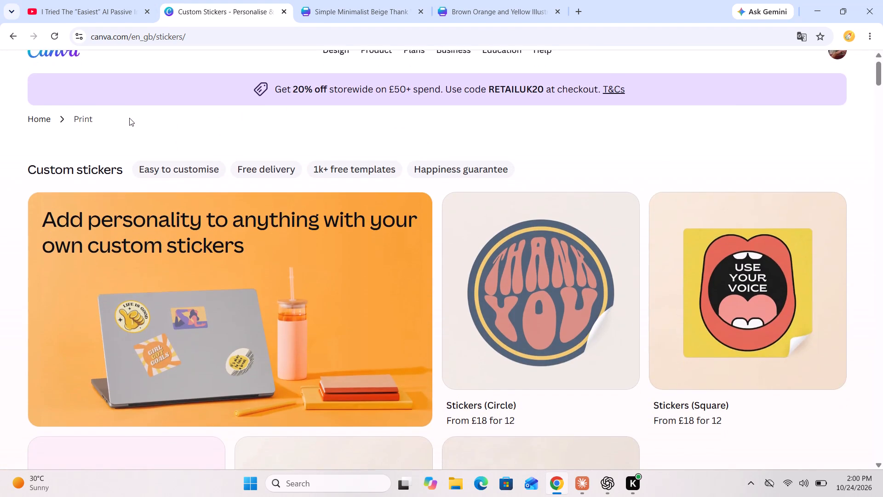
{"action": "key", "text": "Down"}
{"action": "key", "text": "Down"}
{"action": "key", "text": "Down"}
{"action": "key", "text": "Down"}
{"action": "key", "text": "Down"}
{"action": "key", "text": "Down"}
{"action": "key", "text": "Down"}
{"action": "key", "text": "Down"}
{"action": "key", "text": "Down"}
{"action": "key", "text": "Down"}
{"action": "key", "text": "Down"}
{"action": "key", "text": "Down"}
{"action": "key", "text": "Down"}
{"action": "key", "text": "Down"}
{"action": "key", "text": "Down"}
{"action": "key", "text": "Down"}
{"action": "key", "text": "Down"}
{"action": "key", "text": "Down"}
{"action": "key", "text": "Down"}
{"action": "key", "text": "Down"}
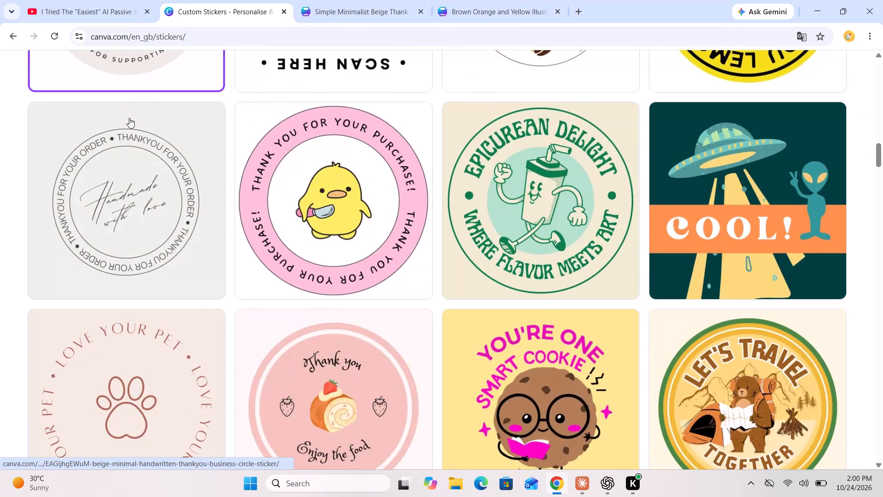
{"action": "key", "text": "Up"}
{"action": "key", "text": "Up"}
{"action": "key", "text": "Up"}
{"action": "key", "text": "Up"}
{"action": "key", "text": "Up"}
{"action": "key", "text": "Up"}
{"action": "key", "text": "Up"}
{"action": "key", "text": "Up"}
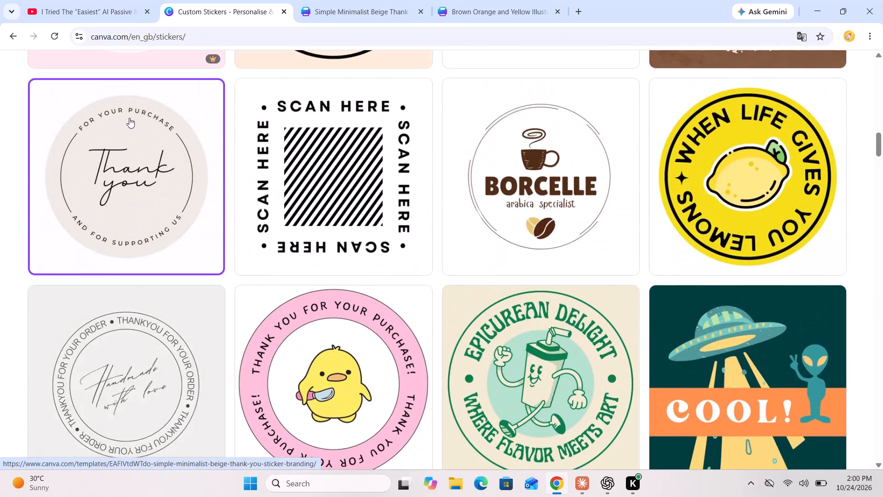
{"action": "key", "text": "Up"}
{"action": "key", "text": "Up"}
{"action": "key", "text": "Up"}
{"action": "key", "text": "Up"}
{"action": "key", "text": "Up"}
{"action": "key", "text": "Up"}
{"action": "key", "text": "Up"}
{"action": "key", "text": "Up"}
{"action": "key", "text": "Up"}
{"action": "key", "text": "Up"}
{"action": "key", "text": "Up"}
{"action": "key", "text": "Up"}
{"action": "key", "text": "Up"}
{"action": "key", "text": "Up"}
{"action": "key", "text": "Up"}
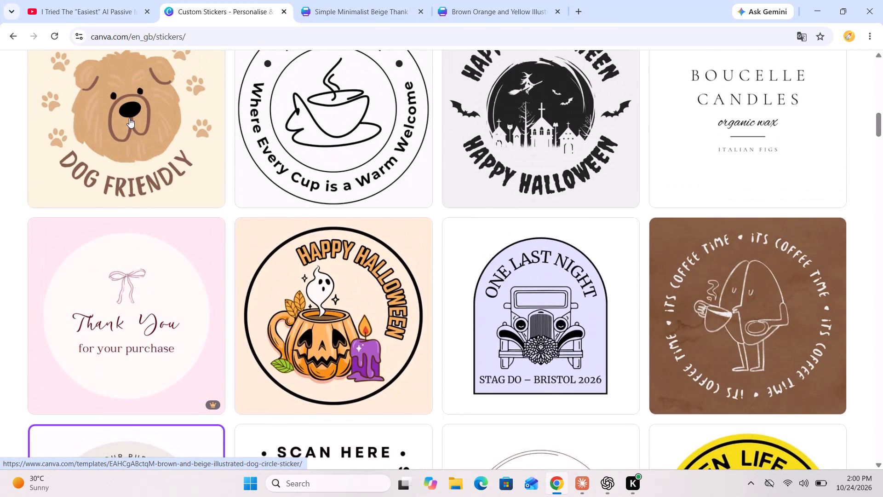
{"action": "key", "text": "Up"}
{"action": "key", "text": "Down"}
{"action": "key", "text": "Down"}
{"action": "key", "text": "Down"}
{"action": "key", "text": "Down"}
{"action": "key", "text": "Down"}
{"action": "key", "text": "Down"}
{"action": "key", "text": "Down"}
{"action": "key", "text": "Down"}
{"action": "key", "text": "Down"}
{"action": "key", "text": "Down"}
{"action": "key", "text": "Down"}
{"action": "key", "text": "Down"}
{"action": "key", "text": "Down"}
{"action": "key", "text": "Down"}
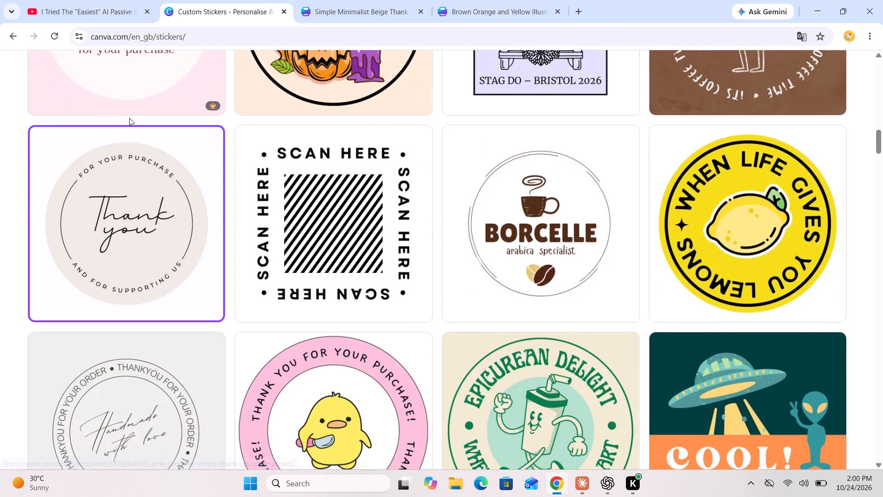
{"action": "key", "text": "Down"}
{"action": "key", "text": "Down"}
{"action": "key", "text": "Down"}
{"action": "key", "text": "Down"}
{"action": "key", "text": "Down"}
{"action": "key", "text": "Down"}
{"action": "key", "text": "Down"}
{"action": "key", "text": "Down"}
{"action": "key", "text": "Down"}
{"action": "key", "text": "Down"}
{"action": "key", "text": "Down"}
{"action": "key", "text": "Down"}
{"action": "key", "text": "Down"}
{"action": "key", "text": "Down"}
{"action": "key", "text": "Down"}
{"action": "key", "text": "Down"}
{"action": "key", "text": "Down"}
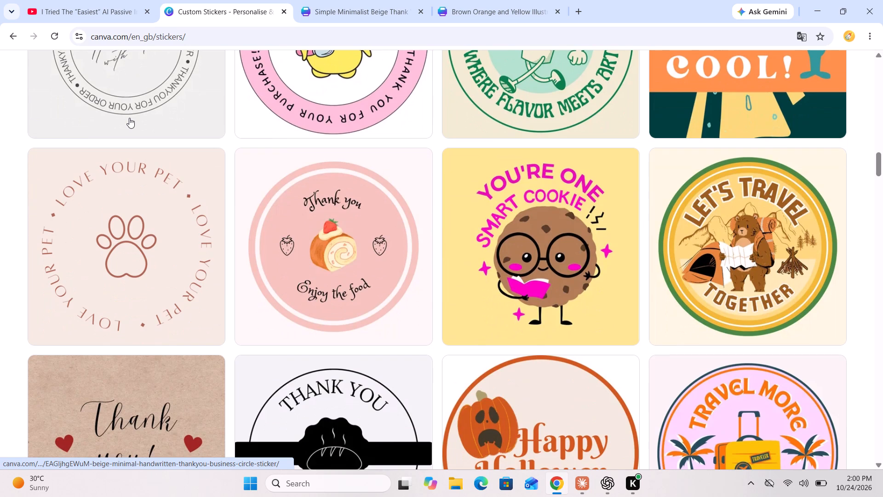
Browse the sticker templates and open the brown kraft-paper "Thank you!" template with two red hearts for editing.
{"action": "key", "text": "Down"}
{"action": "key", "text": "Down"}
{"action": "key", "text": "Down"}
{"action": "key", "text": "Down"}
{"action": "key", "text": "Down"}
{"action": "key", "text": "Down"}
{"action": "key", "text": "Down"}
{"action": "key", "text": "Down"}
{"action": "key", "text": "Down"}
{"action": "key", "text": "Down"}
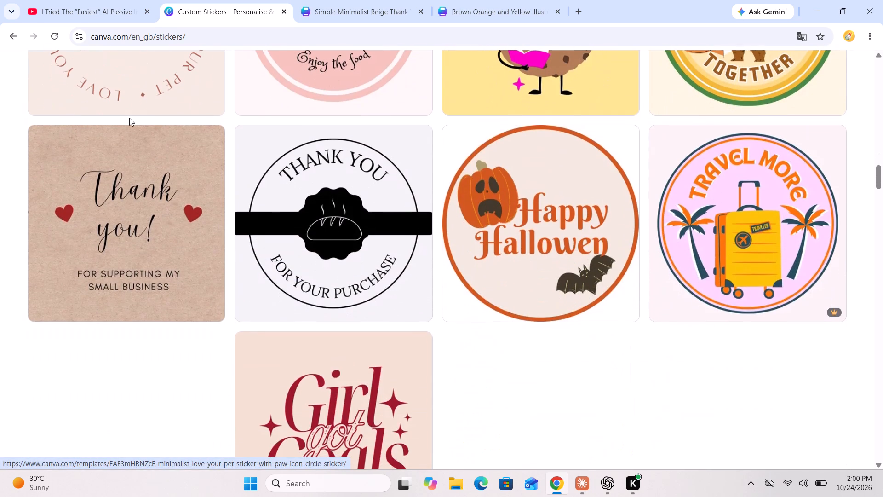
{"action": "key", "text": "Up"}
{"action": "key", "text": "Up"}
{"action": "key", "text": "Up"}
{"action": "key", "text": "Up"}
{"action": "key", "text": "Up"}
{"action": "key", "text": "Up"}
{"action": "key", "text": "Up"}
{"action": "key", "text": "Up"}
{"action": "key", "text": "Up"}
{"action": "key", "text": "Up"}
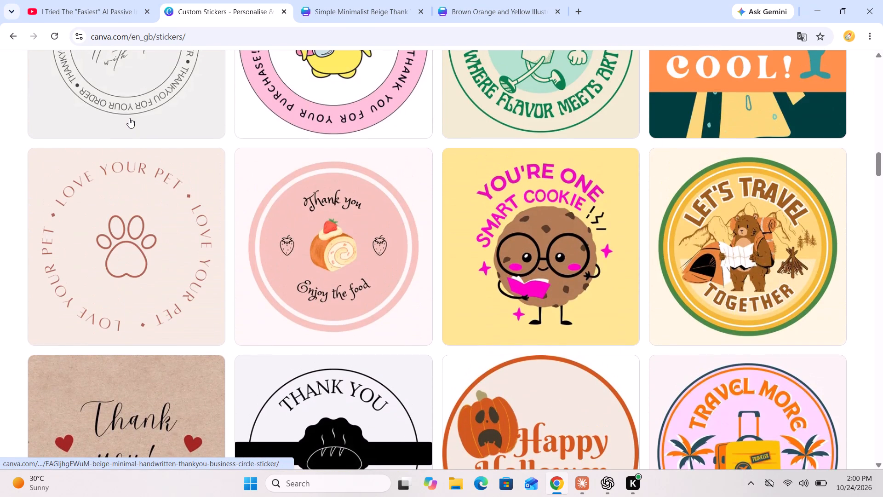
{"action": "key", "text": "Down"}
{"action": "key", "text": "Down"}
{"action": "key", "text": "Down"}
{"action": "key", "text": "Down"}
{"action": "key", "text": "Down"}
{"action": "key", "text": "Down"}
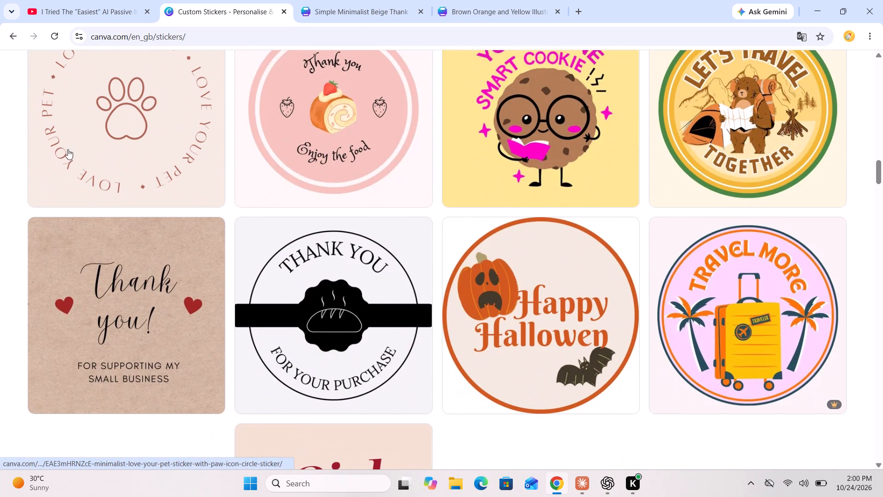
{"action": "left_click", "coordinate": [82, 275]}
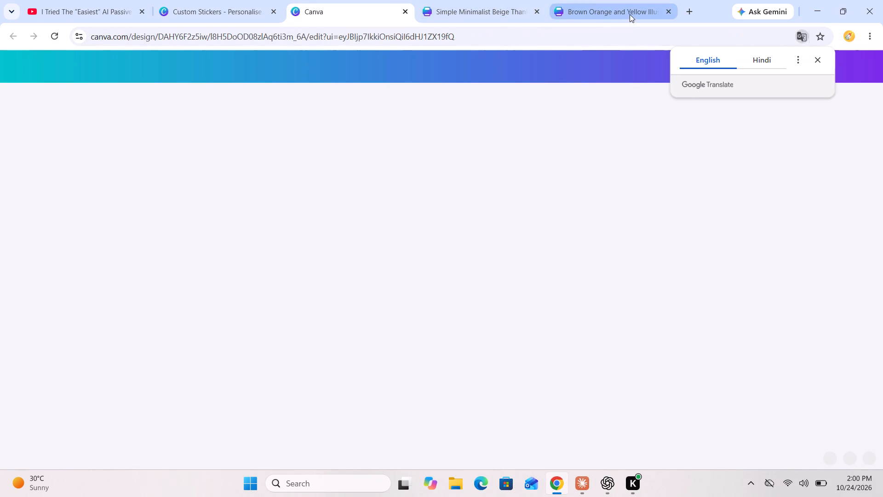
Close the brown mountain sticker and the Simple Minimalist Beige sticker designs, leaving the kraft-paper sticker design open.
{"action": "left_click", "coordinate": [668, 6]}
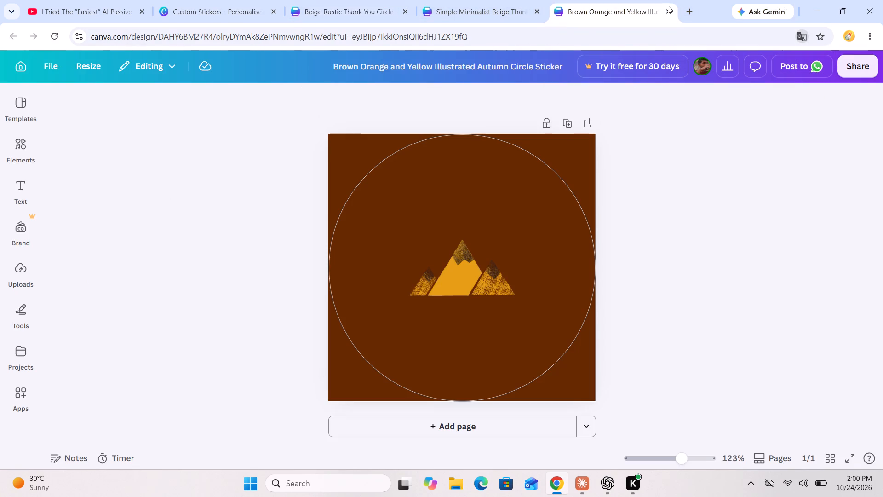
{"action": "left_click", "coordinate": [668, 6]}
{"action": "left_click", "coordinate": [668, 13]}
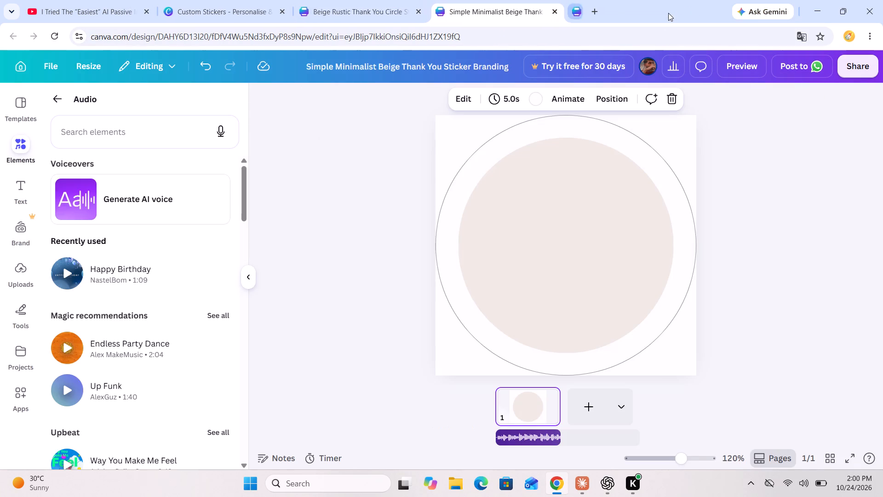
{"action": "left_click", "coordinate": [559, 7]}
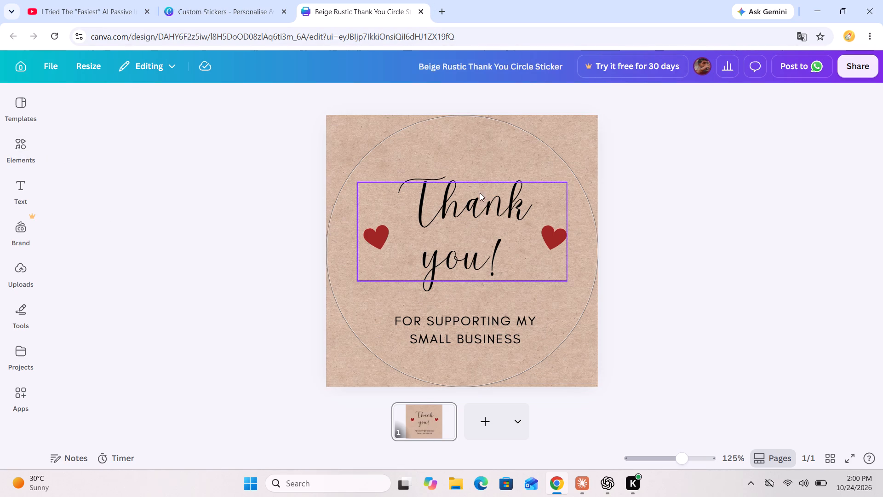
Delete the "FOR SUPPORTING MY SMALL BUSINESS" text and the script "Thank you!" text, keeping the two hearts.
{"action": "left_click", "coordinate": [438, 321]}
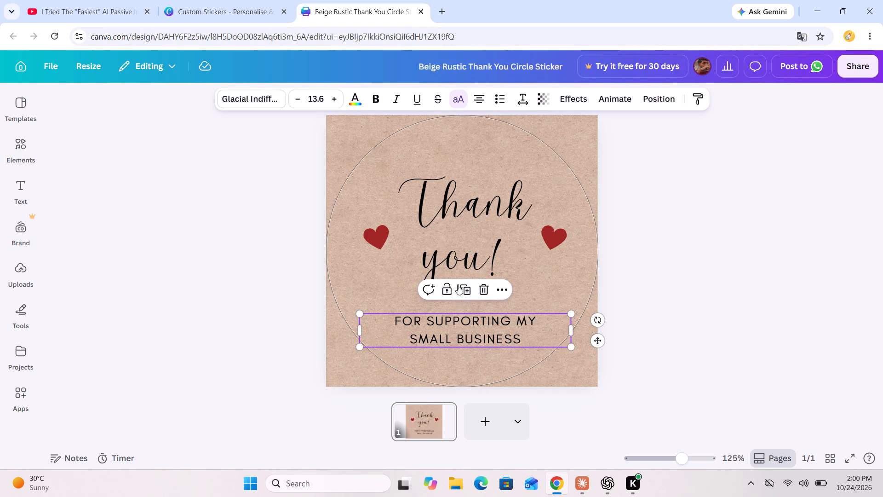
{"action": "left_click", "coordinate": [483, 296]}
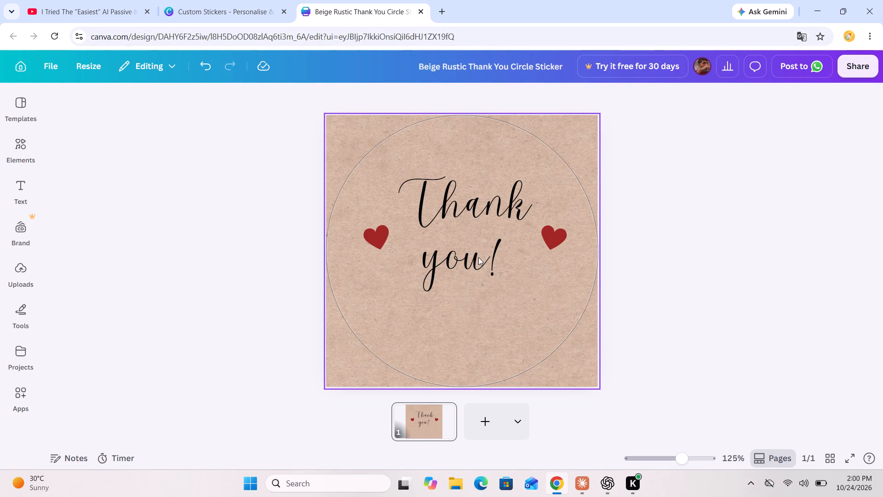
{"action": "left_click", "coordinate": [478, 257]}
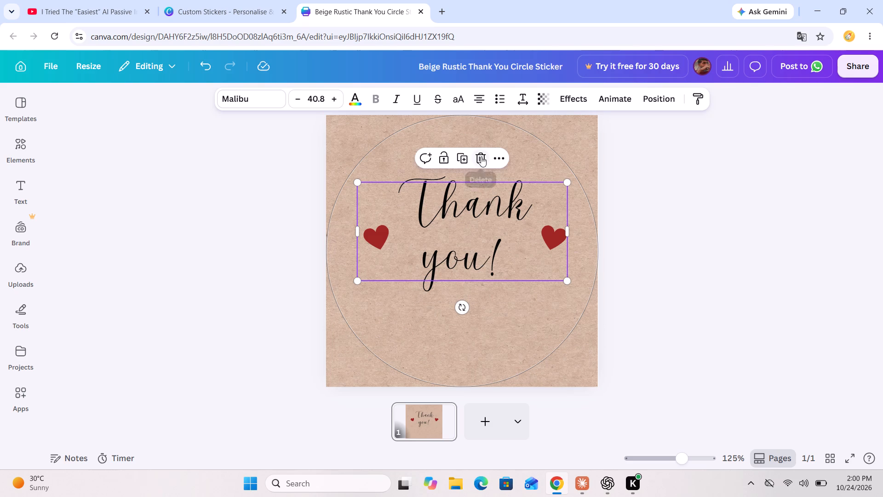
{"action": "left_click", "coordinate": [481, 156]}
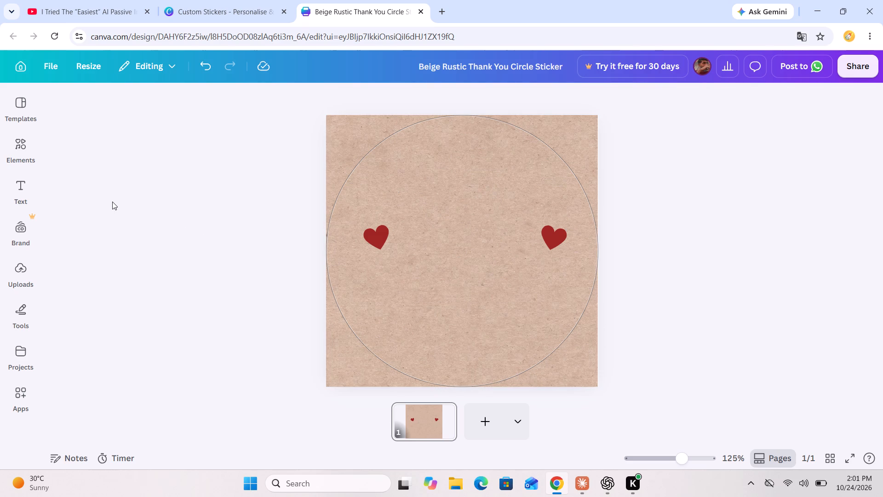
Add the pink balloon bunch with the rose-gold star from the recently used elements to the kraft-paper sticker.
{"action": "left_click", "coordinate": [23, 144]}
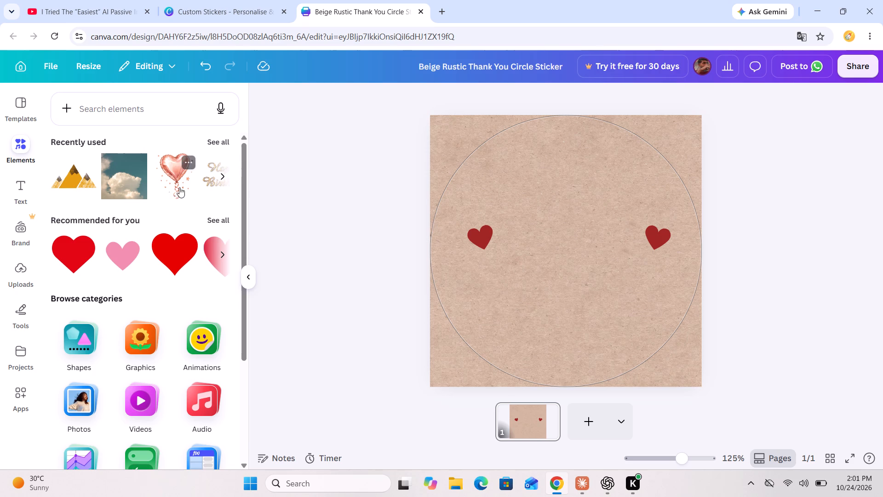
{"action": "left_click", "coordinate": [220, 141]}
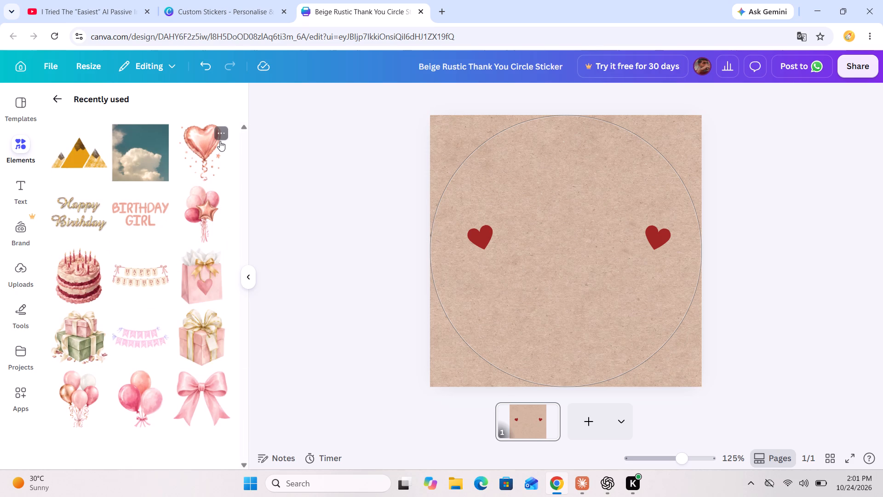
{"action": "left_click", "coordinate": [201, 204]}
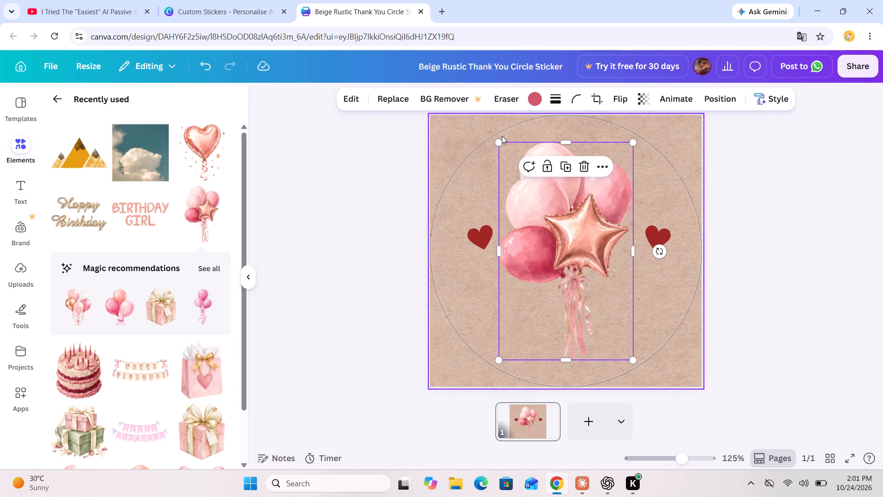
Shrink the balloon bunch to about 22 wide by 36 high and place it just below the right-hand heart.
{"action": "left_click_drag", "start_coordinate": [497, 136], "coordinate": [570, 231]}
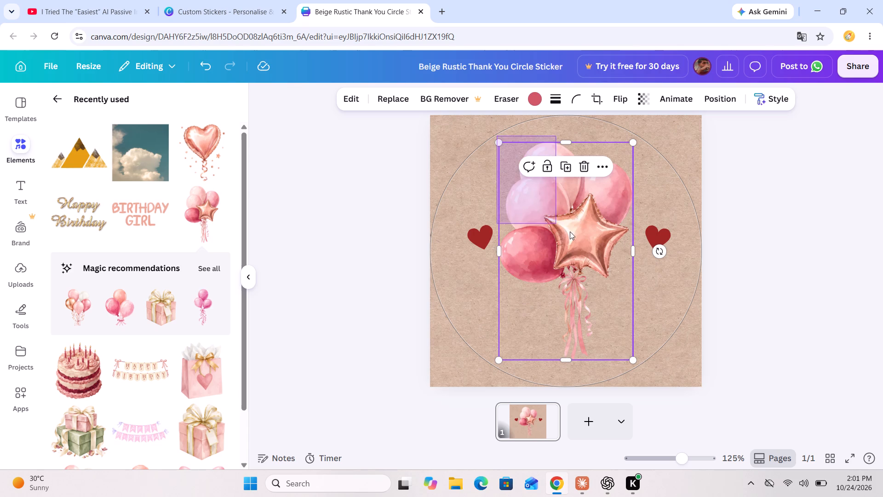
{"action": "left_click_drag", "start_coordinate": [570, 231], "coordinate": [497, 141]}
{"action": "left_click", "coordinate": [497, 141]}
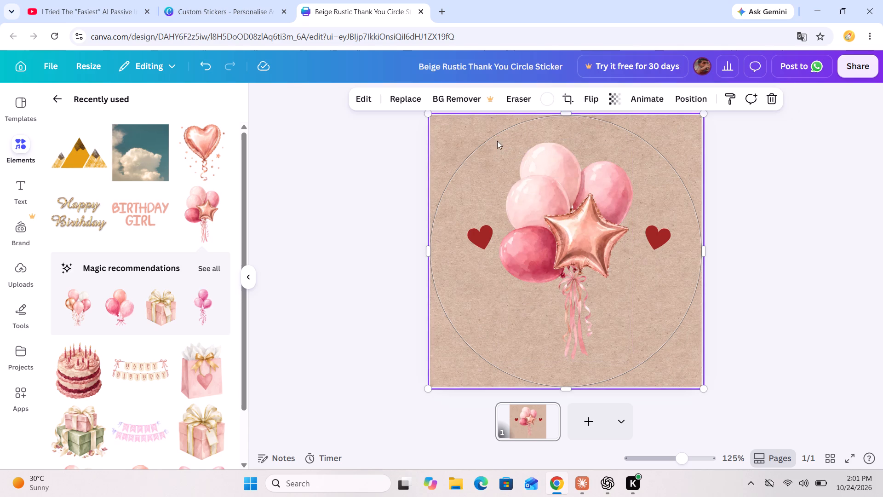
{"action": "left_click", "coordinate": [519, 156]}
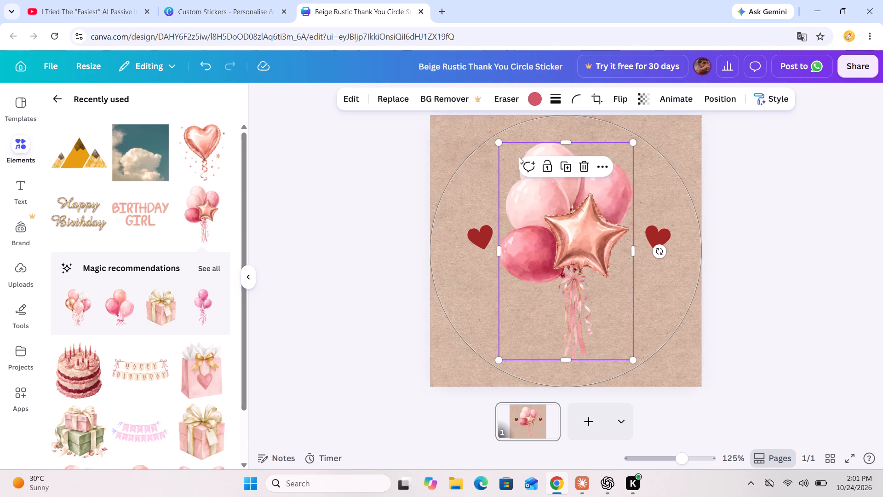
{"action": "left_click_drag", "start_coordinate": [495, 140], "coordinate": [613, 255]}
{"action": "left_click_drag", "start_coordinate": [609, 295], "coordinate": [504, 183]}
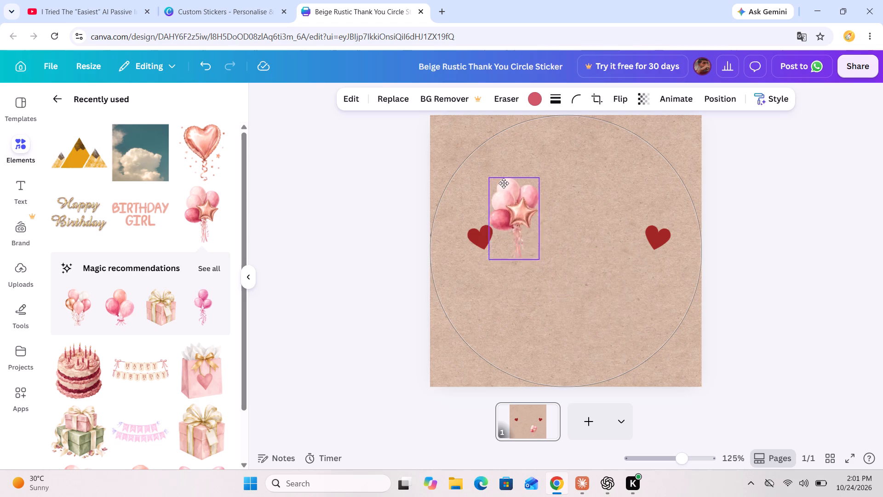
{"action": "left_click_drag", "start_coordinate": [504, 183], "coordinate": [707, 320]}
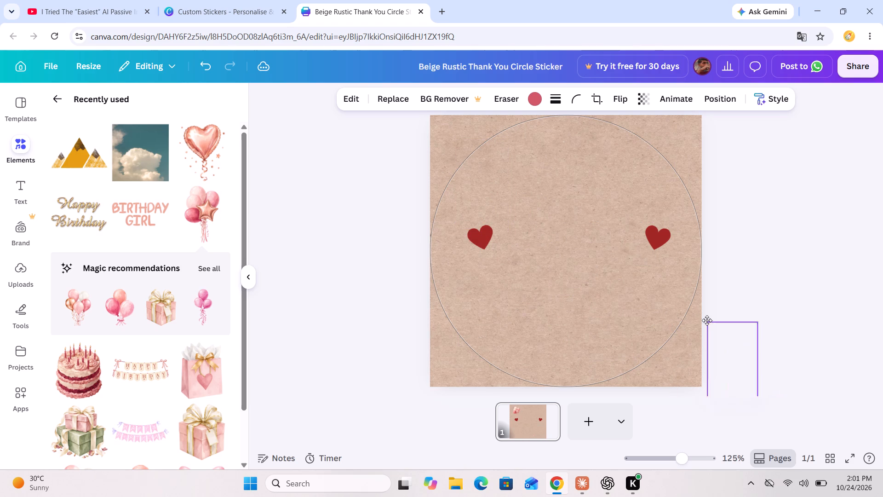
{"action": "left_click_drag", "start_coordinate": [707, 320], "coordinate": [633, 279]}
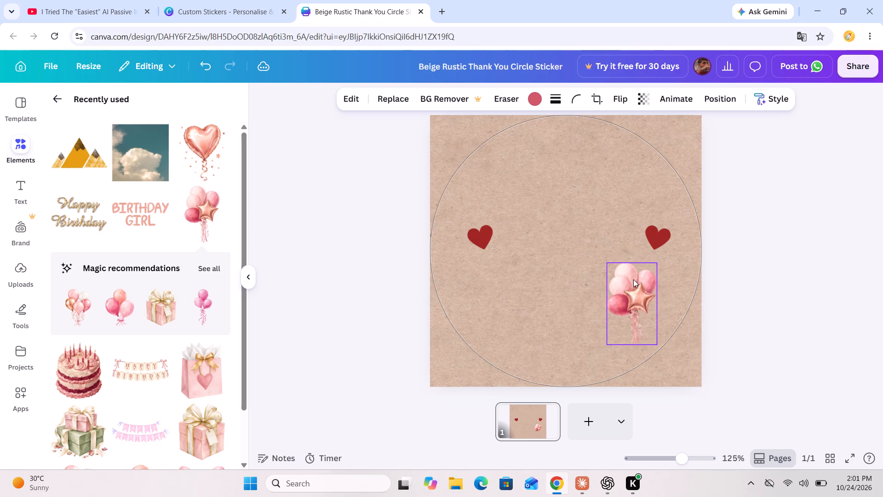
{"action": "left_click_drag", "start_coordinate": [602, 264], "coordinate": [576, 254]}
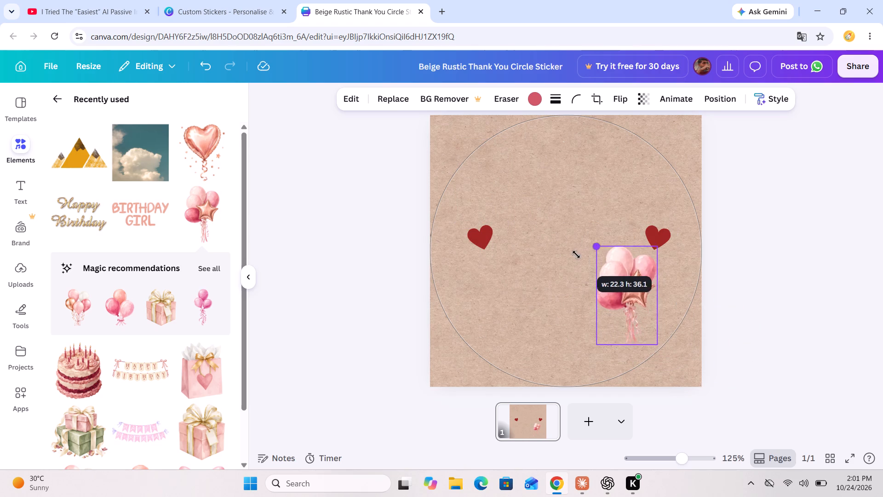
{"action": "left_click_drag", "start_coordinate": [576, 254], "coordinate": [576, 254]}
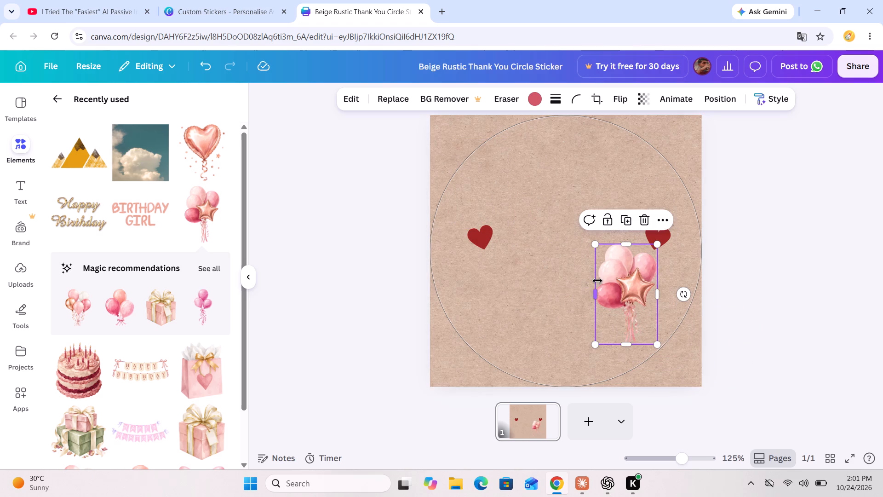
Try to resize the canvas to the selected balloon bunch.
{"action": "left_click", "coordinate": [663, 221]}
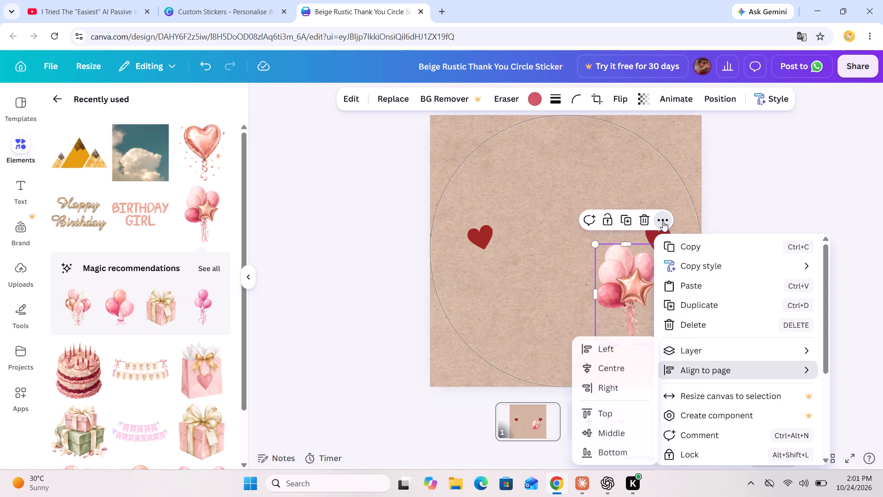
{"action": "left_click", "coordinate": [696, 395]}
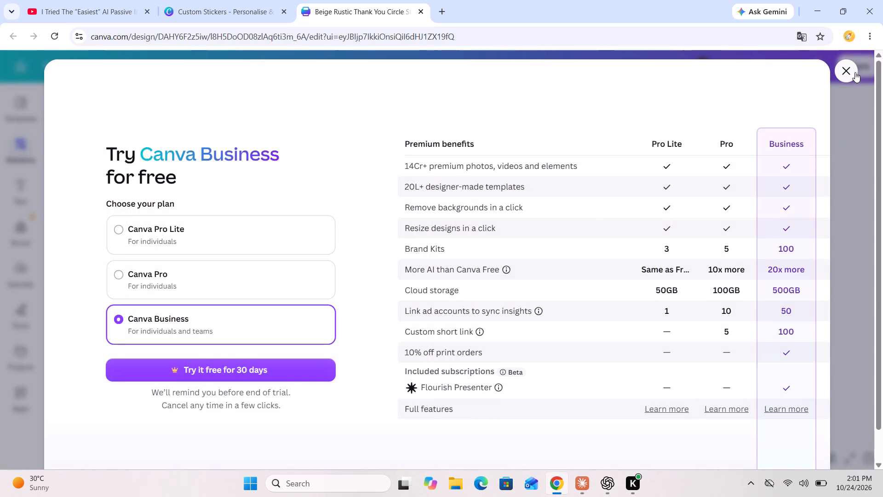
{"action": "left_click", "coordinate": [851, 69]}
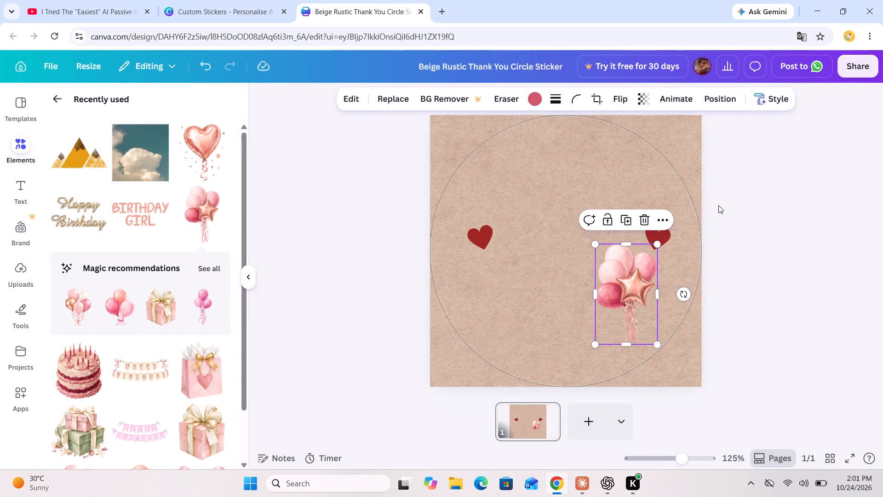
Enlarge the balloon bunch below the right-hand heart slightly.
{"action": "left_click_drag", "start_coordinate": [654, 340], "coordinate": [668, 337]}
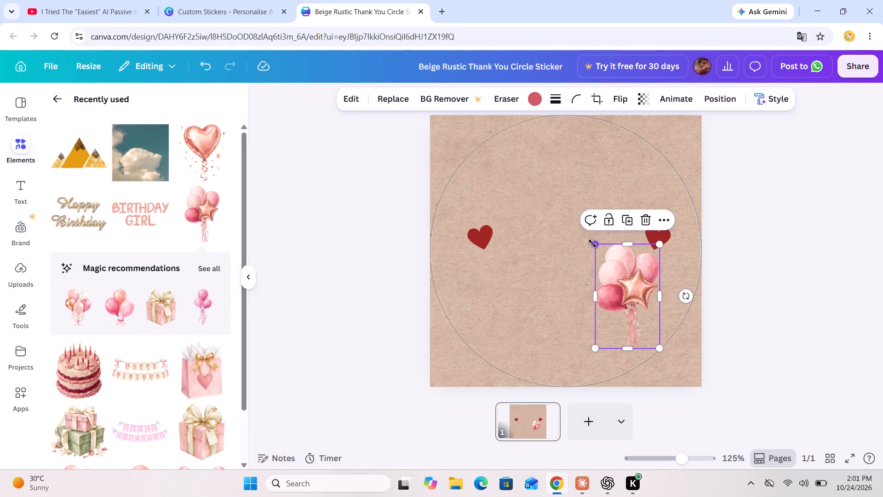
{"action": "left_click_drag", "start_coordinate": [592, 243], "coordinate": [584, 248]}
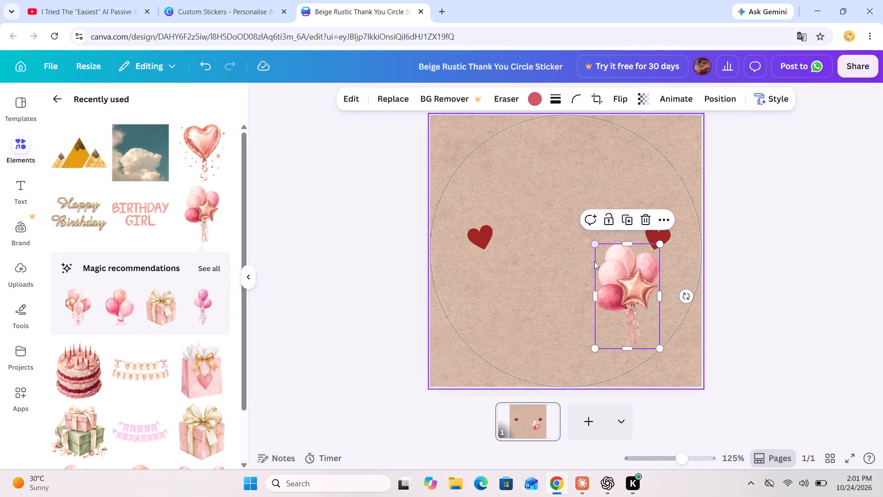
Duplicate the balloon bunch and place the copy below the left-hand heart.
{"action": "left_click", "coordinate": [627, 220]}
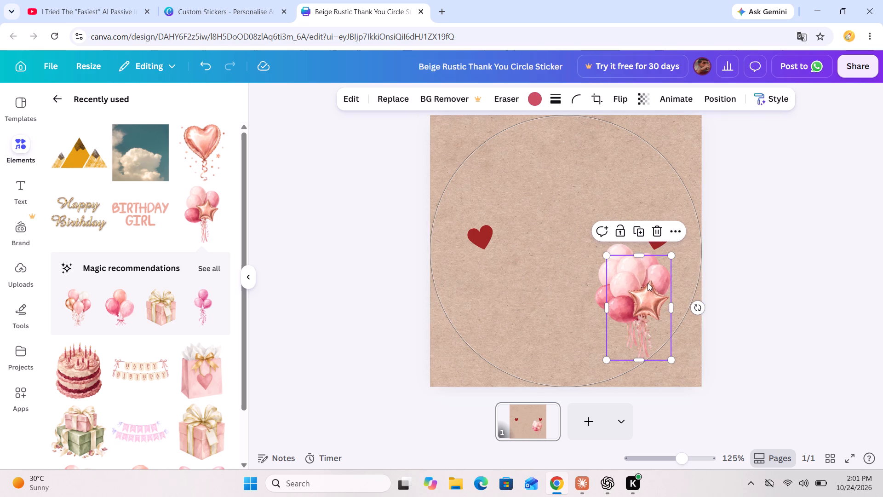
{"action": "left_click_drag", "start_coordinate": [648, 283], "coordinate": [510, 279]}
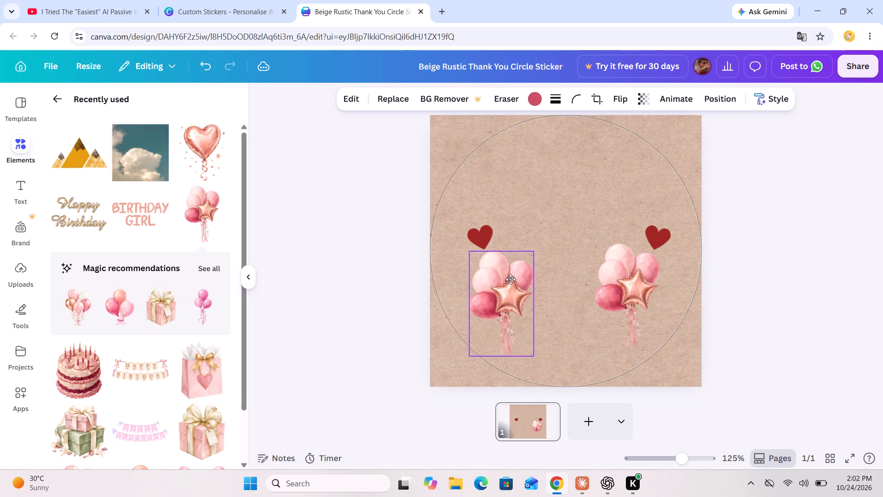
{"action": "left_click_drag", "start_coordinate": [510, 279], "coordinate": [511, 280]}
{"action": "left_click", "coordinate": [511, 280]}
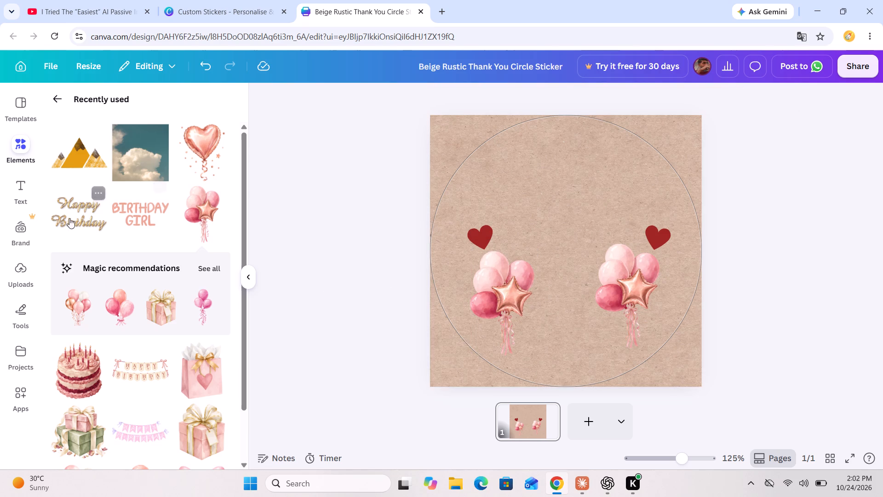
Add a heading reading "BYE" at the centre of the sticker, between the two hearts.
{"action": "left_click", "coordinate": [23, 197]}
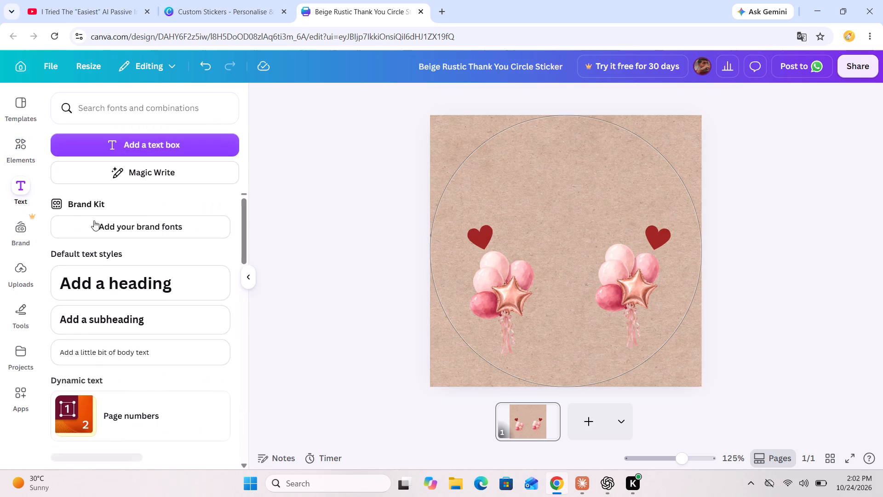
{"action": "left_click", "coordinate": [126, 274]}
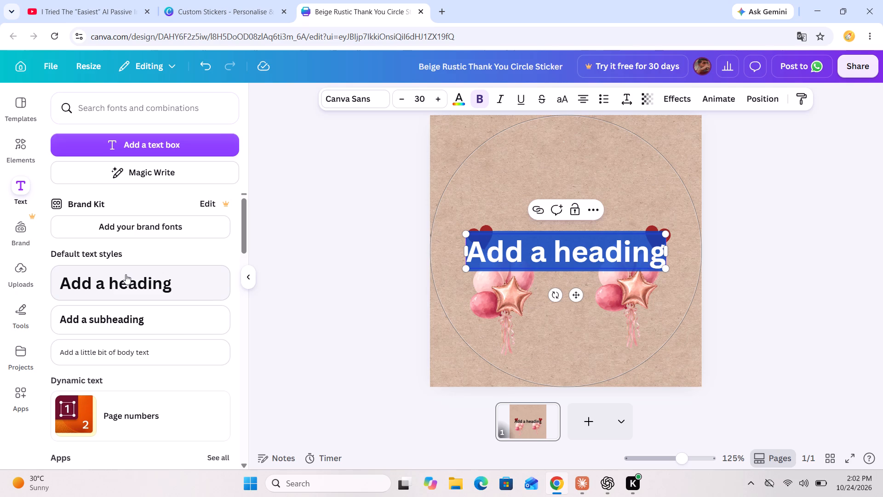
{"action": "type", "text": "BYE"}
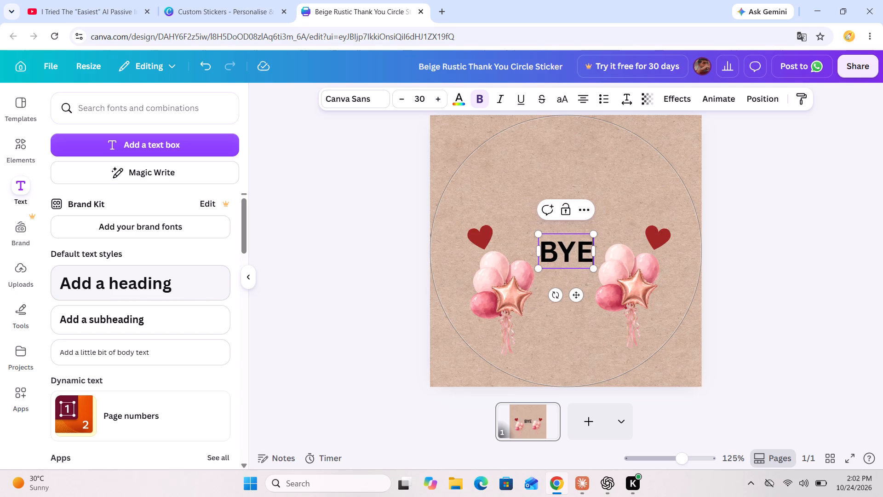
{"action": "key", "text": "space"}
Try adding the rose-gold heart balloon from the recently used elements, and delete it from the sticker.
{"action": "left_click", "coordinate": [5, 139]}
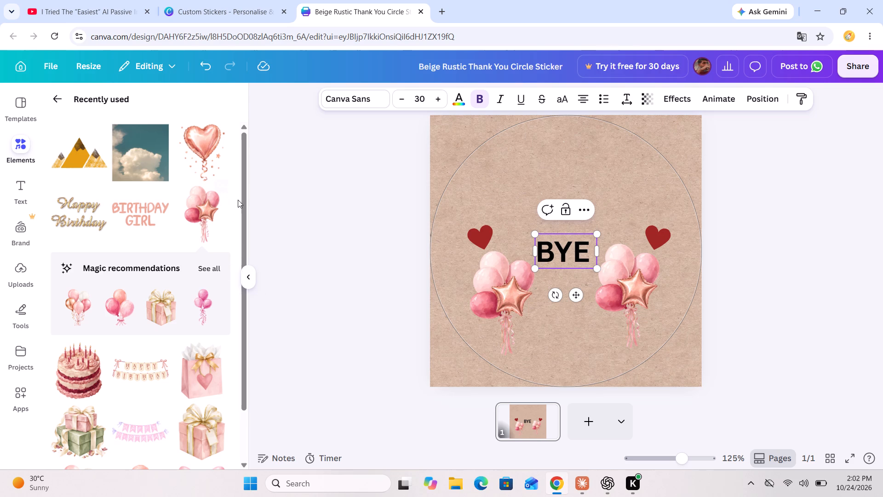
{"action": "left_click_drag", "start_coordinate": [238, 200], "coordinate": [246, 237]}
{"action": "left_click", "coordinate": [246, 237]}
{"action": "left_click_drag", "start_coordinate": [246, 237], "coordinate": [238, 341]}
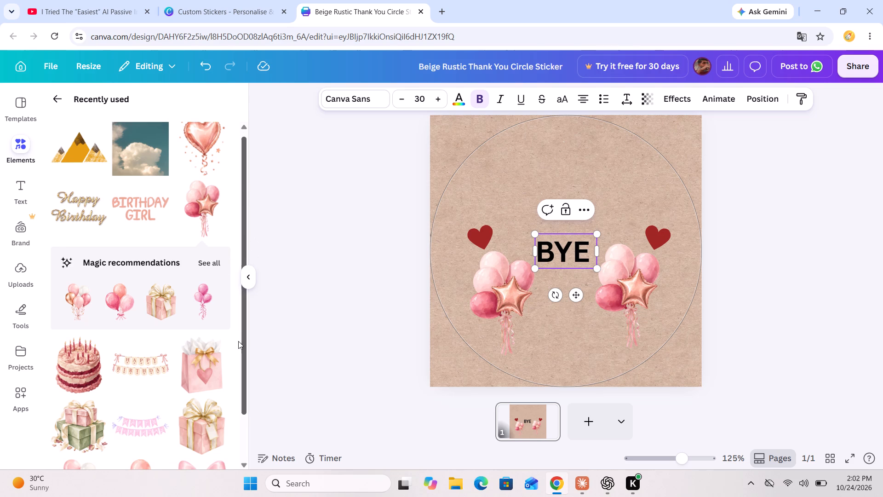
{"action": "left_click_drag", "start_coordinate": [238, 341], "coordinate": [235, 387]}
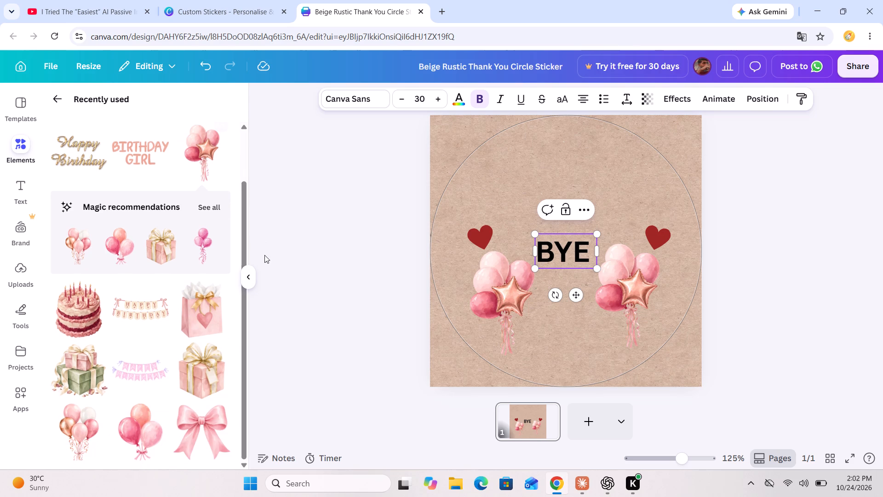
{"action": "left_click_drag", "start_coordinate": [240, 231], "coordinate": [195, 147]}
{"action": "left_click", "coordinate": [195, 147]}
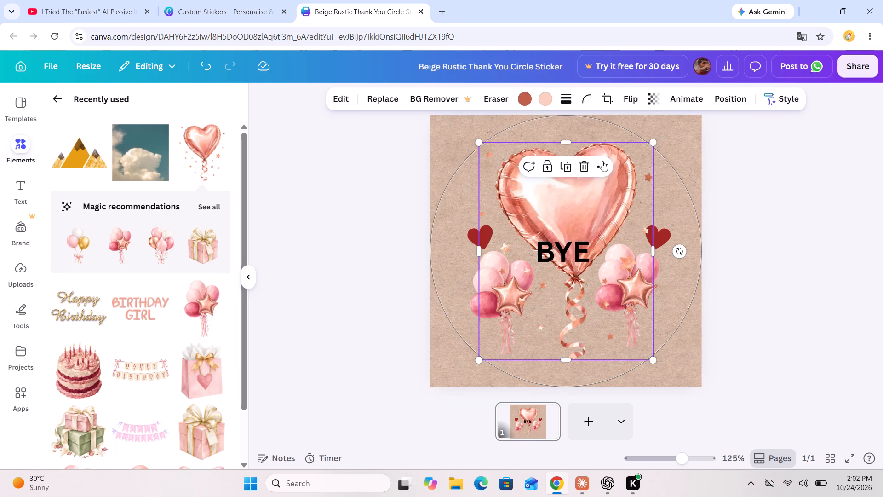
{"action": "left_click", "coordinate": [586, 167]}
Extend the heading text to read "BYE - BYE BHAIYA".
{"action": "left_click", "coordinate": [569, 241]}
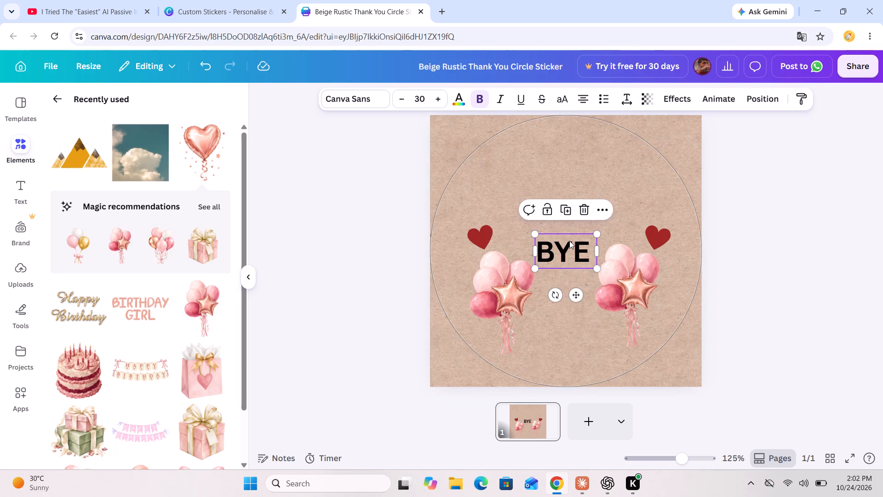
{"action": "left_click", "coordinate": [23, 191]}
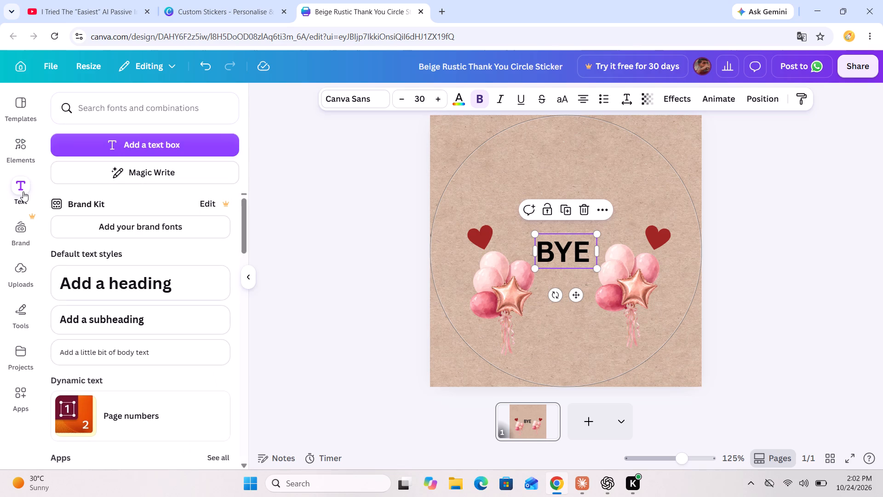
{"action": "key", "text": "space"}
{"action": "left_click_drag", "start_coordinate": [23, 191], "coordinate": [299, 158]}
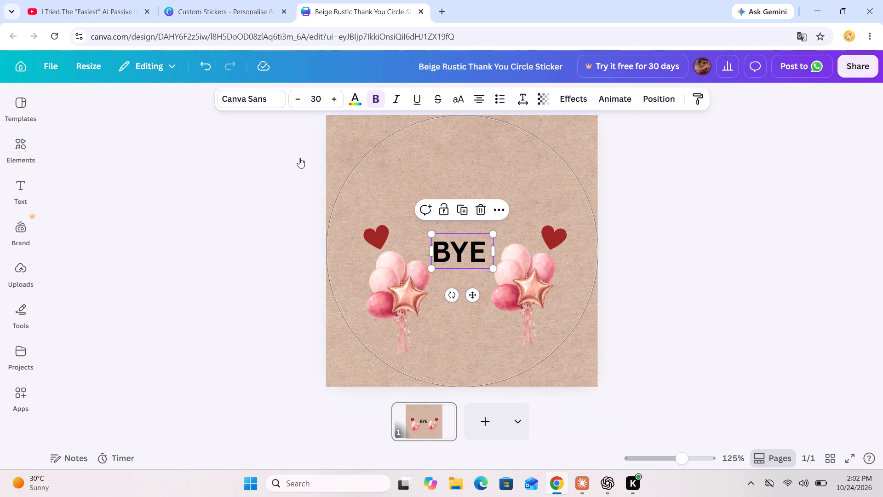
{"action": "left_click_drag", "start_coordinate": [299, 158], "coordinate": [432, 244]}
{"action": "left_click", "coordinate": [463, 246]}
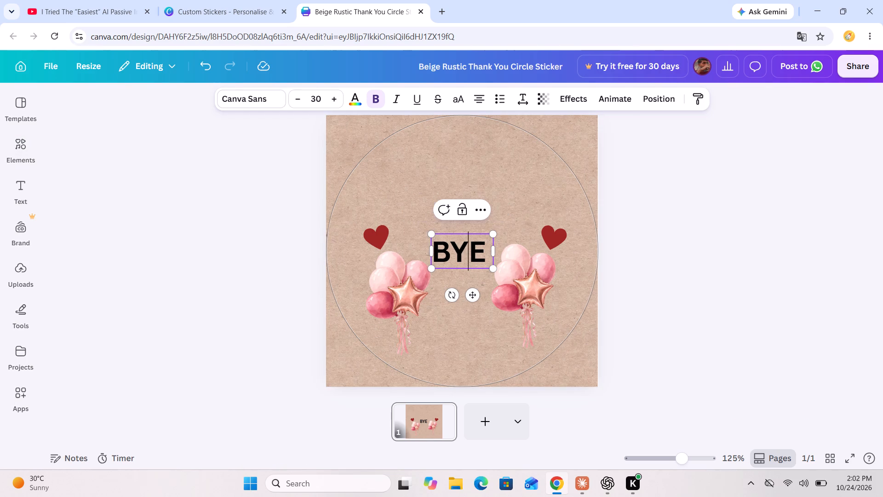
{"action": "left_click", "coordinate": [485, 244]}
{"action": "key", "text": "space"}
{"action": "key", "text": "b"}
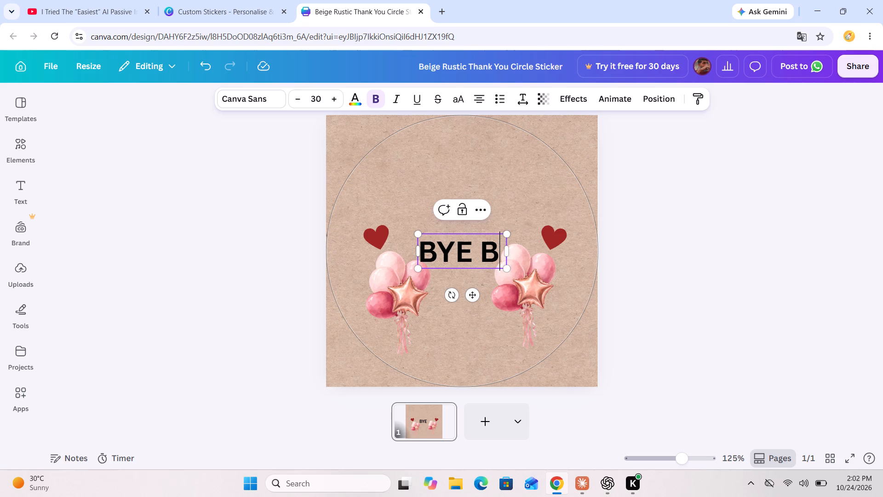
{"action": "key", "text": "BackSpace"}
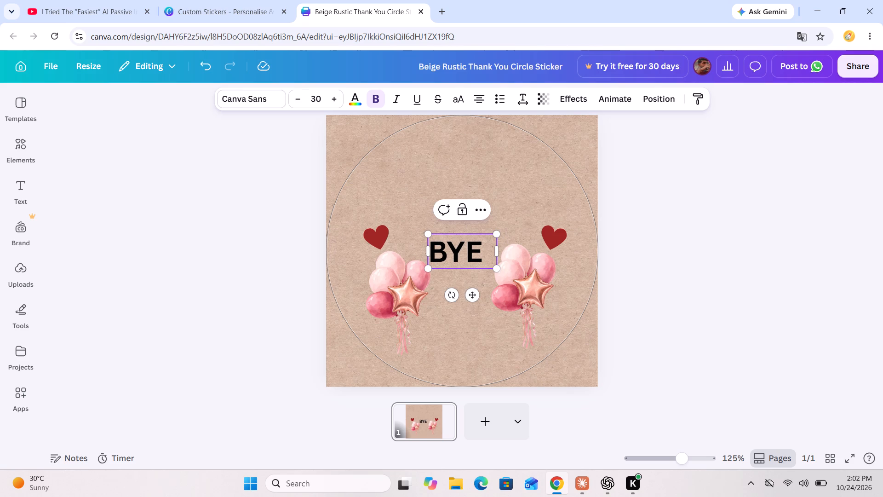
{"action": "key", "text": "minus"}
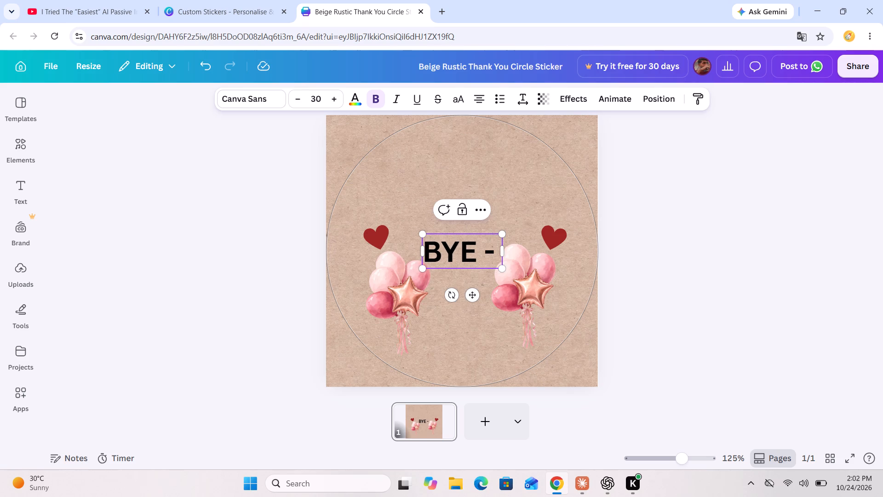
{"action": "key", "text": "space"}
{"action": "type", "text": "BYE BHAIYA"}
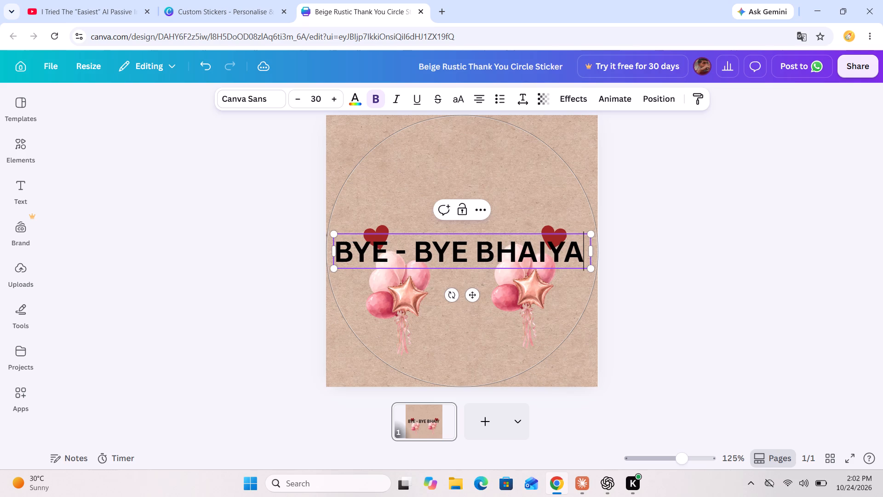
{"action": "key", "text": "space"}
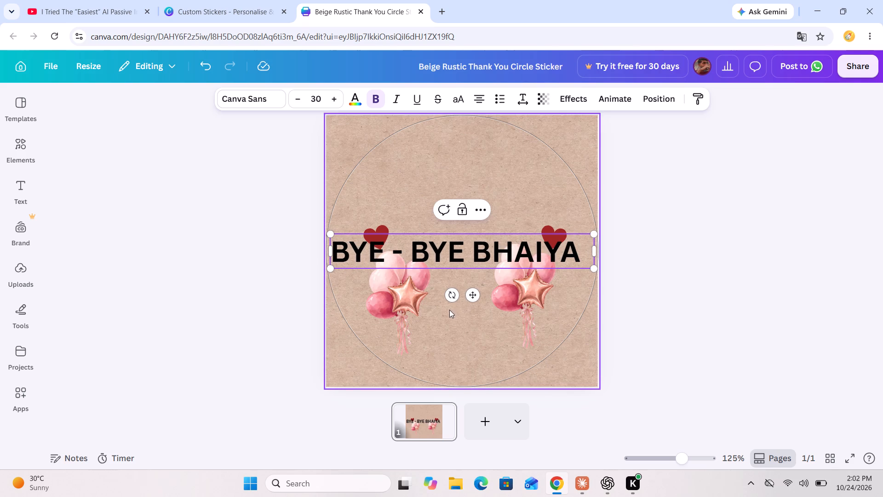
{"action": "left_click", "coordinate": [454, 322]}
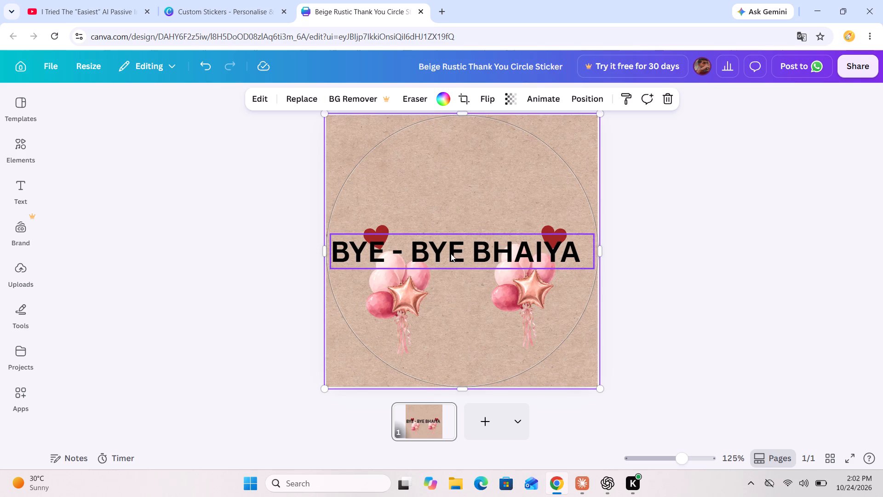
Move the heading above the two hearts and shrink it to a font size of about 21.7, so it fits inside the circle.
{"action": "left_click_drag", "start_coordinate": [451, 254], "coordinate": [461, 186]}
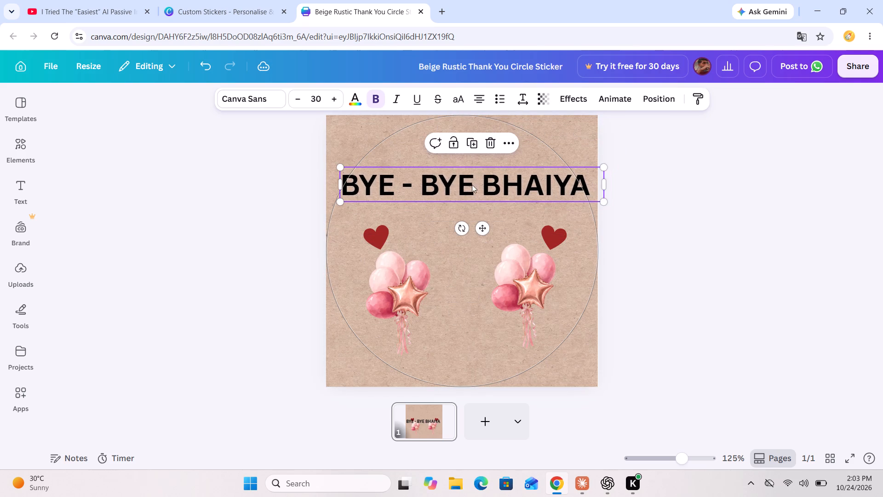
{"action": "left_click_drag", "start_coordinate": [602, 166], "coordinate": [565, 181]}
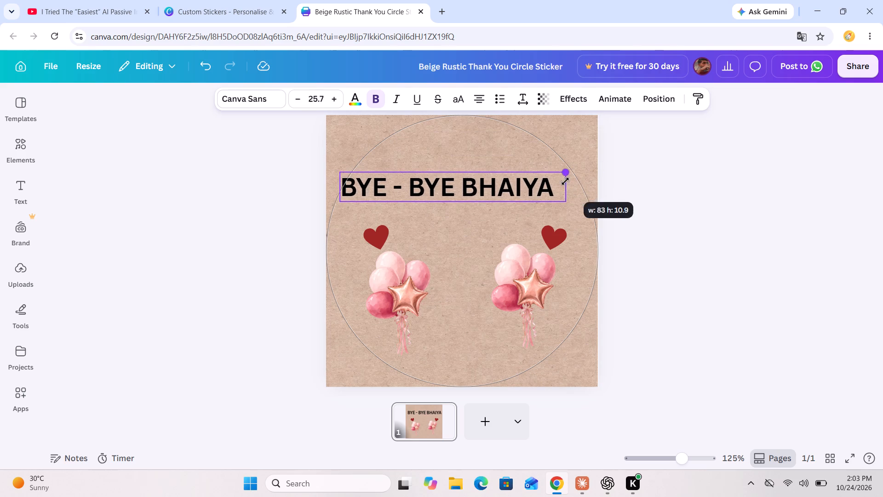
{"action": "left_click_drag", "start_coordinate": [565, 181], "coordinate": [565, 181]}
{"action": "left_click_drag", "start_coordinate": [338, 168], "coordinate": [342, 168]}
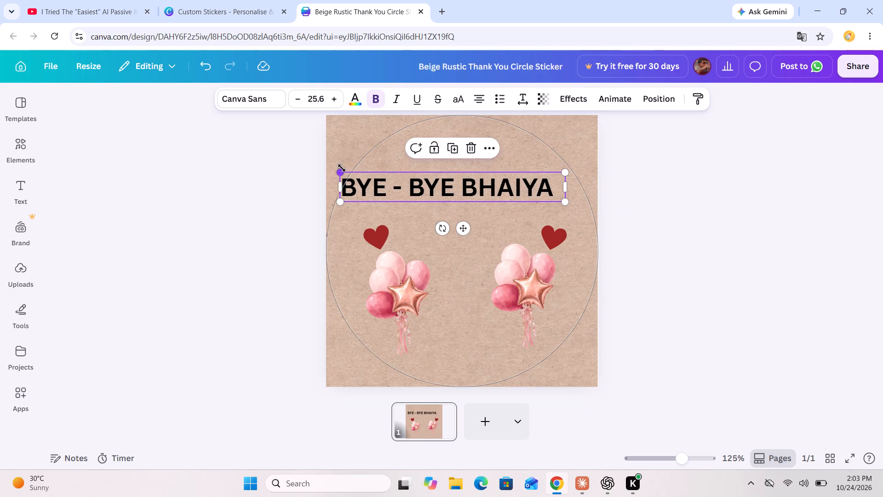
{"action": "left_click_drag", "start_coordinate": [342, 168], "coordinate": [355, 171]}
{"action": "left_click_drag", "start_coordinate": [420, 179], "coordinate": [422, 158]}
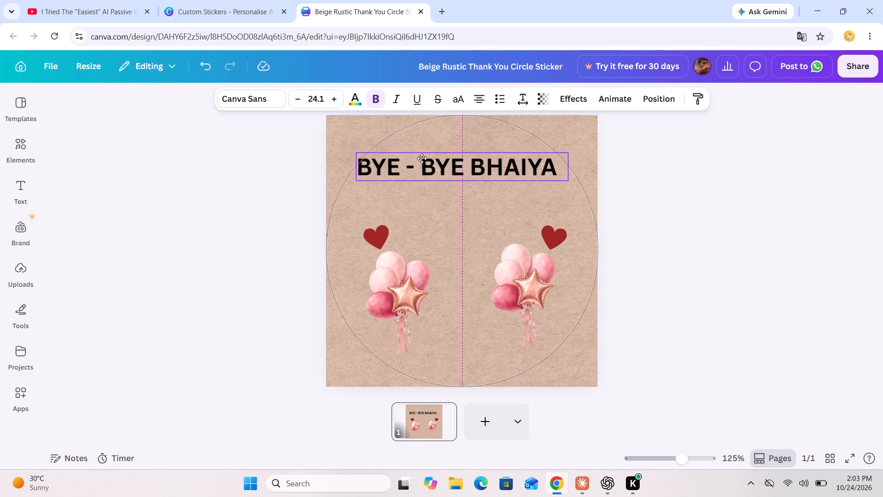
{"action": "left_click_drag", "start_coordinate": [422, 158], "coordinate": [429, 159]}
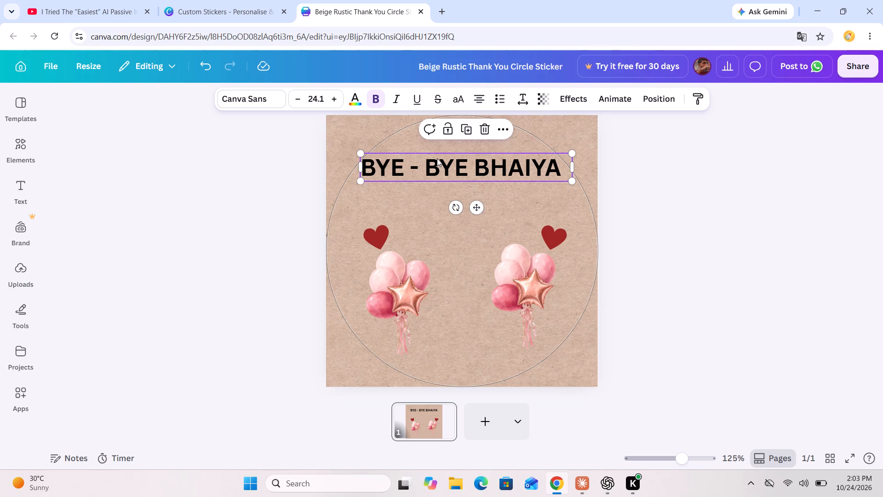
{"action": "left_click_drag", "start_coordinate": [362, 152], "coordinate": [376, 154]}
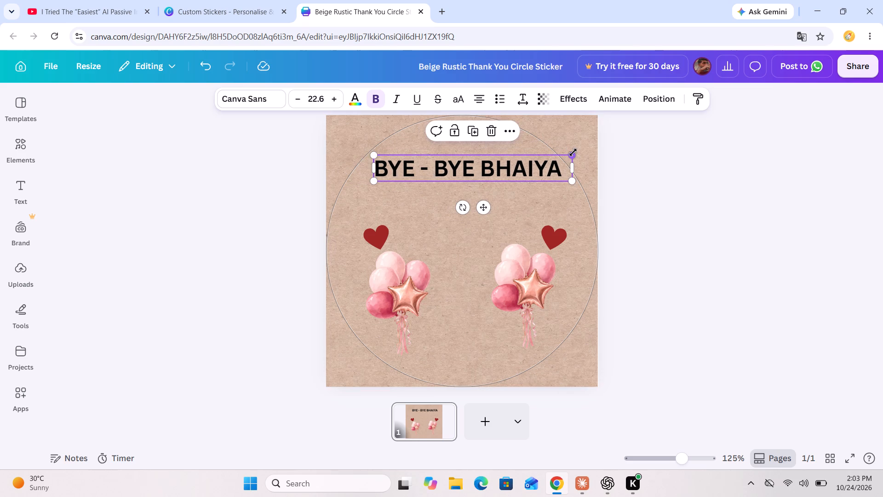
{"action": "left_click_drag", "start_coordinate": [573, 152], "coordinate": [563, 159]}
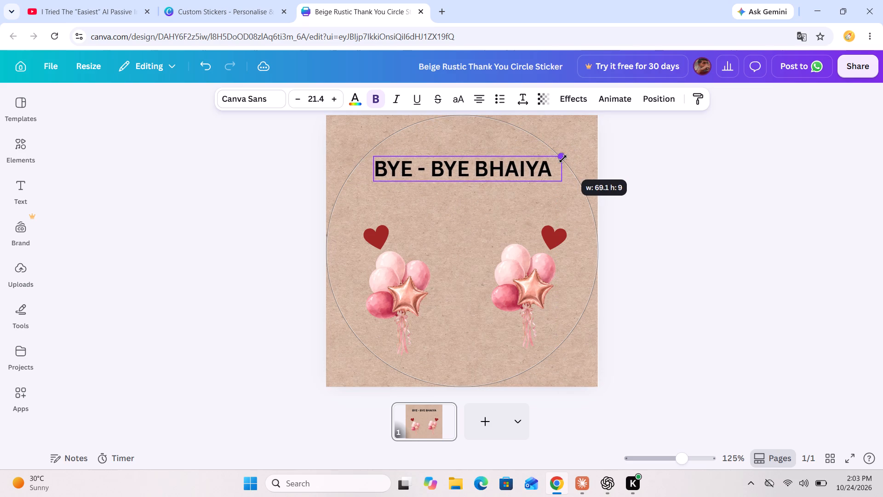
{"action": "left_click_drag", "start_coordinate": [563, 159], "coordinate": [566, 159]}
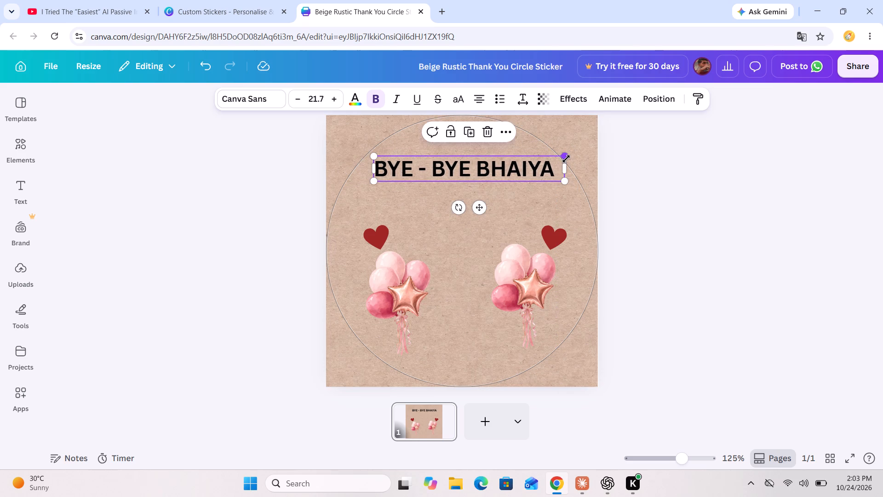
Add the recently used pink ribbon bow and a recommended variant of it, scaling the variant down to roughly half size.
{"action": "left_click", "coordinate": [29, 146]}
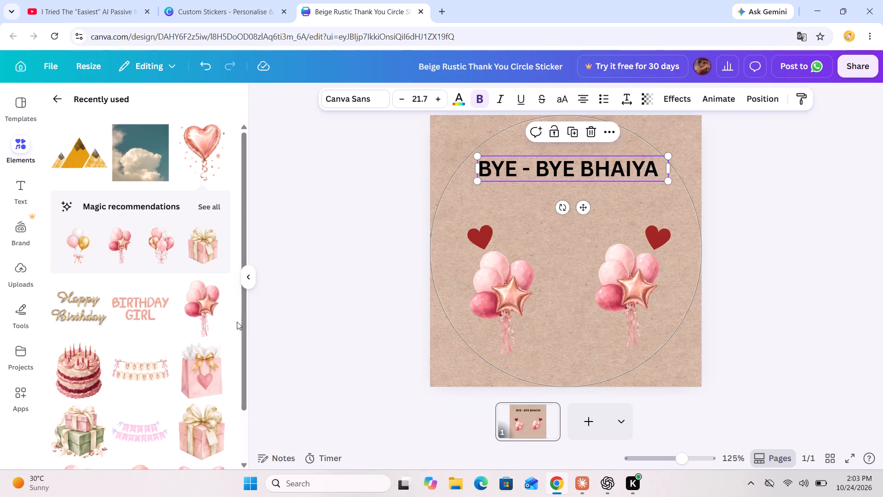
{"action": "left_click_drag", "start_coordinate": [241, 321], "coordinate": [247, 486]}
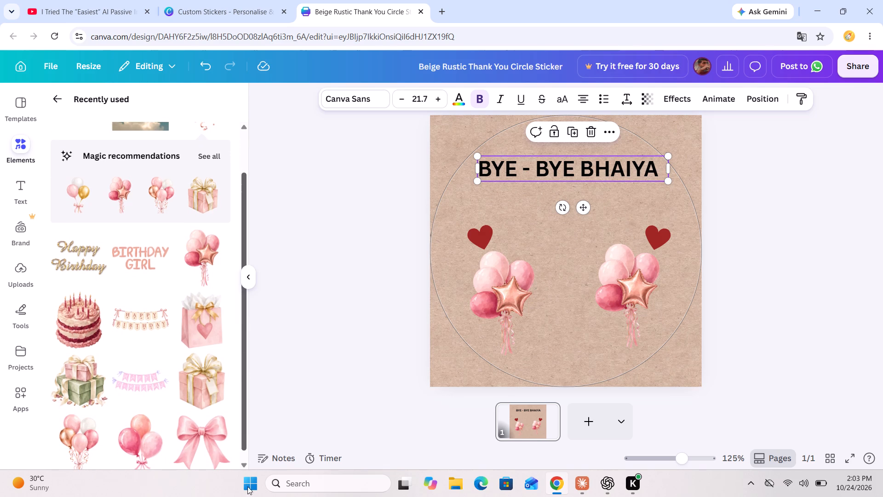
{"action": "left_click_drag", "start_coordinate": [247, 486], "coordinate": [212, 424]}
{"action": "left_click", "coordinate": [212, 424]}
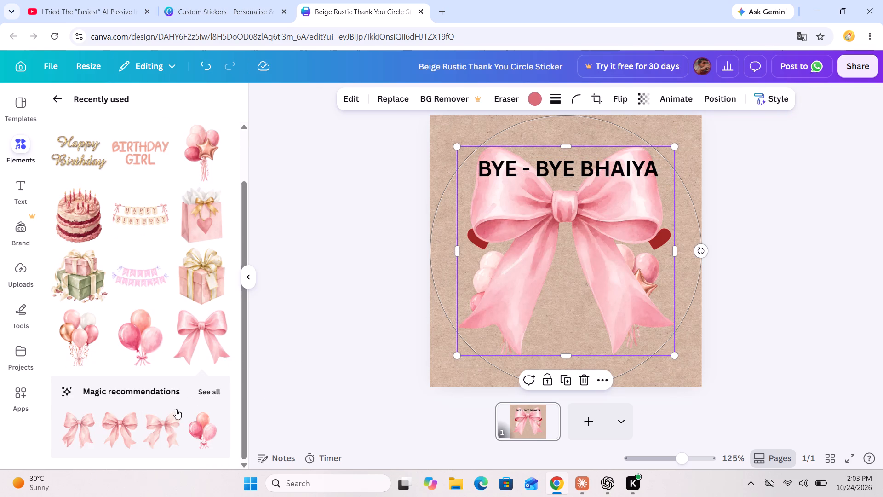
{"action": "left_click", "coordinate": [148, 441]}
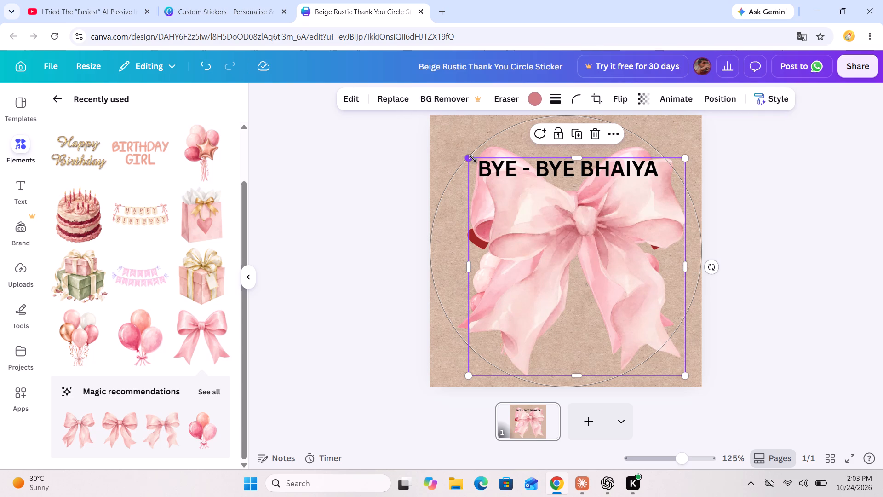
{"action": "left_click_drag", "start_coordinate": [473, 161], "coordinate": [565, 266]}
Move the large first pink bow off the other bow and delete it.
{"action": "left_click_drag", "start_coordinate": [554, 222], "coordinate": [727, 154]}
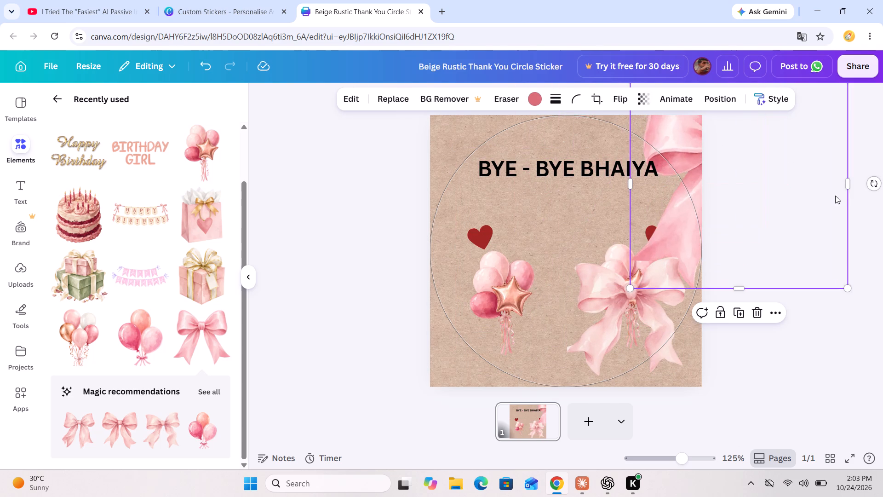
{"action": "left_click", "coordinate": [758, 317]}
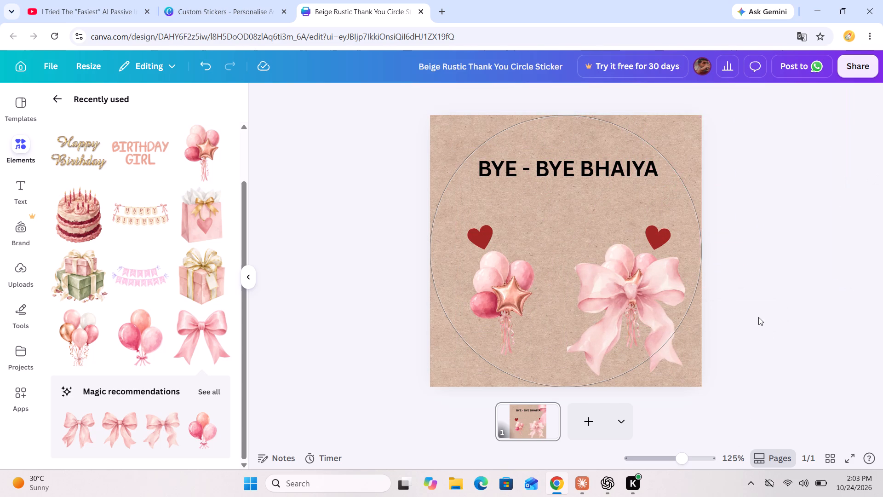
Shrink the remaining pink bow and place it near the sticker's centre, just below the heading.
{"action": "left_click", "coordinate": [648, 327]}
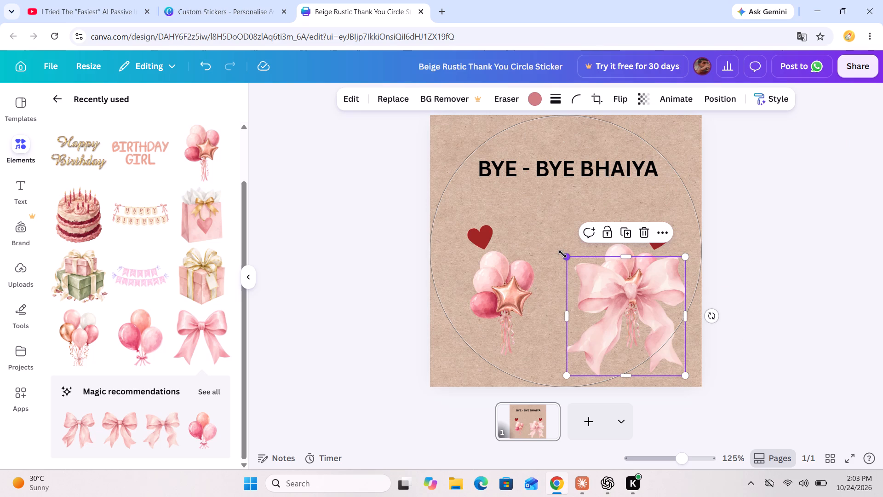
{"action": "left_click_drag", "start_coordinate": [562, 254], "coordinate": [625, 307]}
{"action": "left_click_drag", "start_coordinate": [665, 334], "coordinate": [639, 329]}
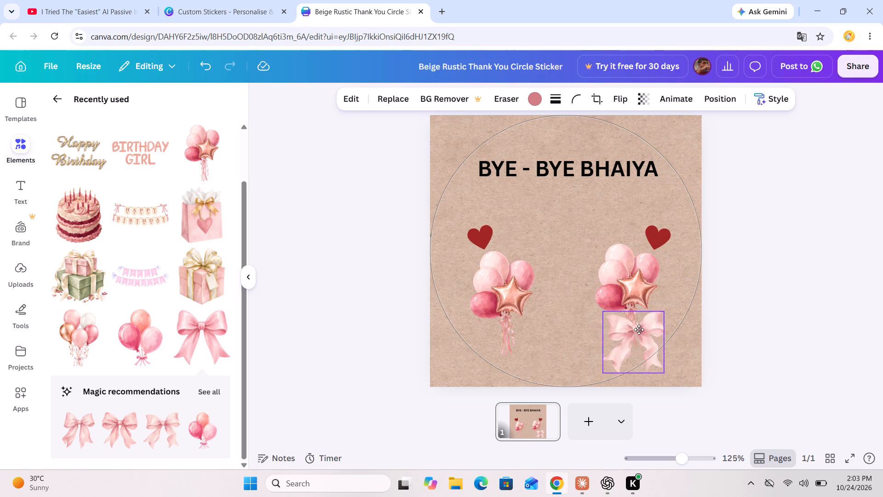
{"action": "left_click_drag", "start_coordinate": [639, 329], "coordinate": [569, 209]}
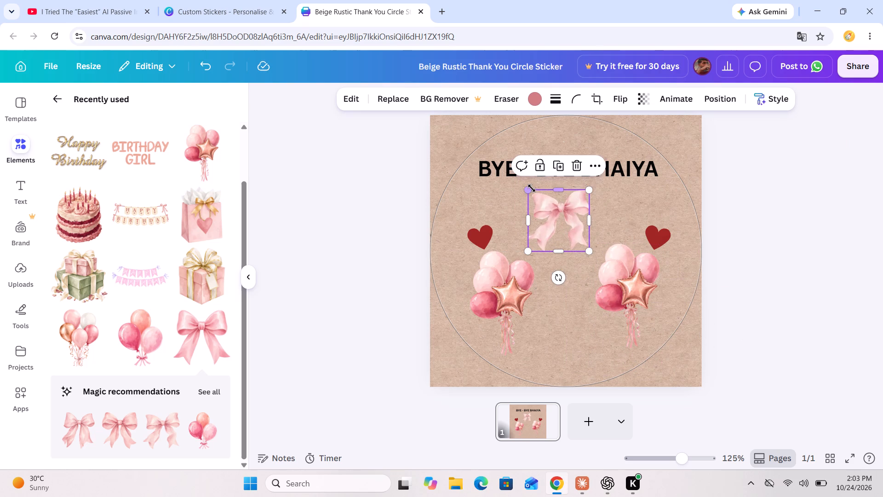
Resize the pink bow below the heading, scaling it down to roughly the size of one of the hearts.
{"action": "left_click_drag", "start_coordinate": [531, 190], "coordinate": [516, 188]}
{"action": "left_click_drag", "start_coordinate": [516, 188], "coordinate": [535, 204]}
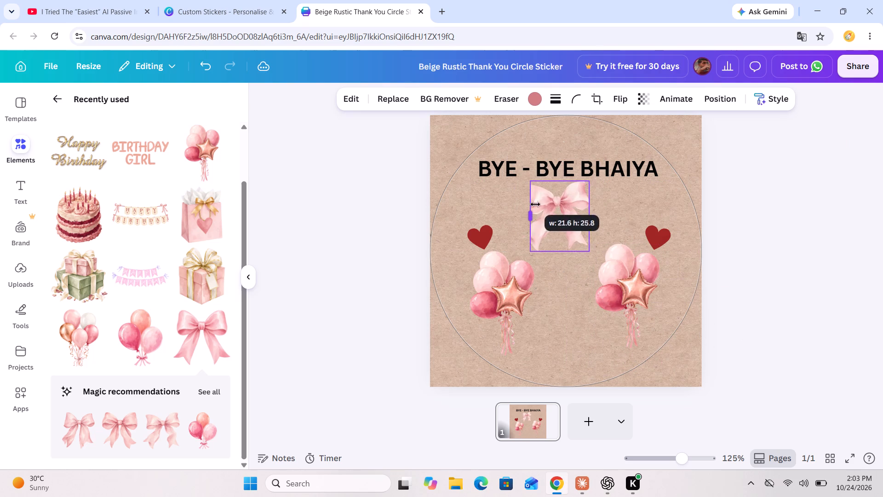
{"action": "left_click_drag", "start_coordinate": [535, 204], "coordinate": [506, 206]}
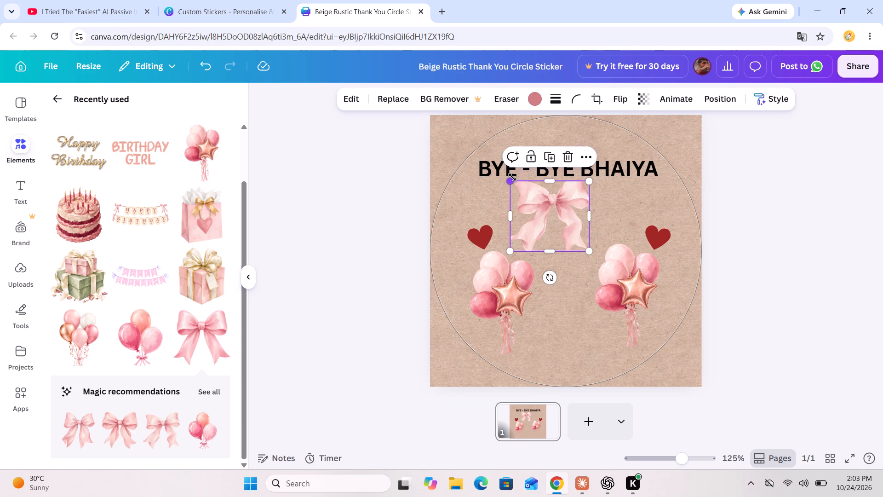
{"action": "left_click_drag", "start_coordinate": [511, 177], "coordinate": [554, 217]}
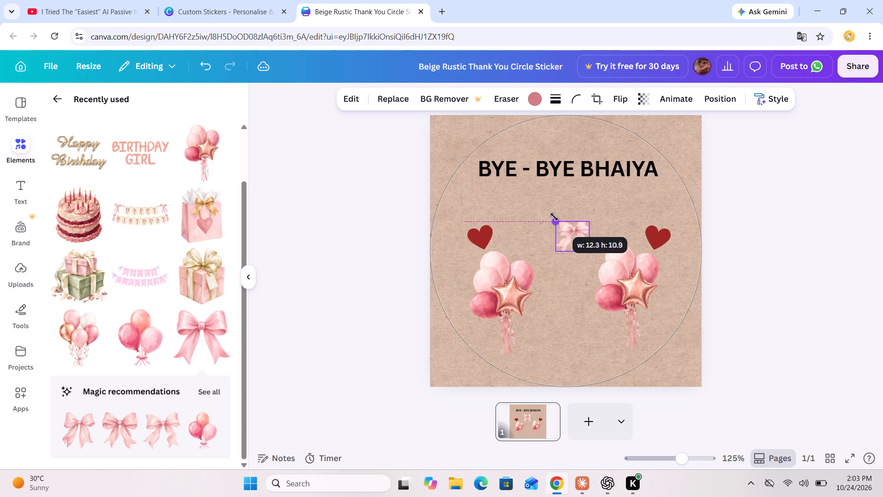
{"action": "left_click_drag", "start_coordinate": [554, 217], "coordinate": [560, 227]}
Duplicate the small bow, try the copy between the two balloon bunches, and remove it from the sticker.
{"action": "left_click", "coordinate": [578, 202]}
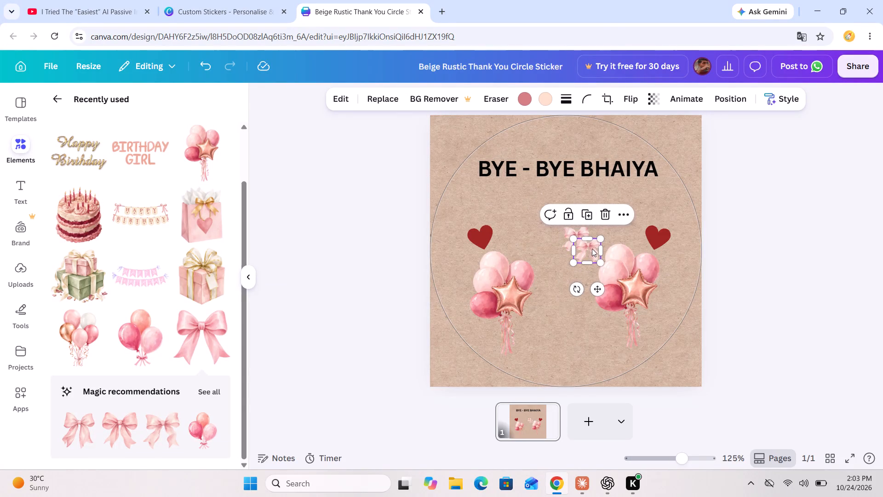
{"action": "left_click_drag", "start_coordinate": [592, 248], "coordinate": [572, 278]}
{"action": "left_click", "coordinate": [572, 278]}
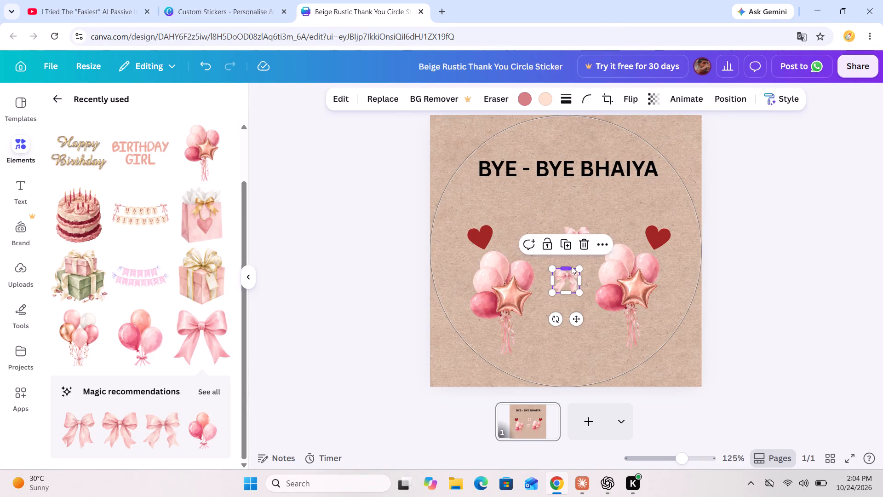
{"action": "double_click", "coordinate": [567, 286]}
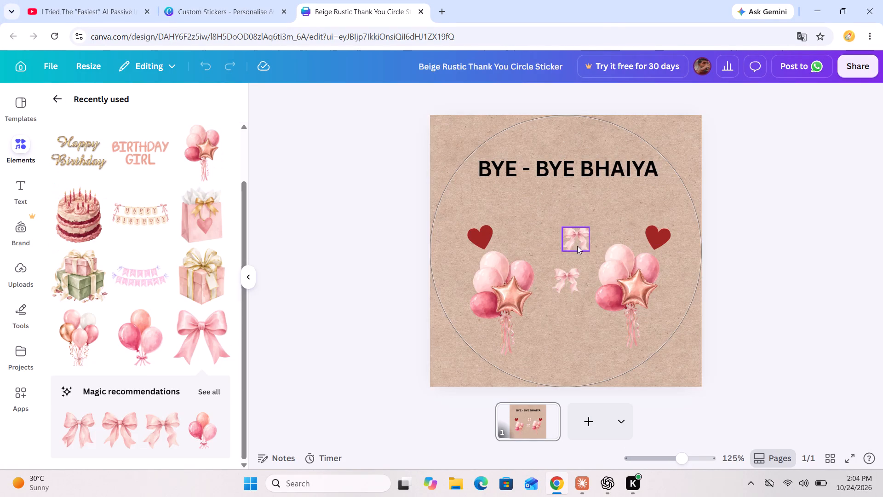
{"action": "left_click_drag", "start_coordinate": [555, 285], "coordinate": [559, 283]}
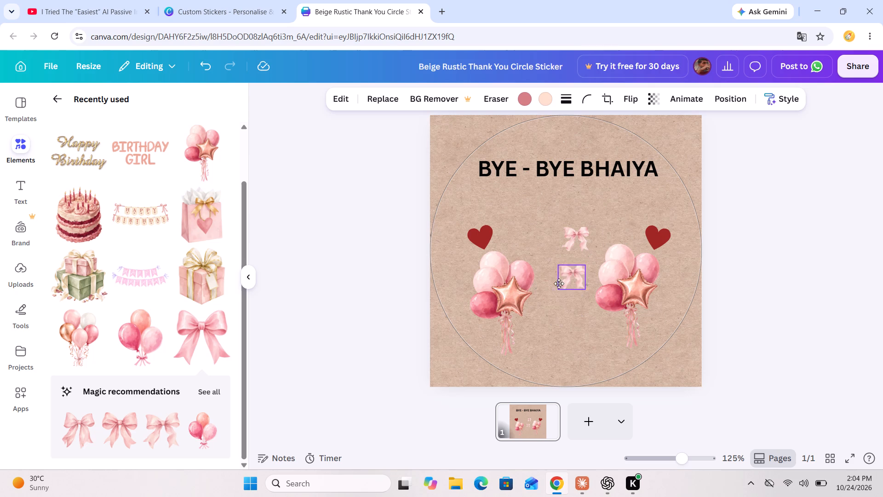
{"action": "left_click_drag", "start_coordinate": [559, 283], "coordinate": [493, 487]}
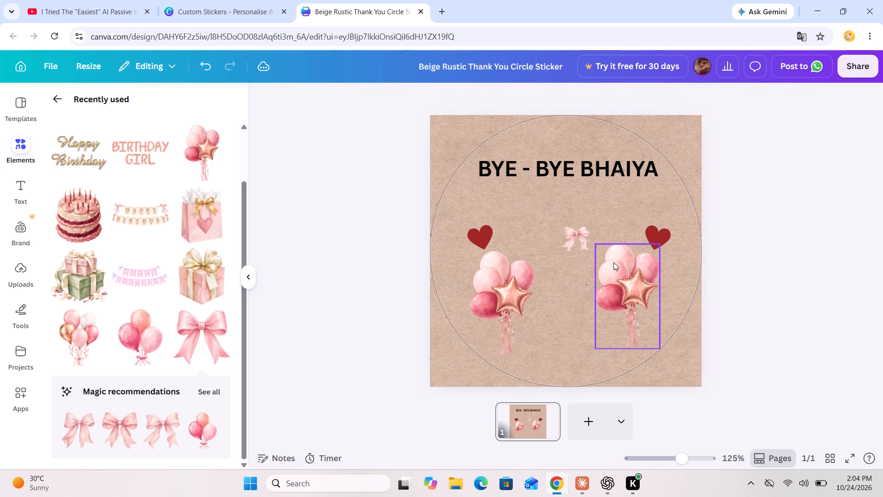
{"action": "left_click_drag", "start_coordinate": [581, 240], "coordinate": [570, 228]}
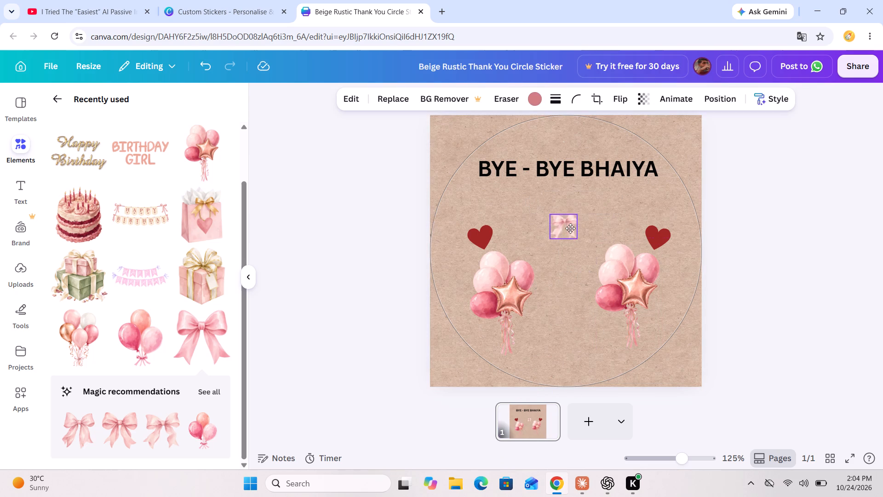
{"action": "left_click_drag", "start_coordinate": [570, 228], "coordinate": [570, 229]}
{"action": "left_click_drag", "start_coordinate": [584, 243], "coordinate": [609, 254]}
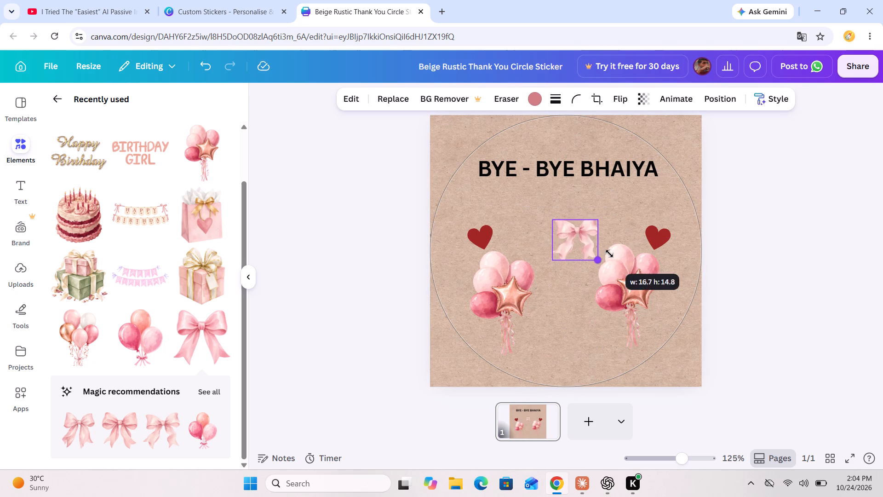
{"action": "left_click_drag", "start_coordinate": [609, 254], "coordinate": [610, 254]}
{"action": "left_click_drag", "start_coordinate": [546, 217], "coordinate": [565, 220]}
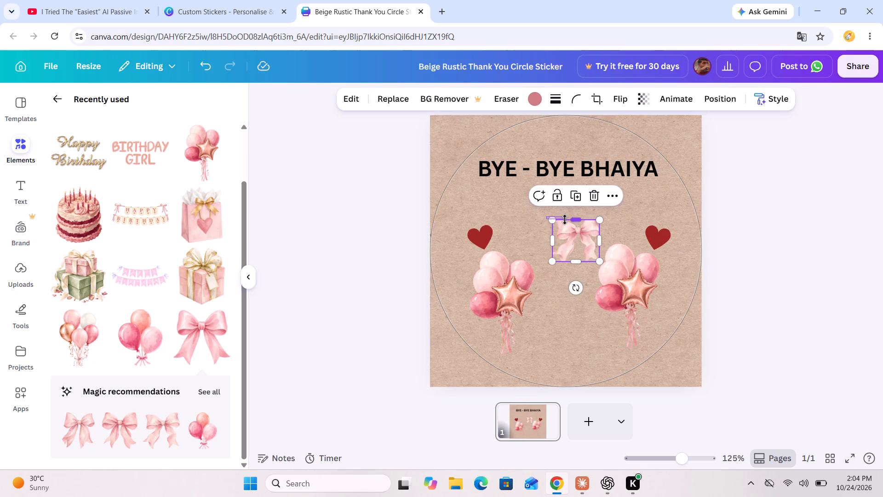
{"action": "left_click_drag", "start_coordinate": [565, 220], "coordinate": [555, 221]}
{"action": "left_click", "coordinate": [555, 221]}
{"action": "left_click_drag", "start_coordinate": [555, 221], "coordinate": [511, 193]}
{"action": "left_click_drag", "start_coordinate": [556, 188], "coordinate": [557, 179]}
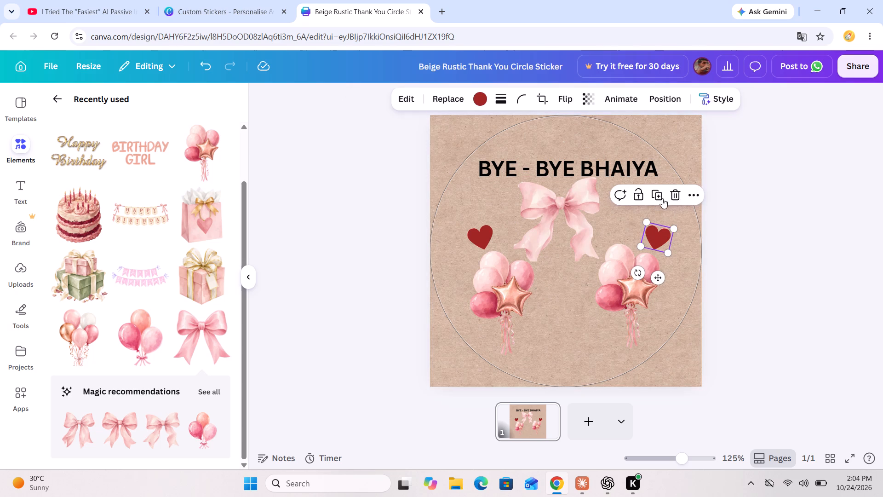
{"action": "left_click", "coordinate": [660, 196]}
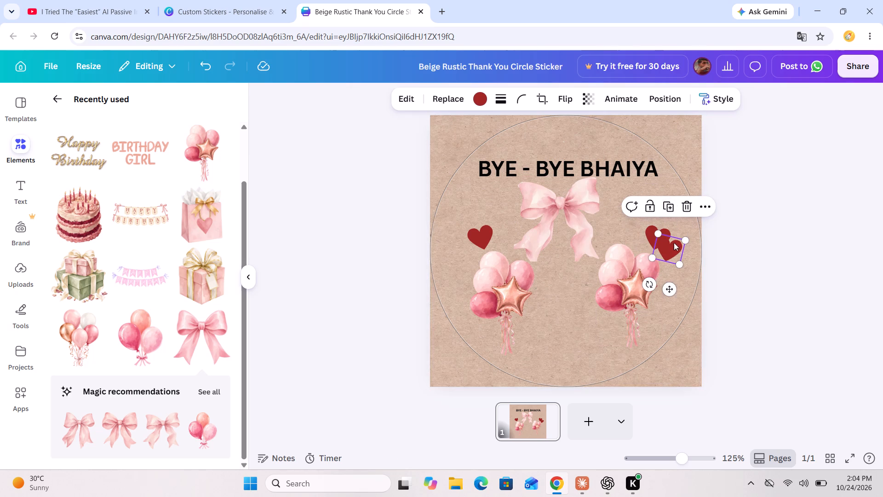
{"action": "left_click_drag", "start_coordinate": [671, 243], "coordinate": [565, 291]}
{"action": "left_click", "coordinate": [565, 291]}
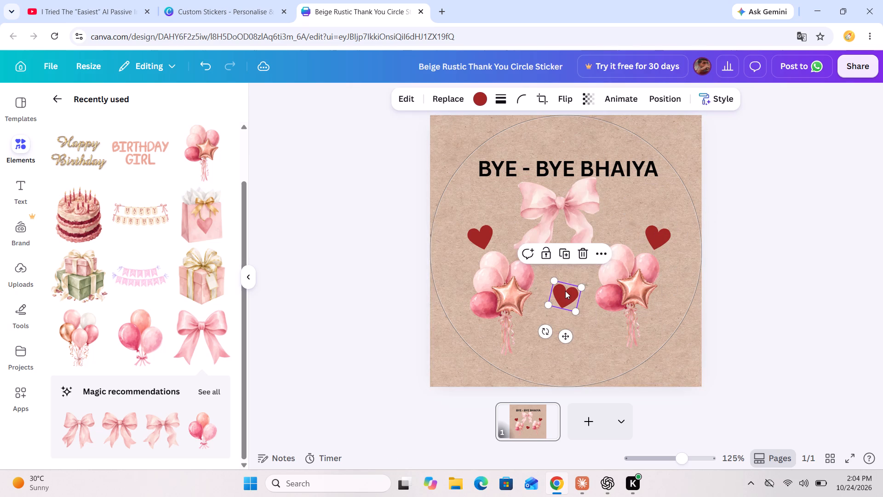
Duplicate the red heart above the left-hand balloons and place the copy above the heading, near the circle's top edge.
{"action": "left_click", "coordinate": [476, 239]}
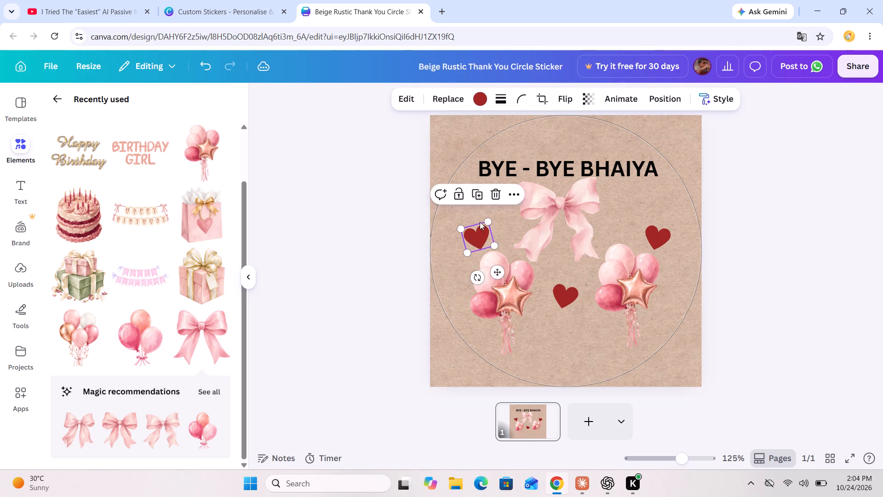
{"action": "left_click", "coordinate": [480, 196]}
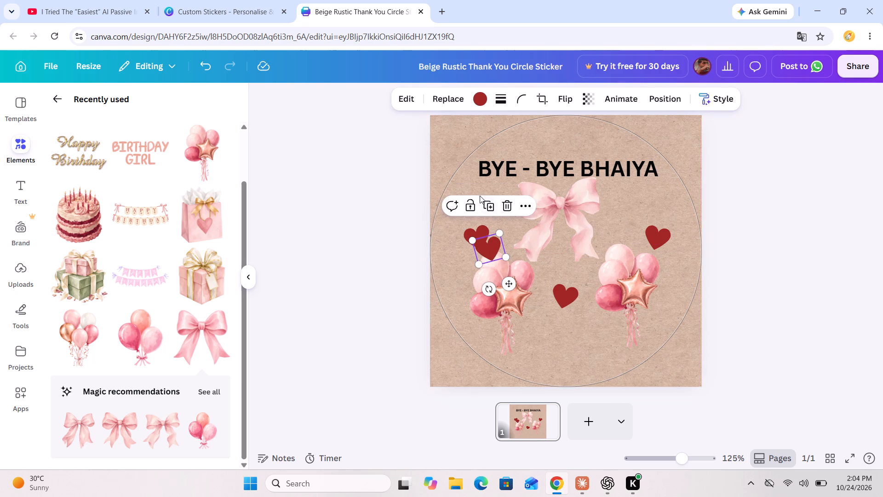
{"action": "left_click_drag", "start_coordinate": [492, 240], "coordinate": [556, 127]}
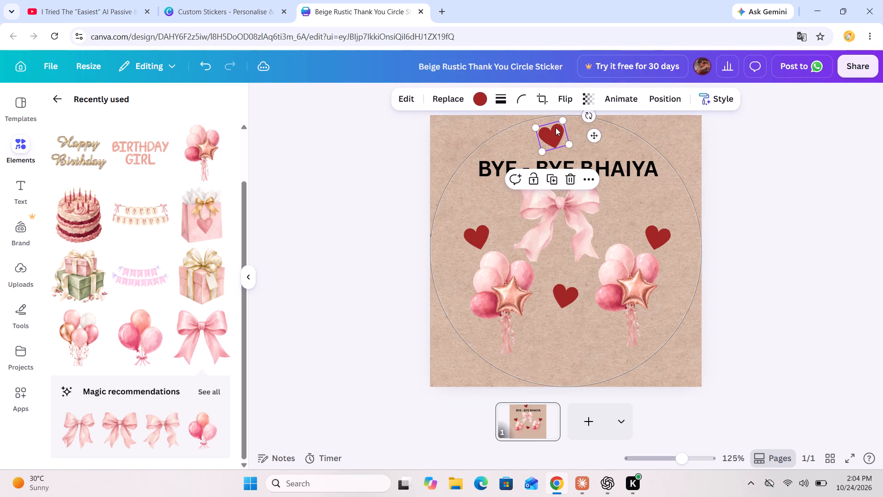
{"action": "left_click", "coordinate": [556, 127]}
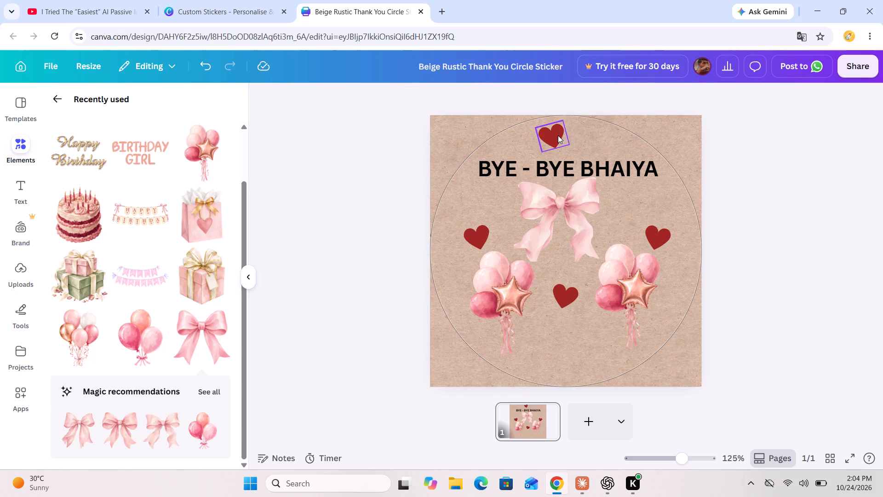
{"action": "left_click_drag", "start_coordinate": [558, 135], "coordinate": [552, 134]}
{"action": "left_click", "coordinate": [552, 134]}
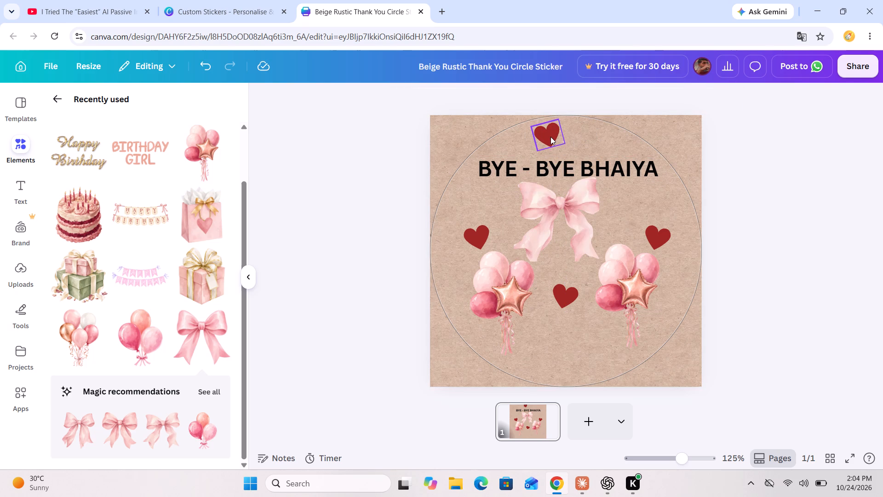
Duplicate the heart above the heading and place the copy below the left-hand balloon strings, near the circle's bottom edge.
{"action": "left_click", "coordinate": [550, 137]}
{"action": "left_click", "coordinate": [545, 181]}
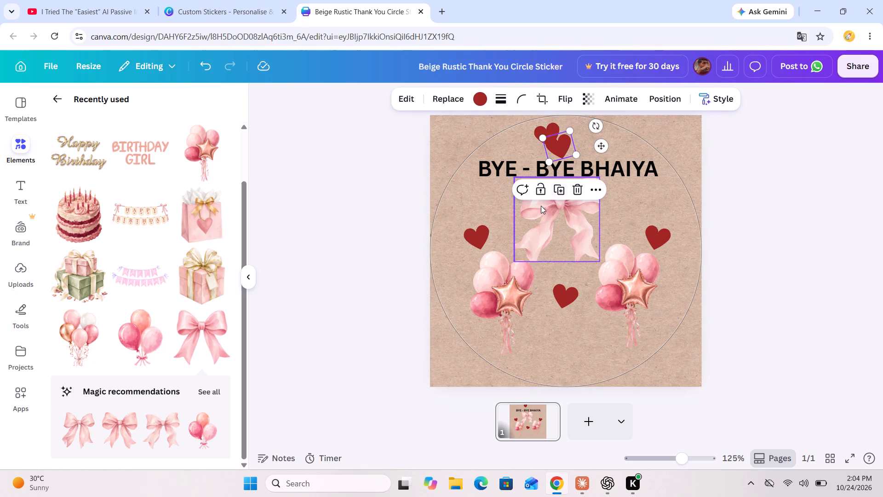
{"action": "left_click_drag", "start_coordinate": [563, 150], "coordinate": [528, 367]}
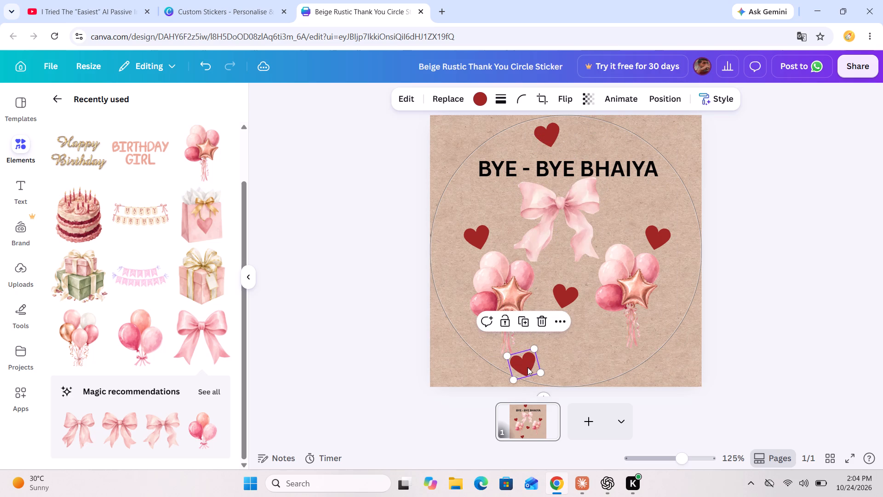
Duplicate the heart at the circle's bottom edge and place the copy just below the right-hand balloon bunch, beside its strings.
{"action": "left_click", "coordinate": [526, 323]}
{"action": "left_click_drag", "start_coordinate": [539, 378], "coordinate": [611, 243]}
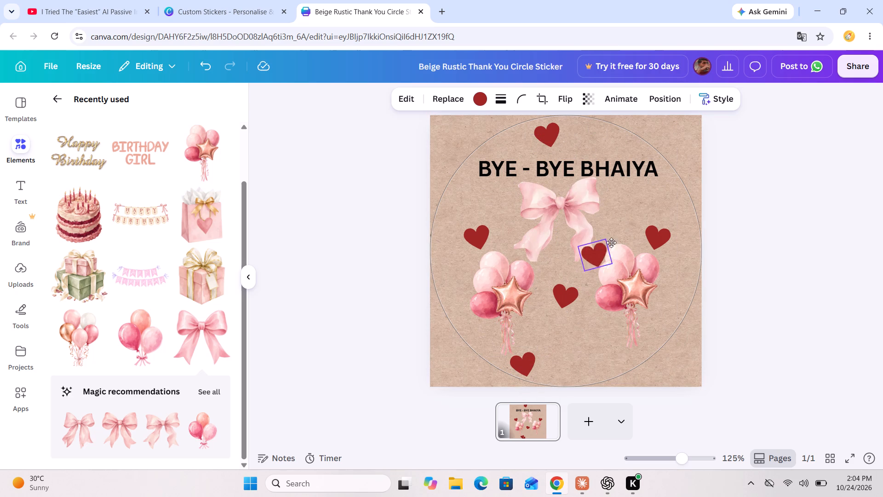
{"action": "left_click_drag", "start_coordinate": [611, 243], "coordinate": [684, 205]}
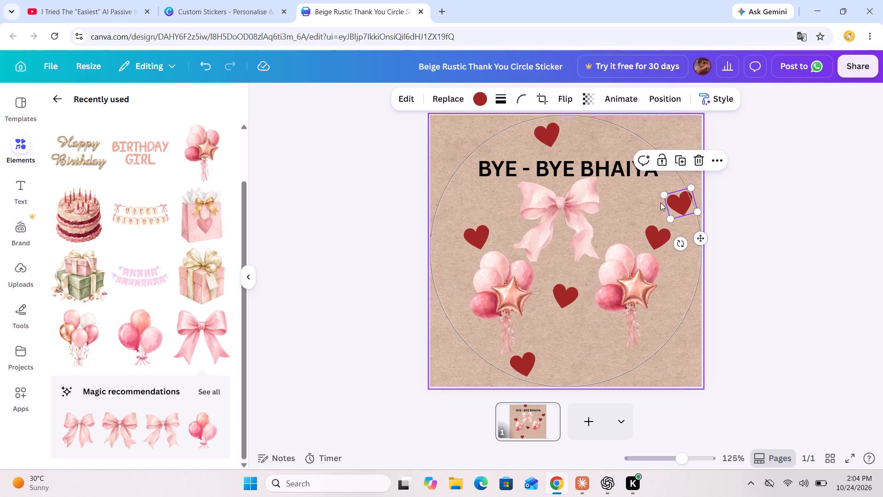
{"action": "left_click_drag", "start_coordinate": [680, 202], "coordinate": [638, 198]}
{"action": "left_click", "coordinate": [638, 198]}
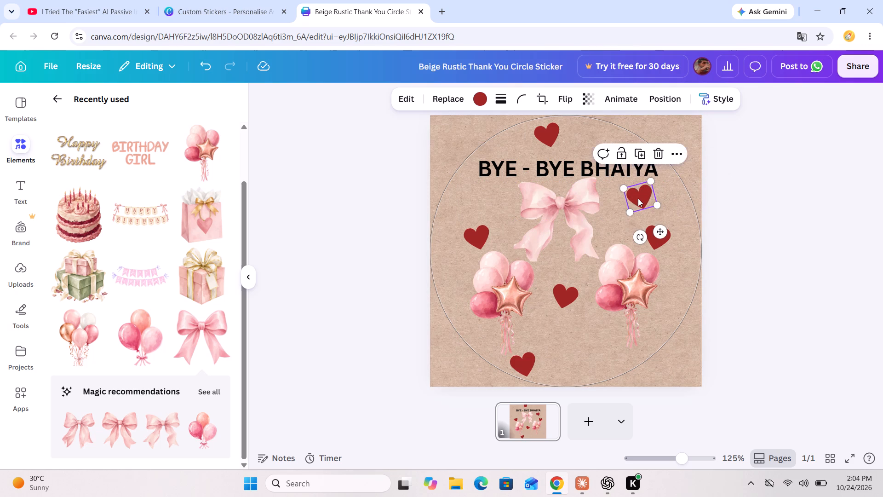
{"action": "left_click", "coordinate": [637, 191]}
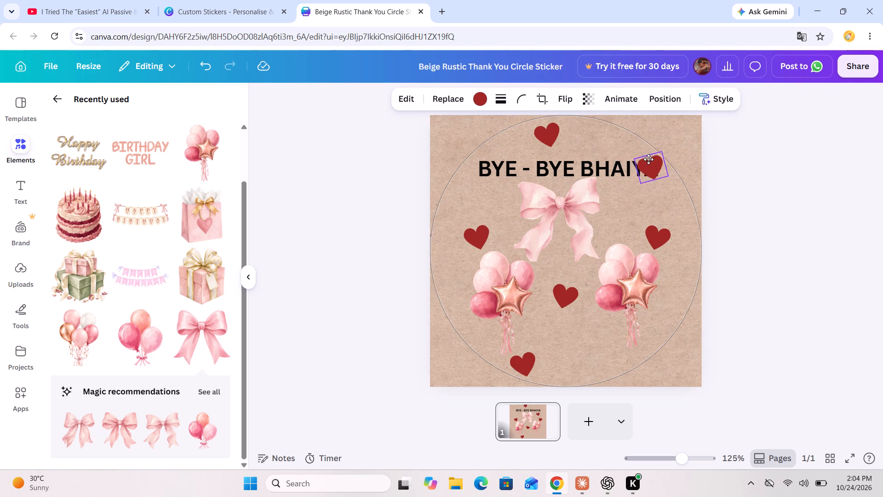
{"action": "left_click", "coordinate": [639, 195]}
{"action": "left_click_drag", "start_coordinate": [639, 195], "coordinate": [625, 210]}
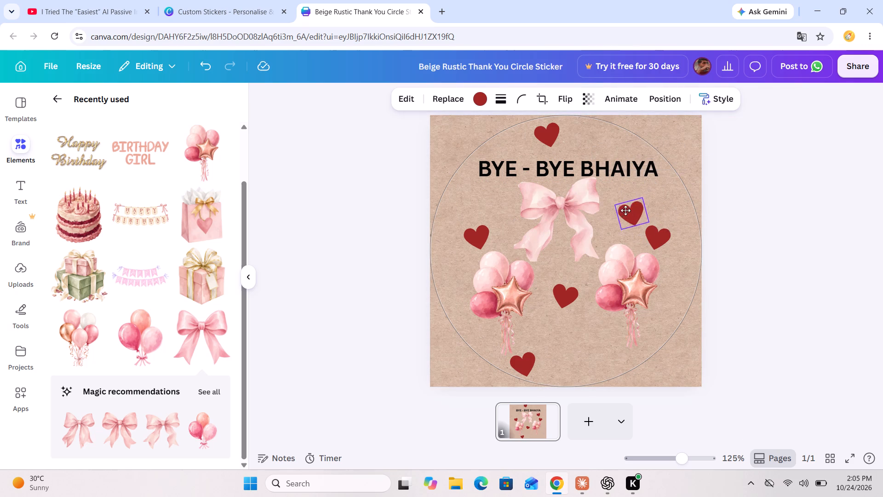
{"action": "left_click_drag", "start_coordinate": [625, 210], "coordinate": [614, 340]}
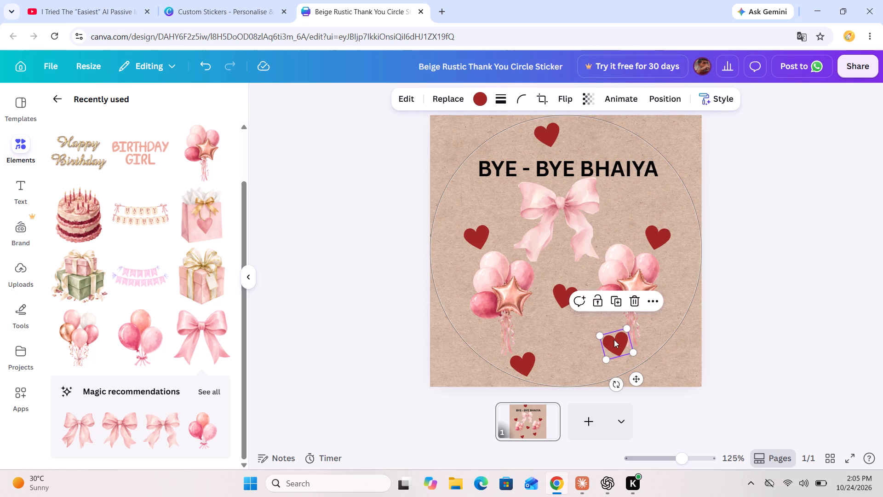
{"action": "left_click", "coordinate": [614, 340]}
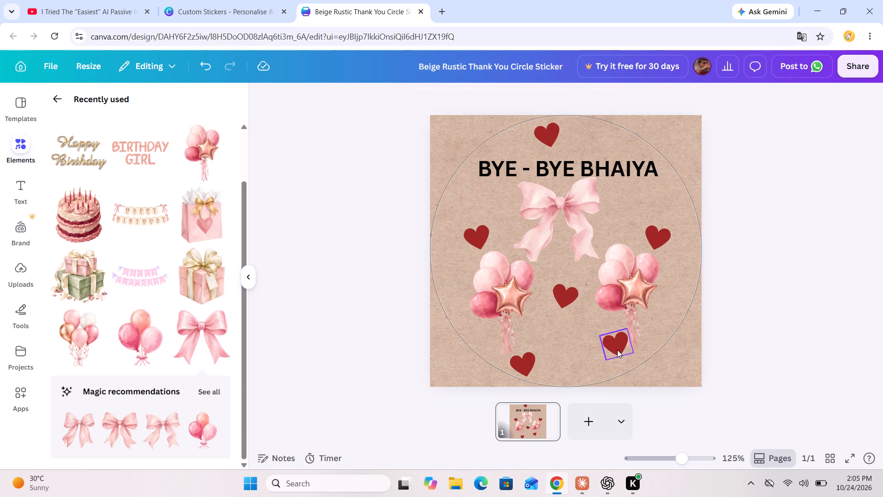
{"action": "left_click", "coordinate": [617, 350]}
{"action": "left_click", "coordinate": [618, 353]}
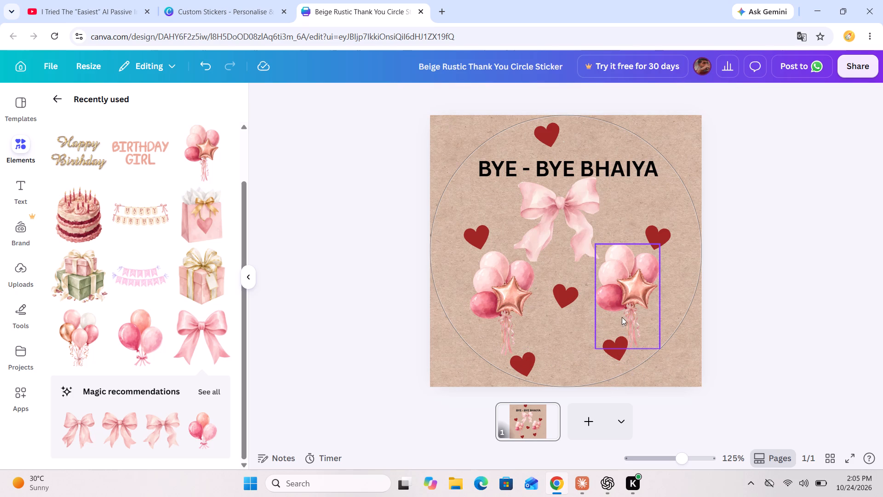
Duplicate the red heart below the right-hand balloons and place the copy beside the bow's left loop, under the first "BYE".
{"action": "left_click", "coordinate": [615, 348]}
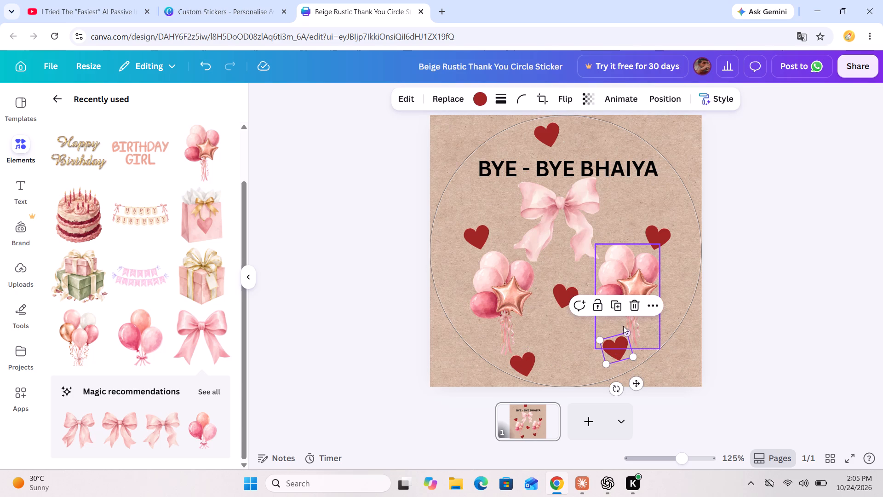
{"action": "left_click", "coordinate": [618, 311]}
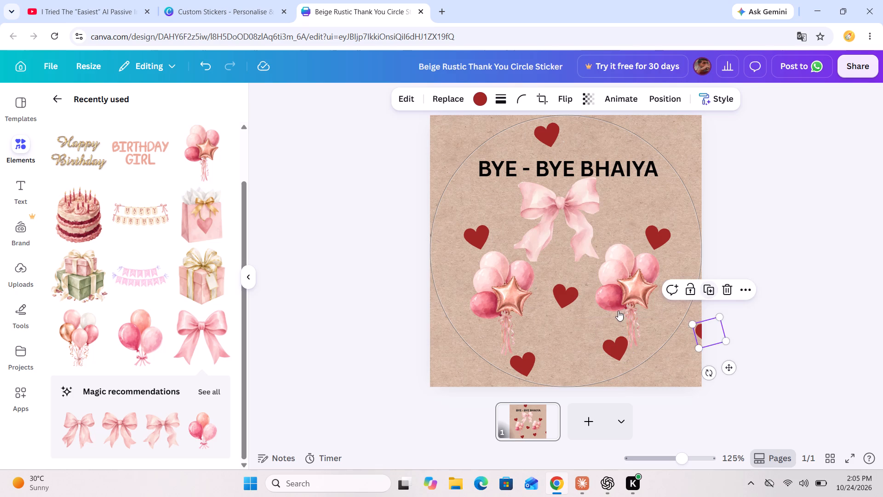
{"action": "left_click", "coordinate": [618, 311]}
{"action": "left_click_drag", "start_coordinate": [698, 332], "coordinate": [445, 200]}
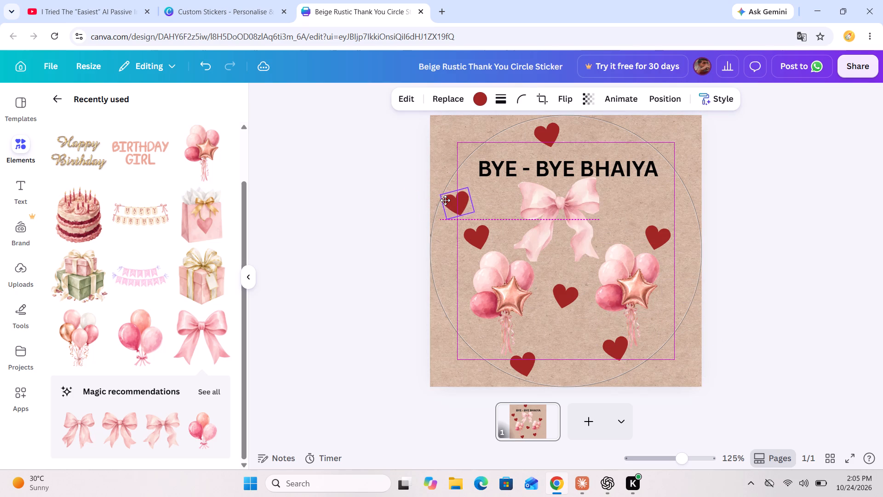
{"action": "left_click_drag", "start_coordinate": [445, 200], "coordinate": [459, 303]}
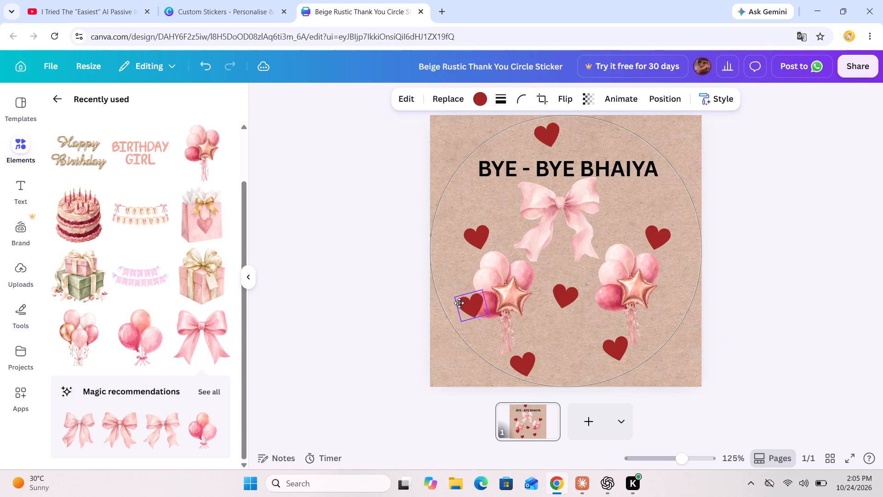
{"action": "left_click_drag", "start_coordinate": [459, 303], "coordinate": [576, 154]}
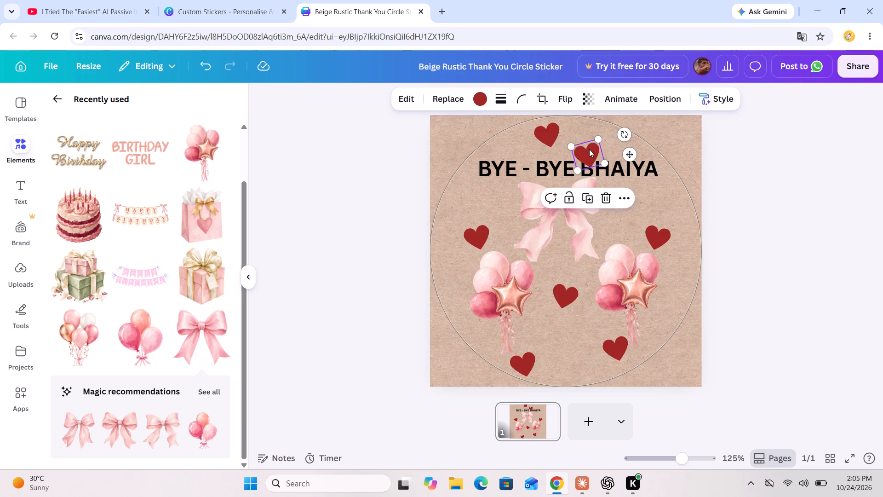
{"action": "left_click_drag", "start_coordinate": [589, 149], "coordinate": [498, 184]}
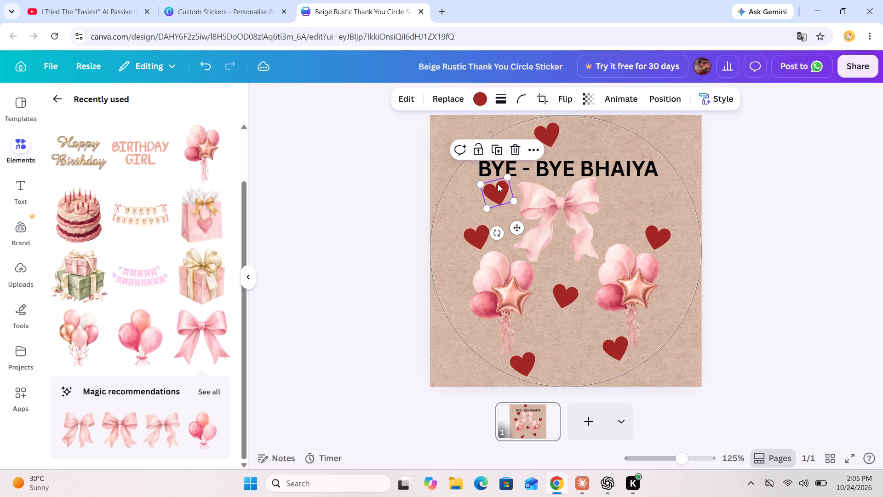
Duplicate the heart beside the bow's left loop and place the copy level with it, below the right end of the heading.
{"action": "left_click", "coordinate": [498, 184]}
{"action": "left_click", "coordinate": [498, 184]}
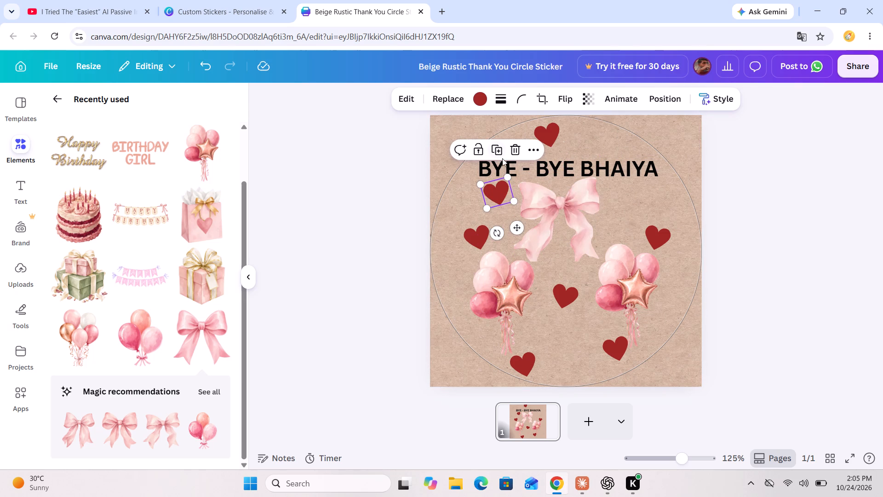
{"action": "left_click", "coordinate": [499, 154]}
{"action": "left_click_drag", "start_coordinate": [510, 202], "coordinate": [659, 191]}
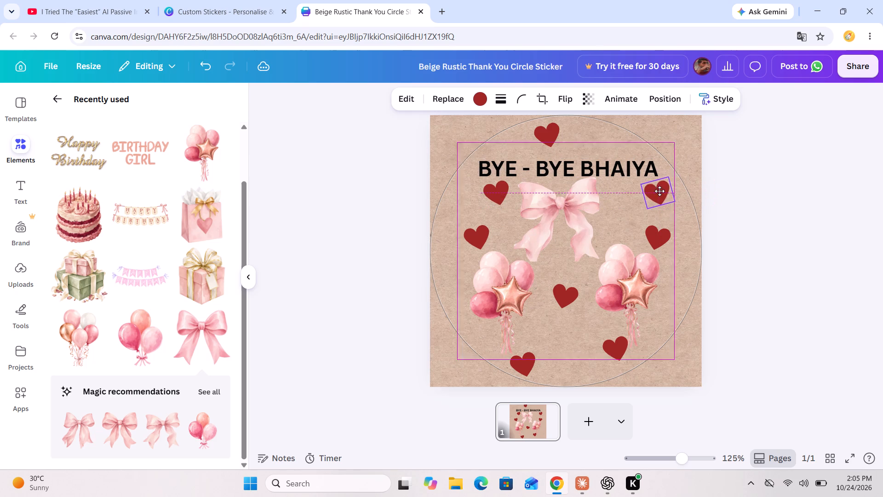
{"action": "left_click_drag", "start_coordinate": [659, 191], "coordinate": [658, 190]}
{"action": "left_click", "coordinate": [658, 190]}
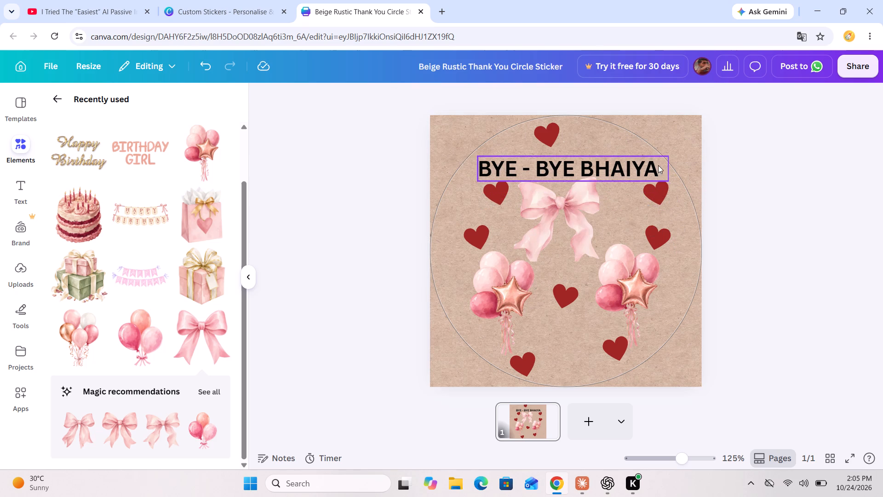
{"action": "left_click", "coordinate": [656, 187]}
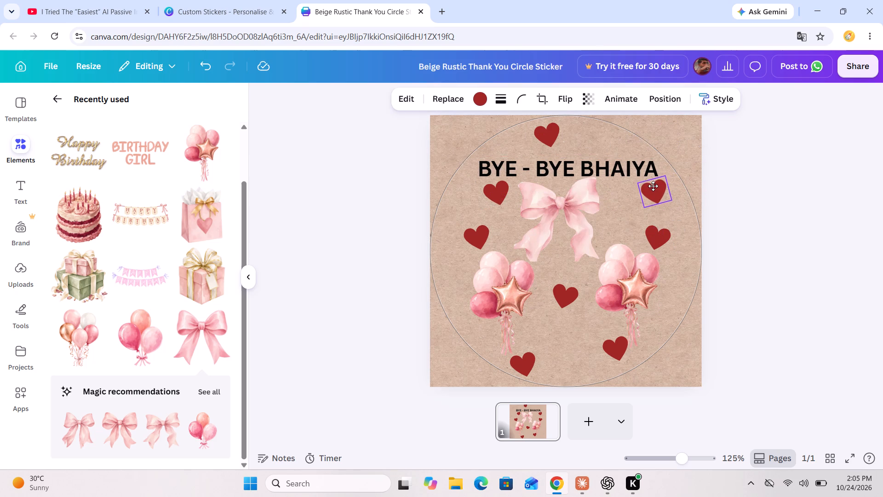
{"action": "left_click", "coordinate": [653, 185]}
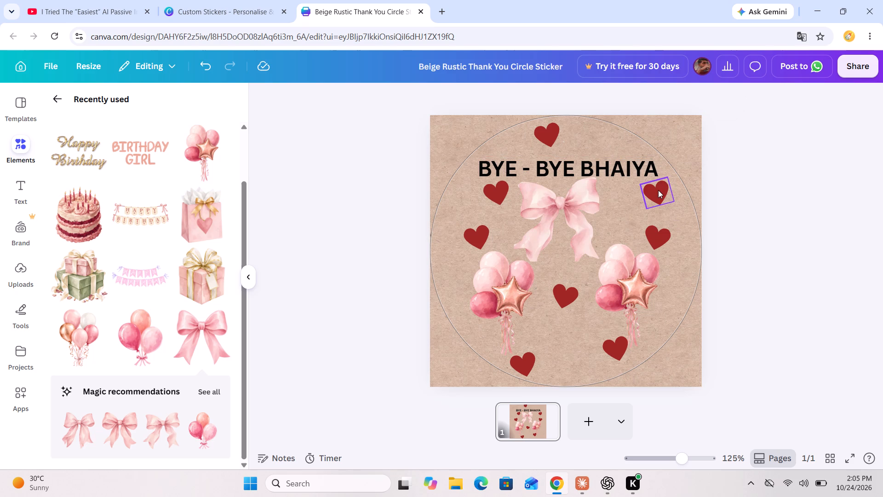
Duplicate the heart below the right end of the heading and place the copy above "BHAIYA", near the circle's top edge.
{"action": "left_click", "coordinate": [658, 190]}
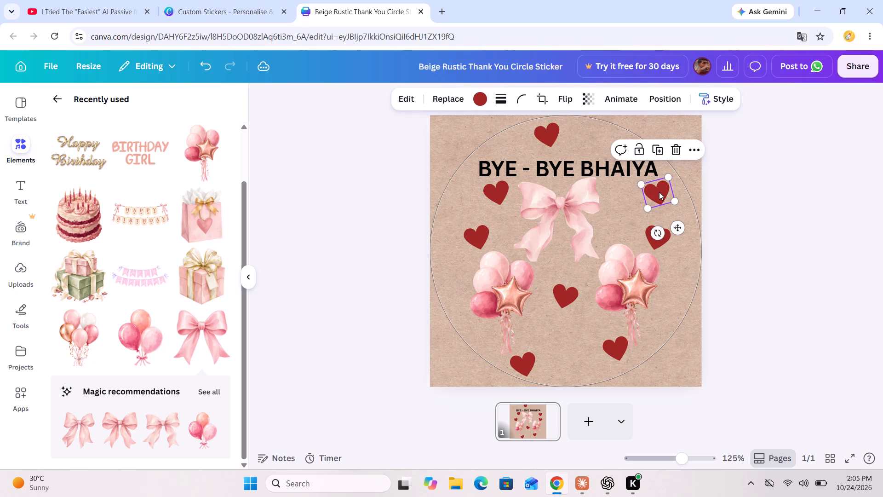
{"action": "left_click", "coordinate": [659, 192]}
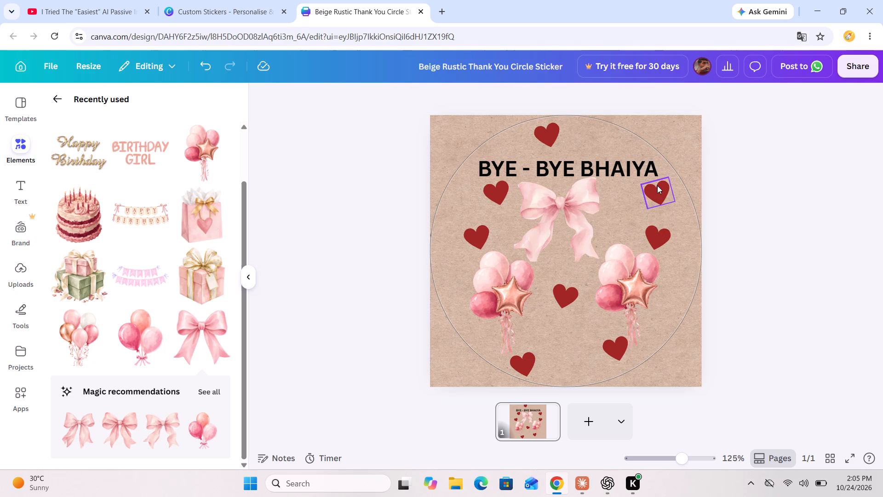
{"action": "left_click", "coordinate": [657, 186]}
{"action": "left_click", "coordinate": [660, 148]}
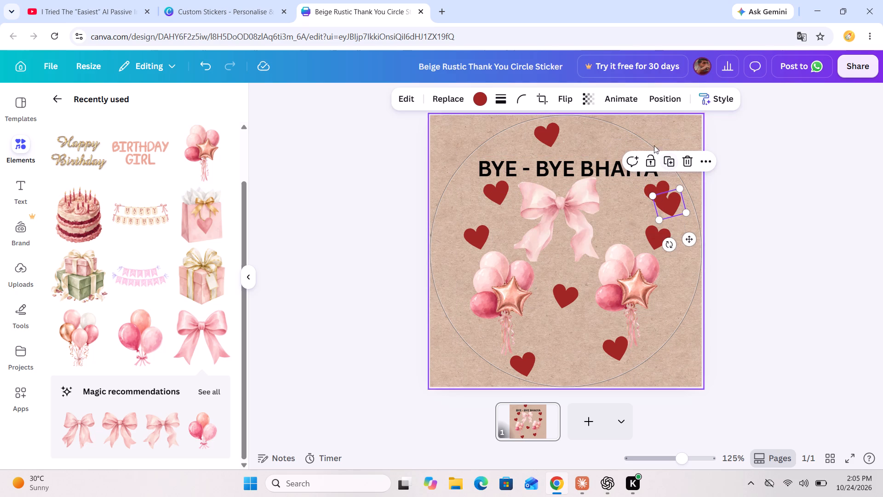
{"action": "left_click_drag", "start_coordinate": [672, 202], "coordinate": [616, 139]}
{"action": "left_click", "coordinate": [616, 139]}
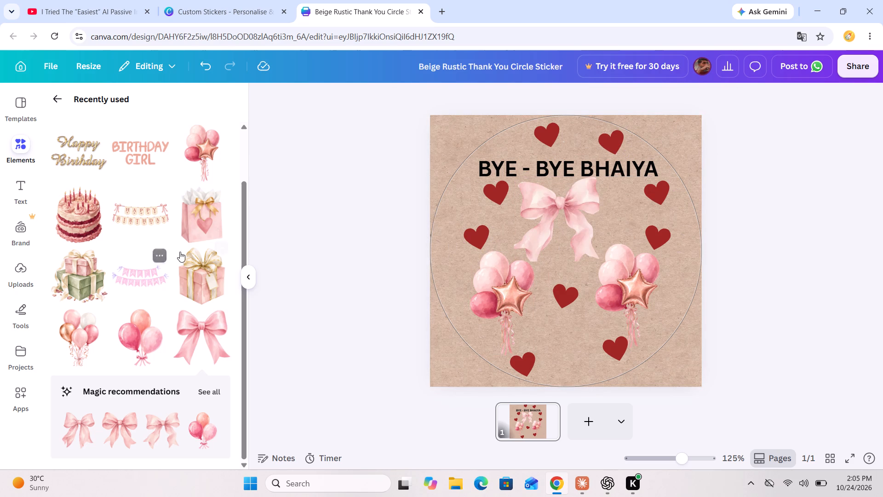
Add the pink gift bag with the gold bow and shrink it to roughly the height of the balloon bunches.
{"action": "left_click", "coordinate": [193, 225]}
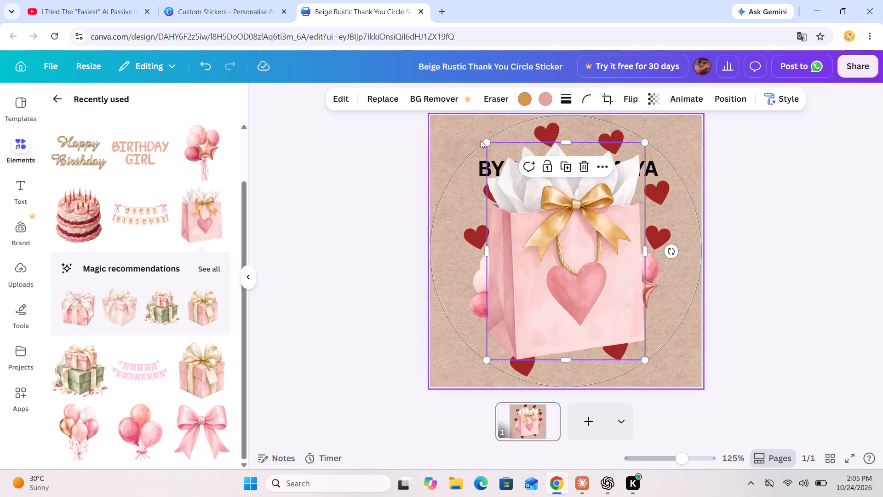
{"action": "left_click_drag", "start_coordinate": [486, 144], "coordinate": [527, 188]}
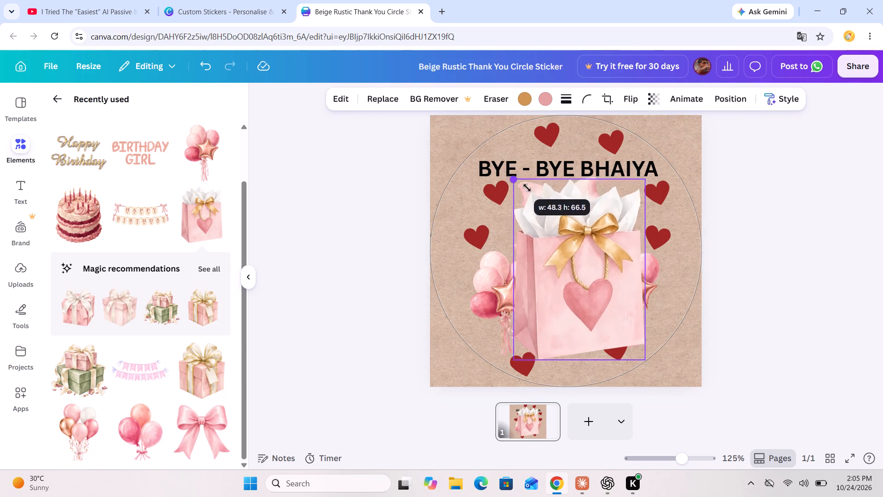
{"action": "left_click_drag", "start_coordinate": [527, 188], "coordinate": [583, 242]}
Move the right-hand balloon bunch outward toward the circle's right edge, level with the left-hand bunch.
{"action": "left_click_drag", "start_coordinate": [642, 248], "coordinate": [668, 249]}
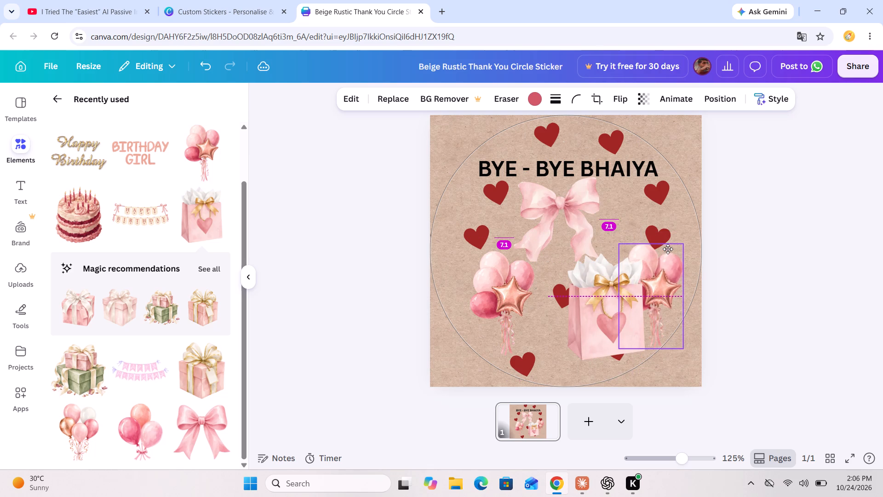
{"action": "left_click_drag", "start_coordinate": [668, 249], "coordinate": [665, 256]}
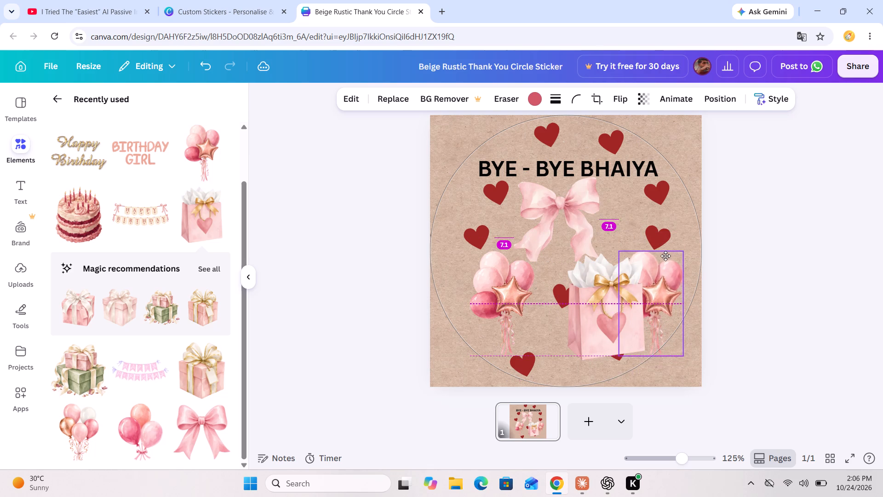
{"action": "left_click_drag", "start_coordinate": [665, 256], "coordinate": [662, 253]}
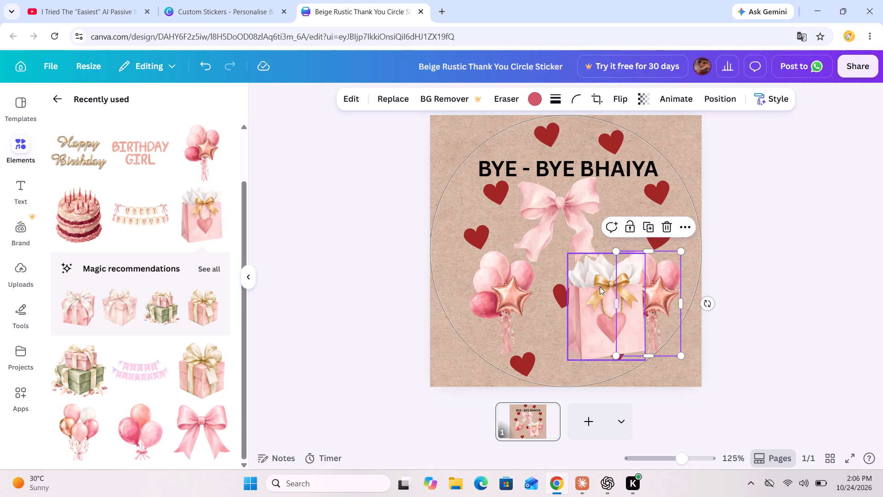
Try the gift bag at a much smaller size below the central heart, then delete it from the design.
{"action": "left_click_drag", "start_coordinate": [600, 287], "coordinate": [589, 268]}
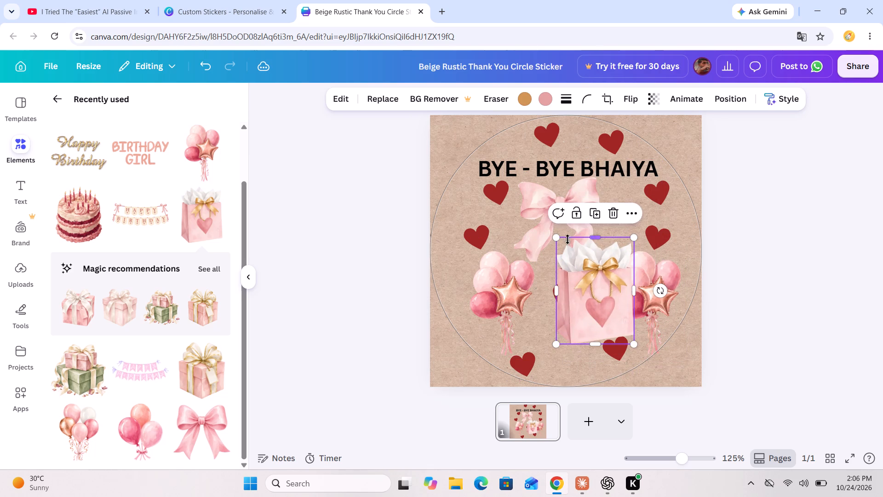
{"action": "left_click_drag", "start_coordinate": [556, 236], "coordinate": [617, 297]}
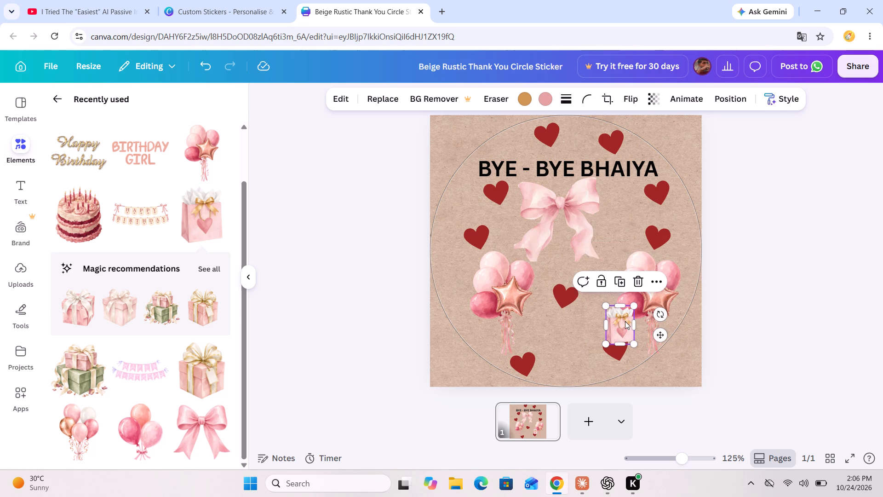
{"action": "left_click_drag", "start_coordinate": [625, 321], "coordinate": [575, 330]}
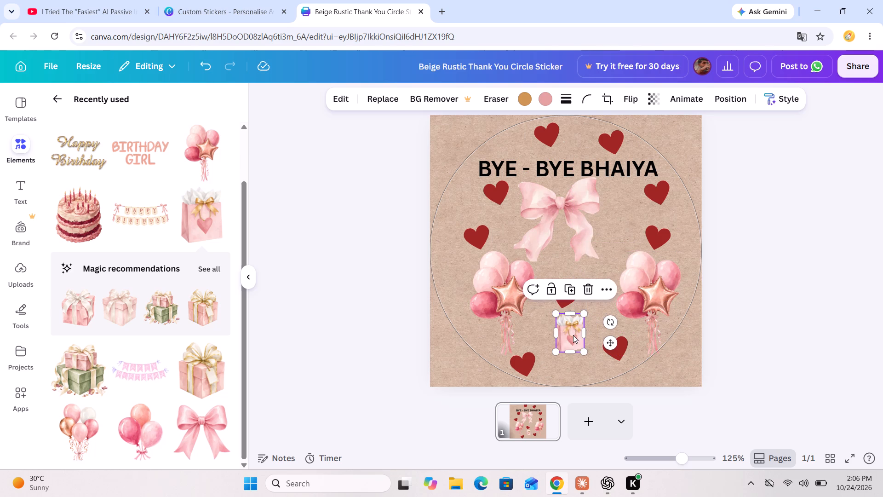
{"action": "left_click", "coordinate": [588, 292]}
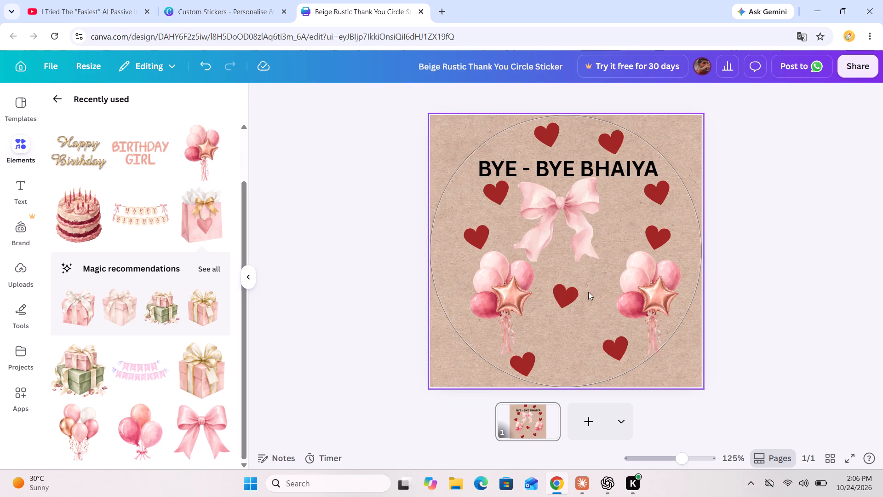
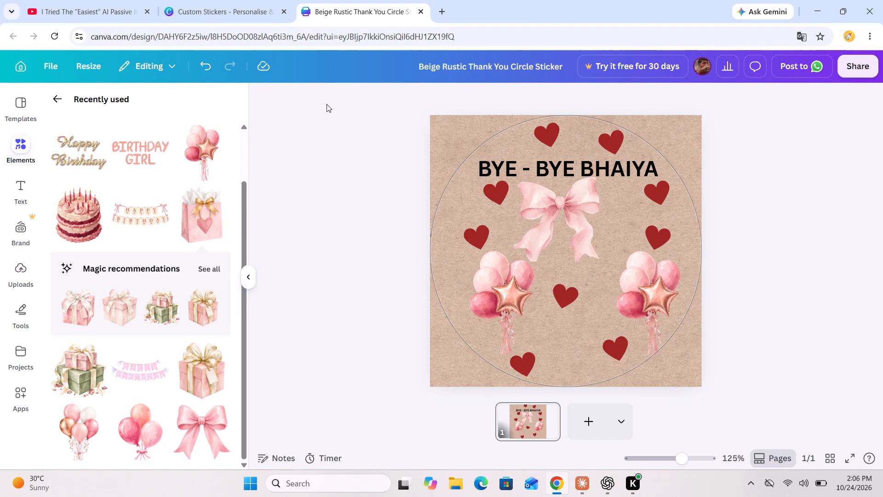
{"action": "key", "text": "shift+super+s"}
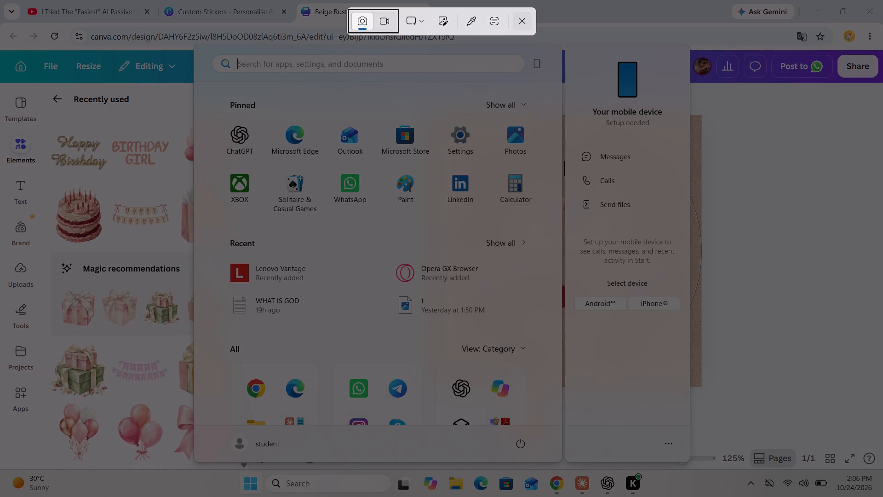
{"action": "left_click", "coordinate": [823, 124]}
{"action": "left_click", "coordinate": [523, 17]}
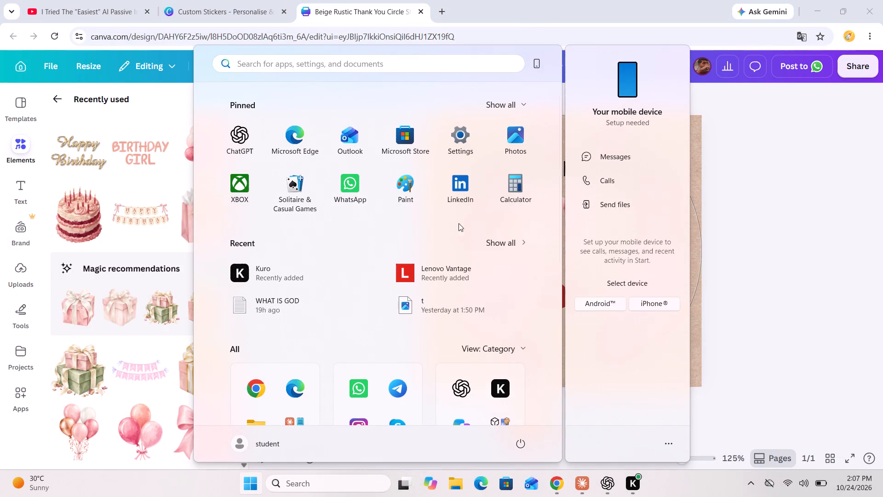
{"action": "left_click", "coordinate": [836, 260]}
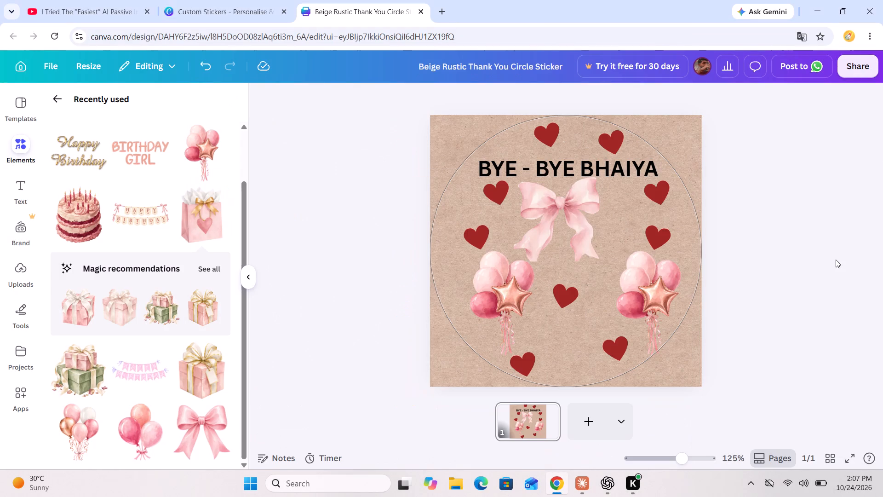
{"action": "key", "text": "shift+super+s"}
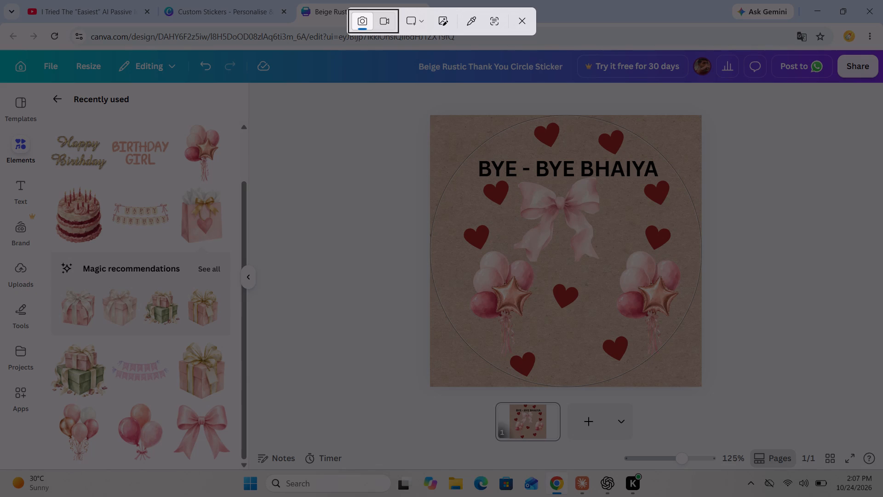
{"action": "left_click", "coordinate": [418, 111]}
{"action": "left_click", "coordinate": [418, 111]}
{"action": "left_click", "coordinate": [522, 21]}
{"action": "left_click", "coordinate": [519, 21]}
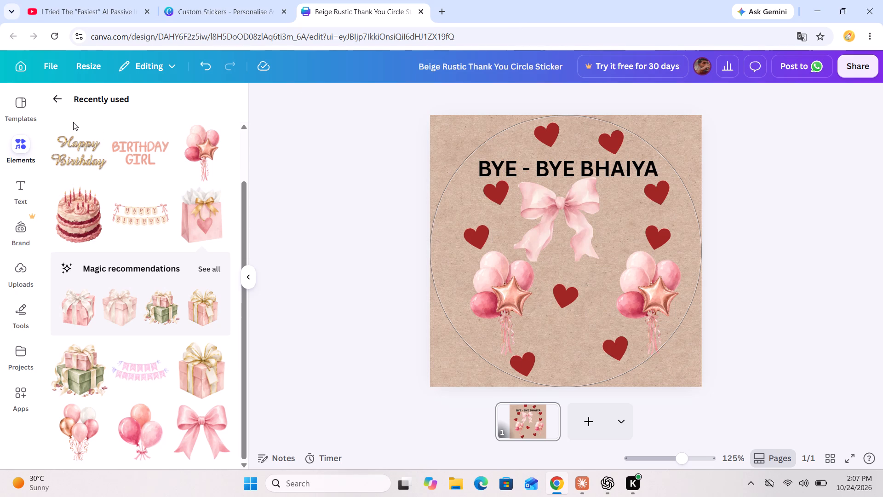
Browse the Upbeat collection of audio elements and preview the track "You Got Nothing On Me".
{"action": "left_click", "coordinate": [55, 91]}
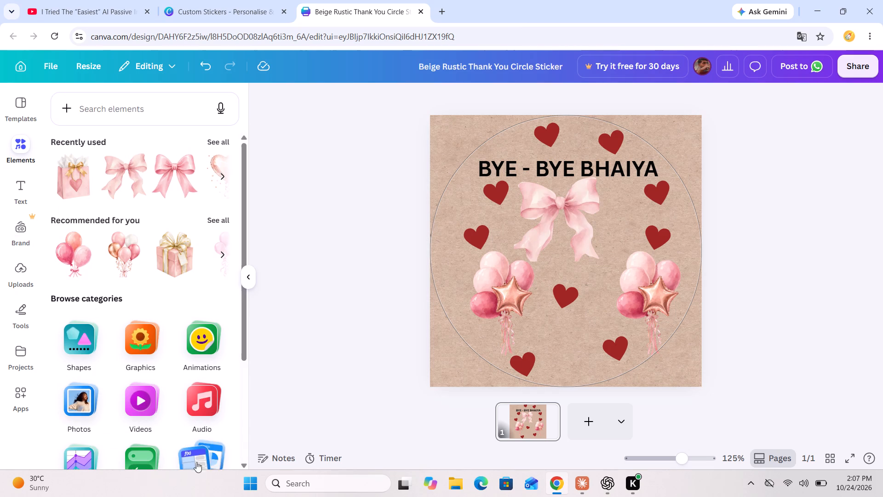
{"action": "left_click", "coordinate": [205, 412]}
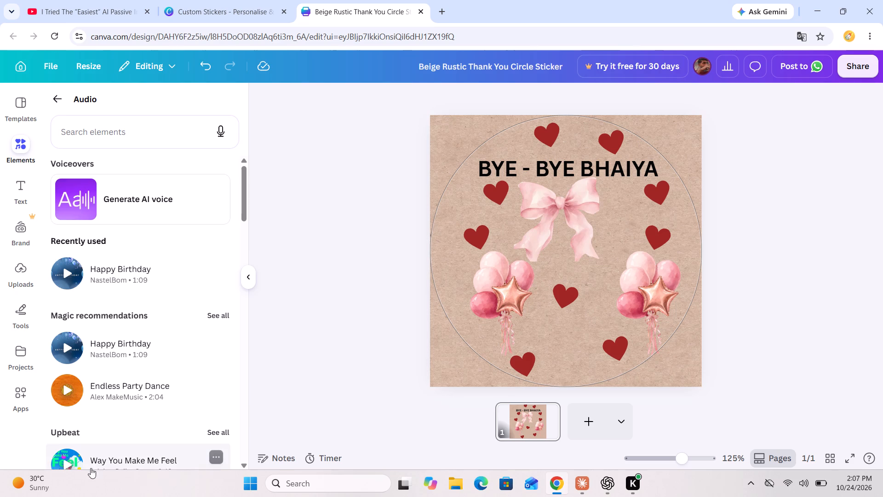
{"action": "left_click", "coordinate": [66, 458]}
{"action": "left_click", "coordinate": [210, 436]}
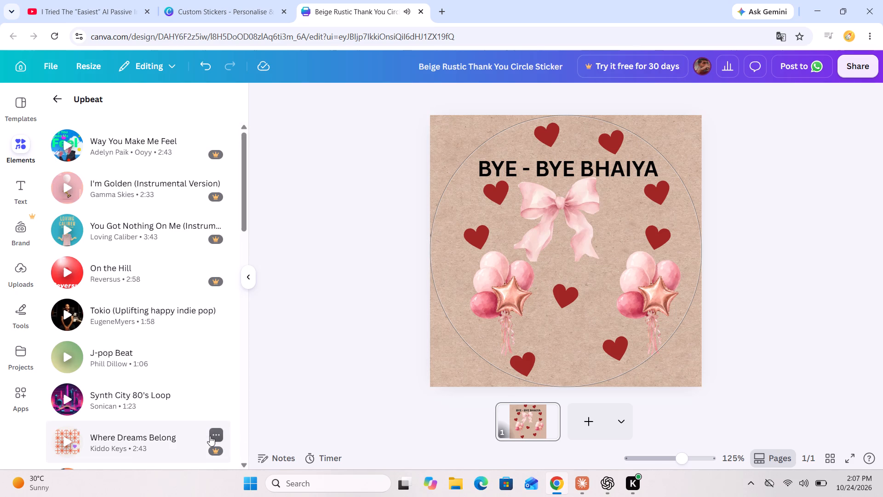
{"action": "left_click", "coordinate": [63, 222]}
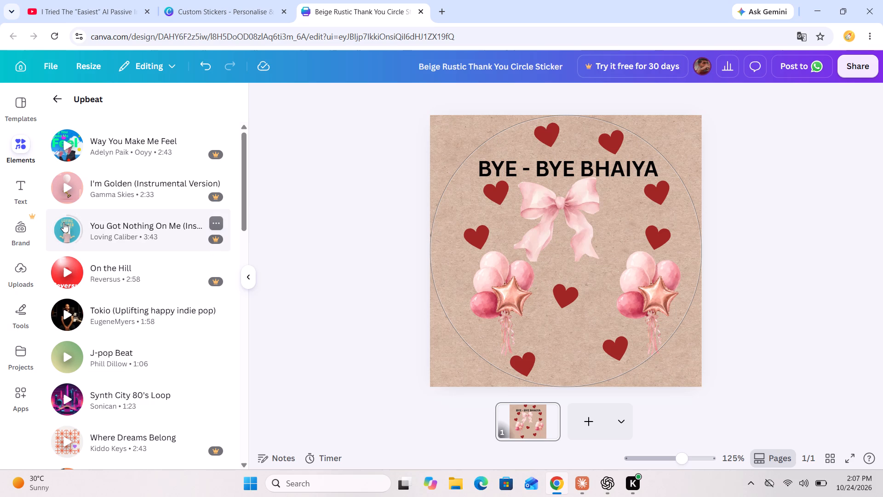
{"action": "key", "text": "Down"}
{"action": "key", "text": "Down"}
{"action": "key", "text": "Down"}
{"action": "key", "text": "Down"}
{"action": "key", "text": "Down"}
{"action": "key", "text": "Down"}
{"action": "key", "text": "Down"}
{"action": "key", "text": "Down"}
{"action": "key", "text": "Down"}
{"action": "key", "text": "Down"}
{"action": "key", "text": "Down"}
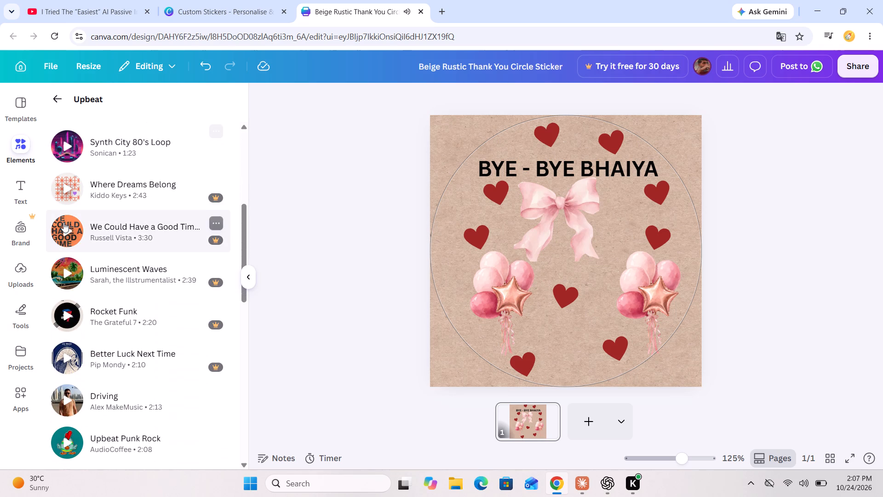
{"action": "key", "text": "Up"}
{"action": "key", "text": "Up"}
{"action": "key", "text": "Up"}
{"action": "key", "text": "Up"}
{"action": "key", "text": "Up"}
{"action": "key", "text": "Up"}
{"action": "key", "text": "Up"}
{"action": "key", "text": "Up"}
{"action": "key", "text": "Up"}
{"action": "key", "text": "Up"}
{"action": "key", "text": "Up"}
{"action": "key", "text": "Up"}
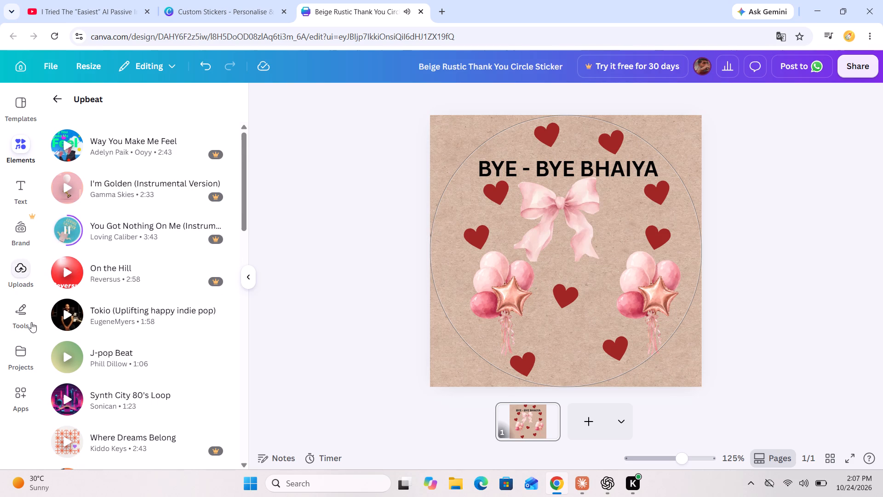
{"action": "left_click", "coordinate": [69, 355]}
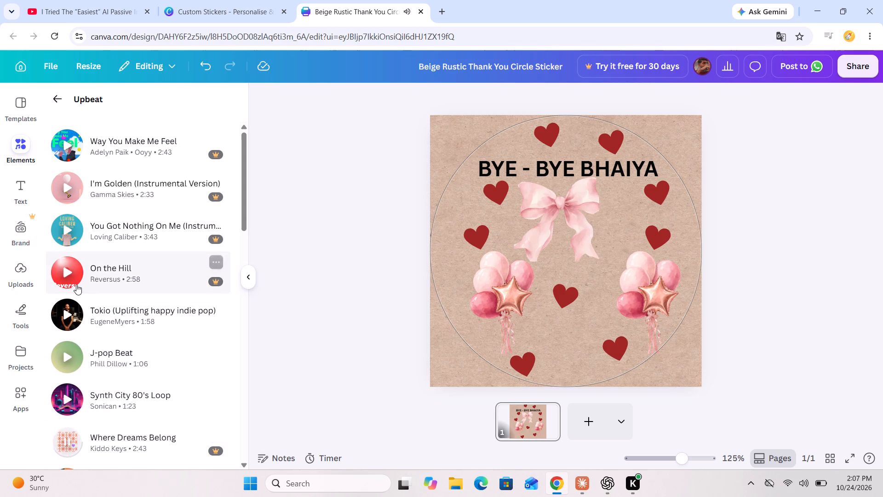
{"action": "left_click", "coordinate": [66, 305]}
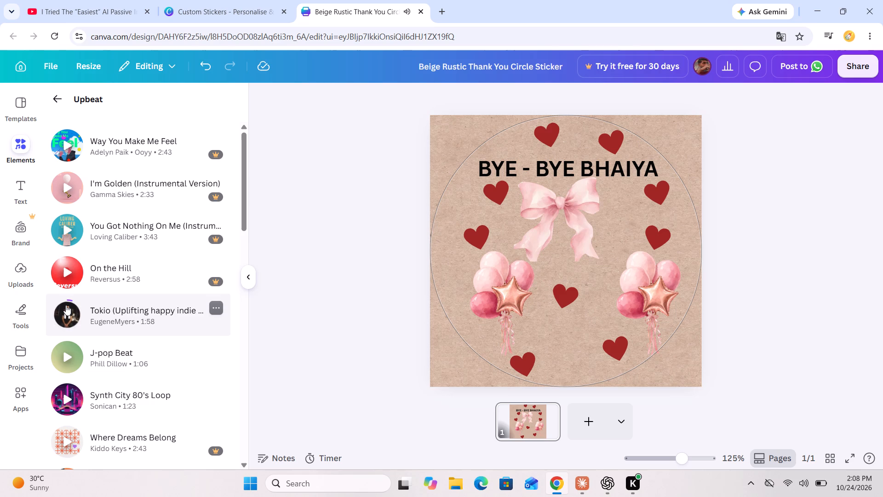
{"action": "key", "text": "Up"}
{"action": "key", "text": "Up"}
{"action": "key", "text": "Up"}
{"action": "key", "text": "Up"}
{"action": "key", "text": "Up"}
{"action": "key", "text": "Up"}
{"action": "key", "text": "Up"}
{"action": "key", "text": "Up"}
{"action": "key", "text": "Up"}
{"action": "key", "text": "Up"}
{"action": "key", "text": "Up"}
{"action": "key", "text": "Up"}
{"action": "key", "text": "Up"}
{"action": "key", "text": "Up"}
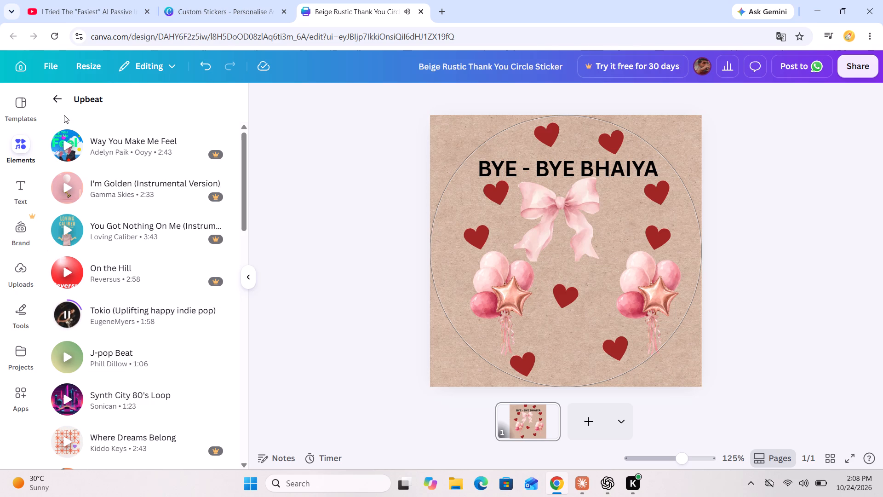
{"action": "left_click", "coordinate": [63, 132]}
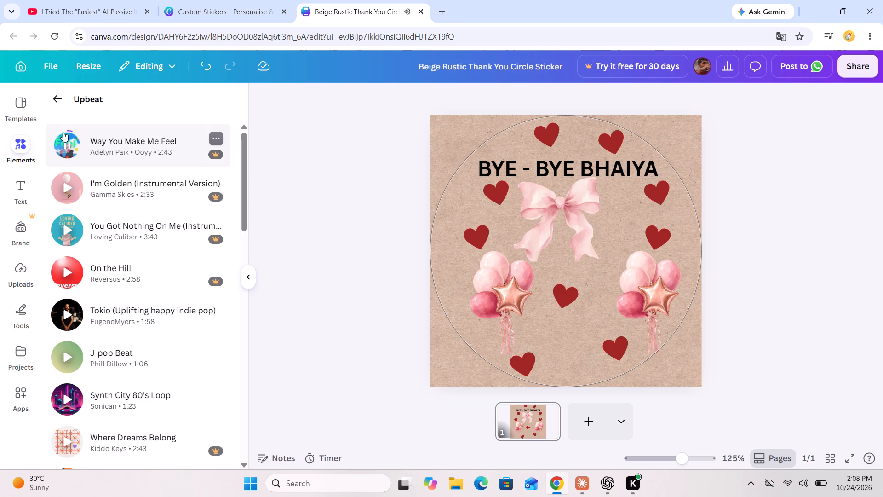
{"action": "key", "text": "Down"}
{"action": "key", "text": "Down"}
{"action": "key", "text": "Down"}
{"action": "key", "text": "Down"}
{"action": "key", "text": "Down"}
{"action": "key", "text": "Down"}
{"action": "key", "text": "Down"}
{"action": "key", "text": "Down"}
{"action": "key", "text": "Down"}
{"action": "key", "text": "Down"}
{"action": "key", "text": "Down"}
{"action": "key", "text": "Down"}
{"action": "key", "text": "Down"}
{"action": "key", "text": "Down"}
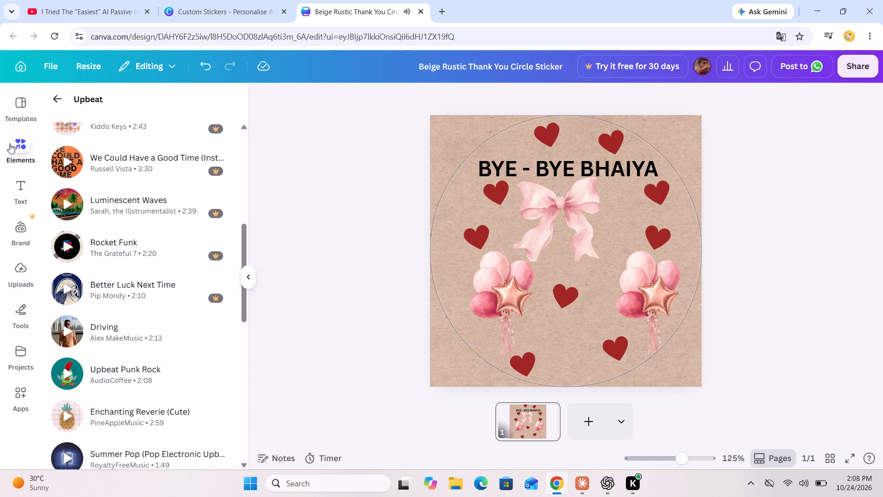
Preview the recently used Happy Birthday track, plus Up Funk and Typewriter Keys Clacking from the audio Magic recommendations.
{"action": "left_click", "coordinate": [60, 98]}
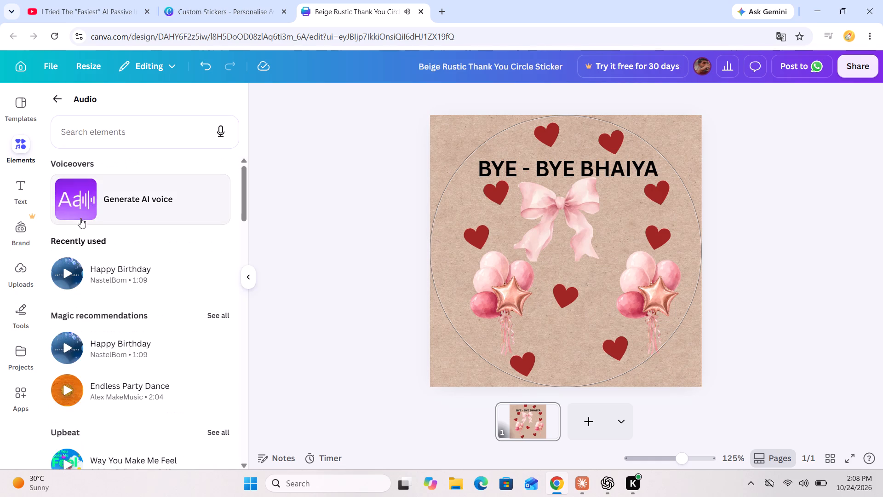
{"action": "left_click", "coordinate": [71, 266]}
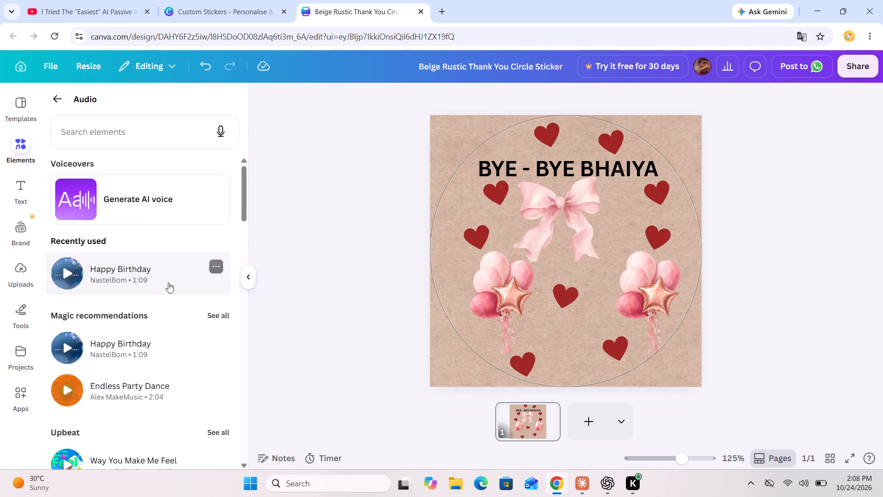
{"action": "left_click", "coordinate": [217, 314]}
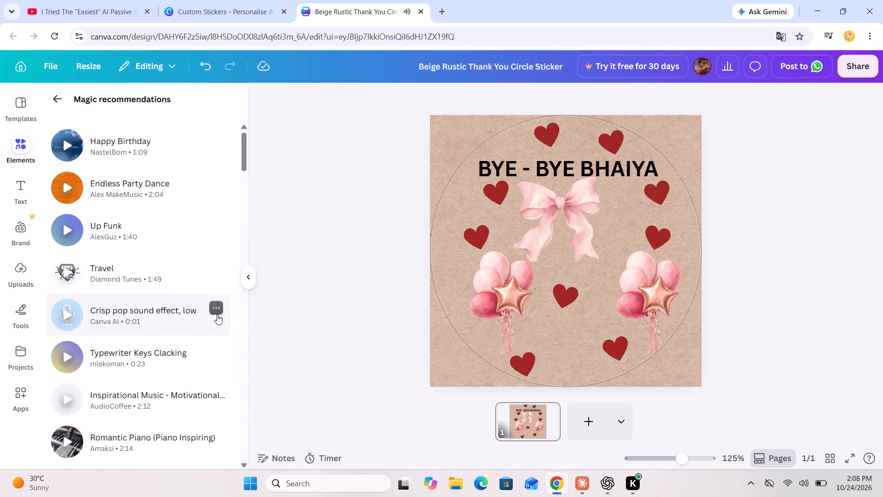
{"action": "left_click", "coordinate": [65, 229]}
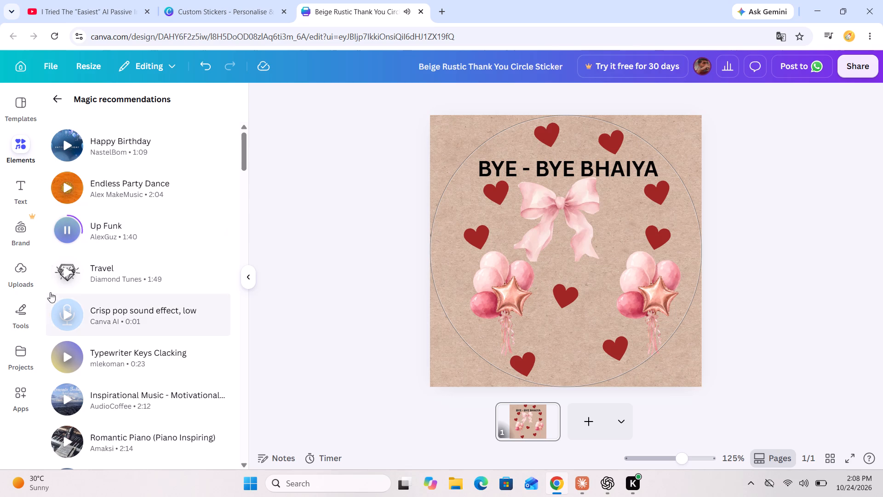
{"action": "left_click", "coordinate": [73, 351]}
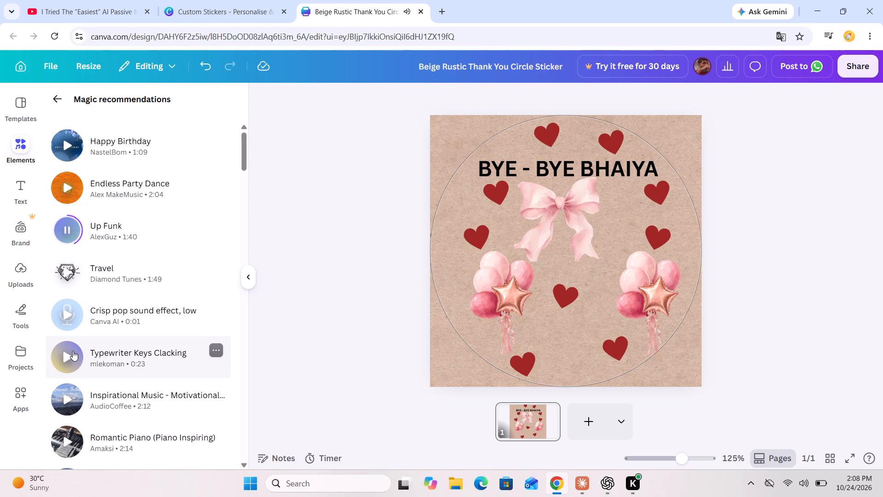
{"action": "left_click", "coordinate": [69, 353]}
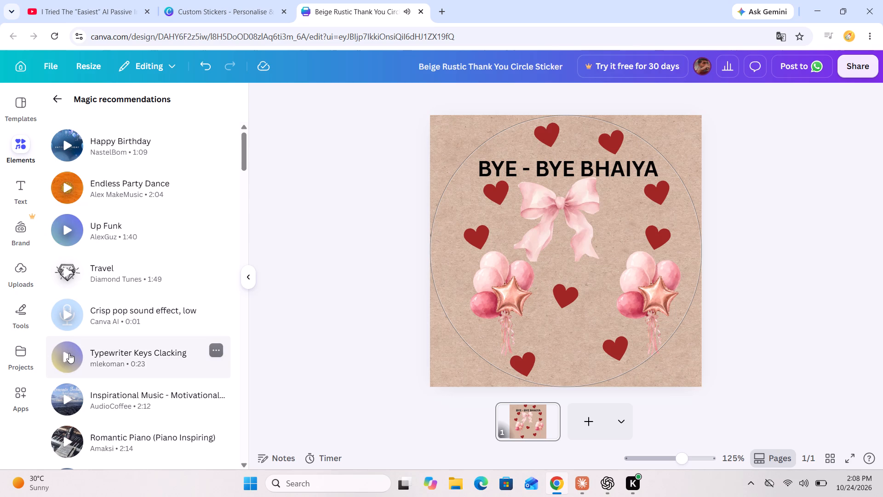
{"action": "left_click", "coordinate": [69, 353]}
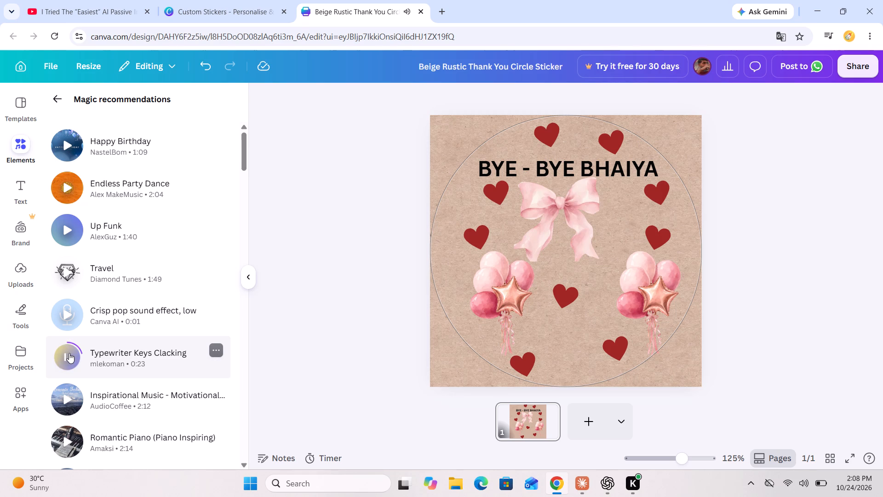
Preview Romantic Piano, Summer and Background Music For Video Blogs from further down the audio recommendations.
{"action": "key", "text": "Down"}
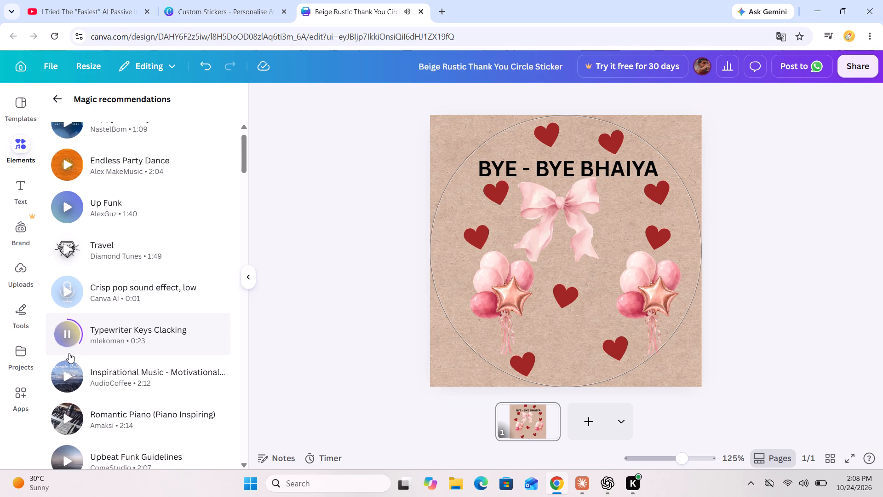
{"action": "left_click", "coordinate": [74, 422]}
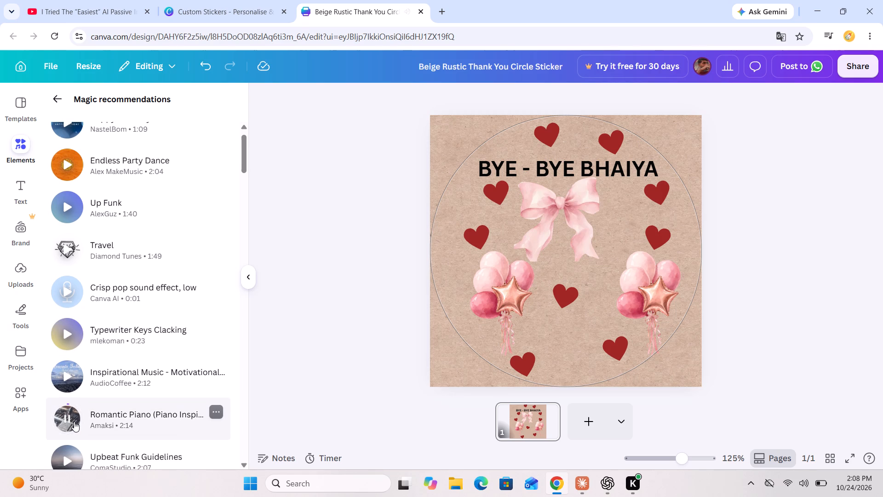
{"action": "key", "text": "Down"}
{"action": "key", "text": "Down"}
{"action": "key", "text": "Down"}
{"action": "key", "text": "Down"}
{"action": "key", "text": "Down"}
{"action": "key", "text": "Down"}
{"action": "key", "text": "Down"}
{"action": "key", "text": "Down"}
{"action": "key", "text": "Down"}
{"action": "key", "text": "Down"}
{"action": "key", "text": "Down"}
{"action": "key", "text": "Down"}
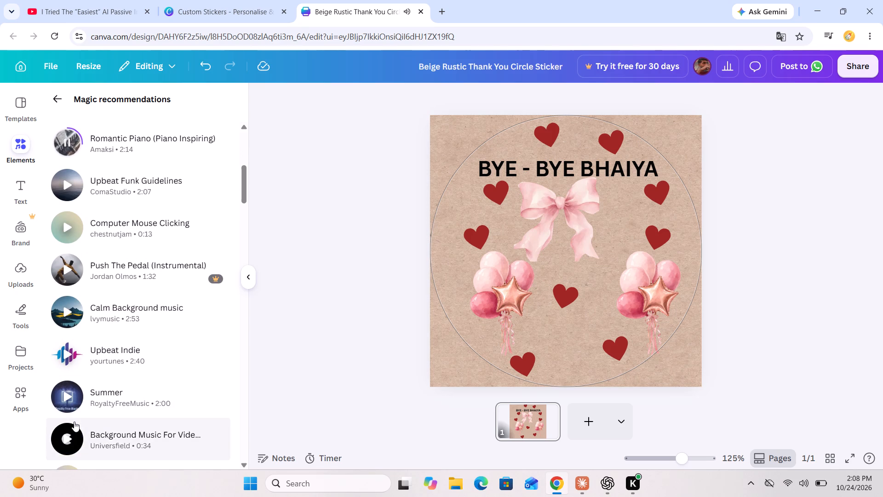
{"action": "left_click", "coordinate": [64, 401]}
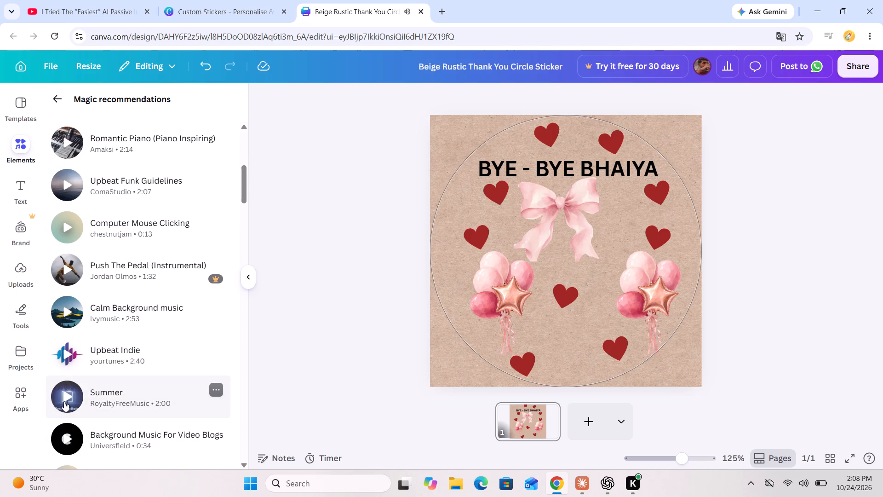
{"action": "left_click", "coordinate": [59, 439]}
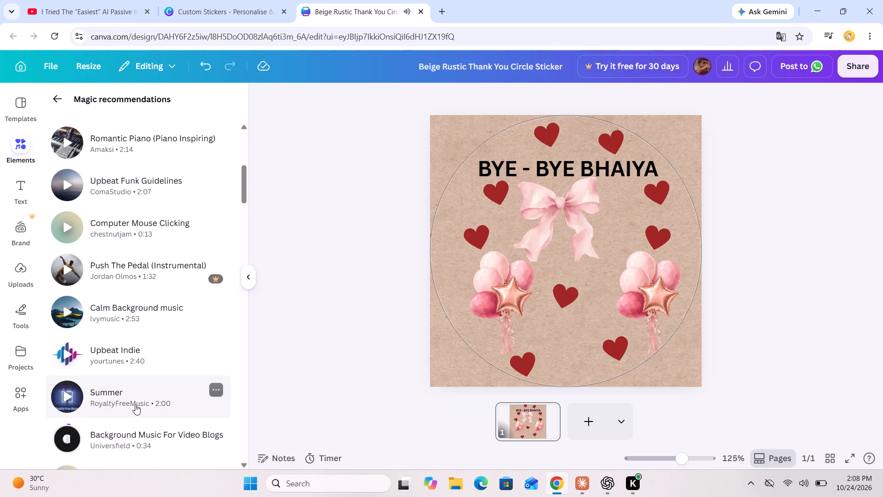
Preview the Wedding Music track by PaulYudin from further down the audio Magic recommendations.
{"action": "key", "text": "Down"}
{"action": "key", "text": "Down"}
{"action": "key", "text": "Down"}
{"action": "key", "text": "Down"}
{"action": "key", "text": "Down"}
{"action": "key", "text": "Down"}
{"action": "key", "text": "Down"}
{"action": "key", "text": "Down"}
{"action": "key", "text": "Down"}
{"action": "key", "text": "Down"}
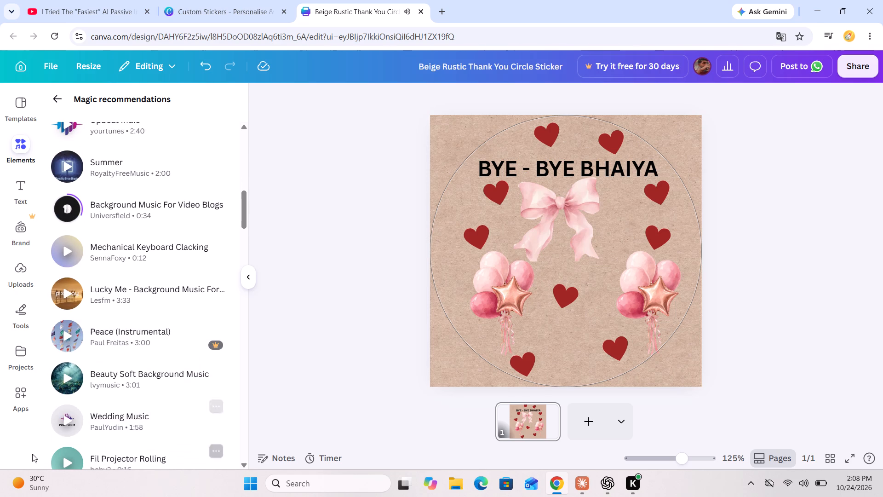
{"action": "left_click", "coordinate": [67, 419]}
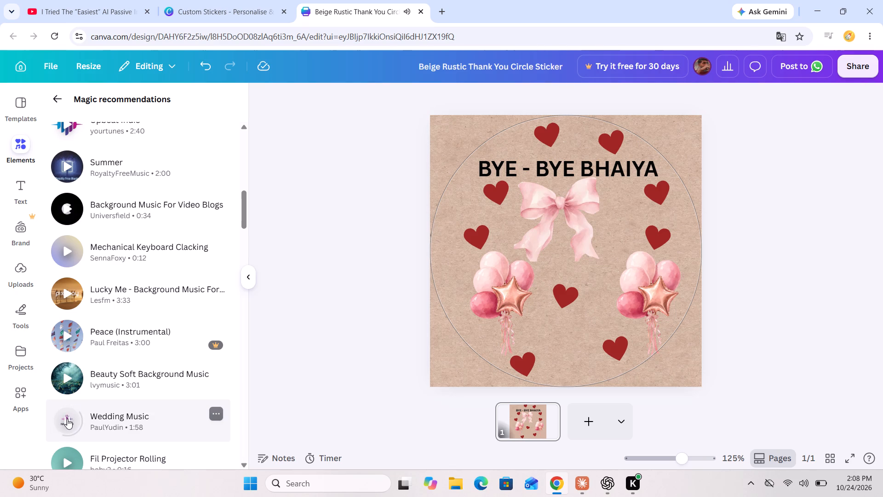
Add the Wedding Music track to the sticker design twice, as two stacked audio tracks.
{"action": "left_click", "coordinate": [159, 423]}
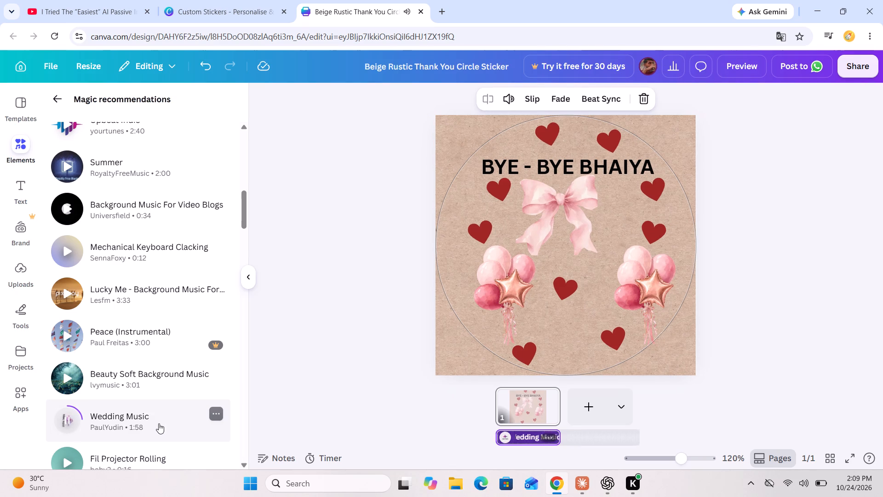
{"action": "left_click", "coordinate": [159, 423]}
{"action": "key", "text": "Return"}
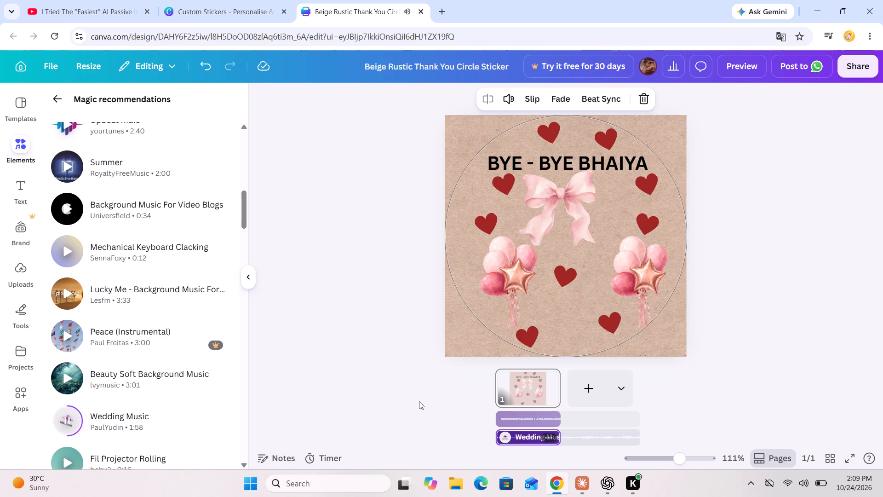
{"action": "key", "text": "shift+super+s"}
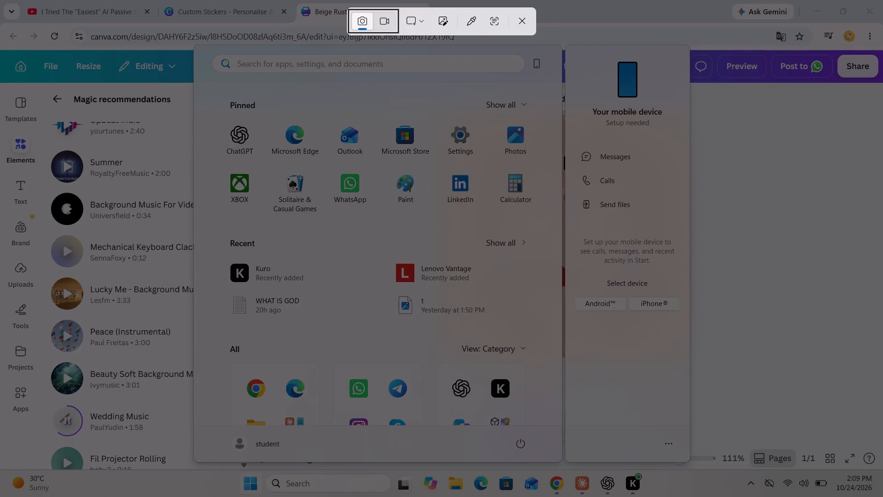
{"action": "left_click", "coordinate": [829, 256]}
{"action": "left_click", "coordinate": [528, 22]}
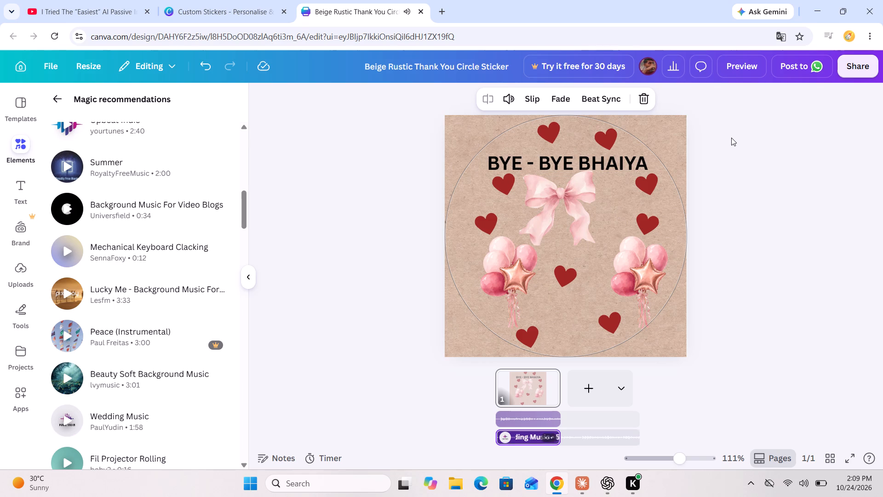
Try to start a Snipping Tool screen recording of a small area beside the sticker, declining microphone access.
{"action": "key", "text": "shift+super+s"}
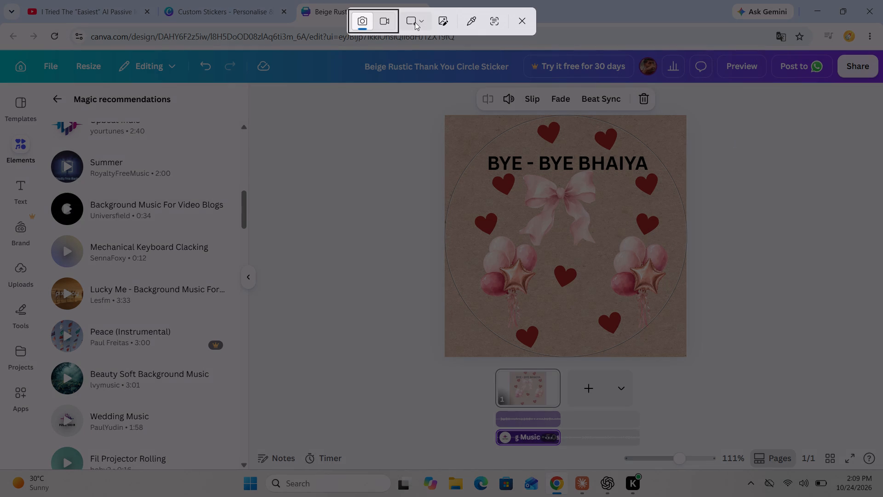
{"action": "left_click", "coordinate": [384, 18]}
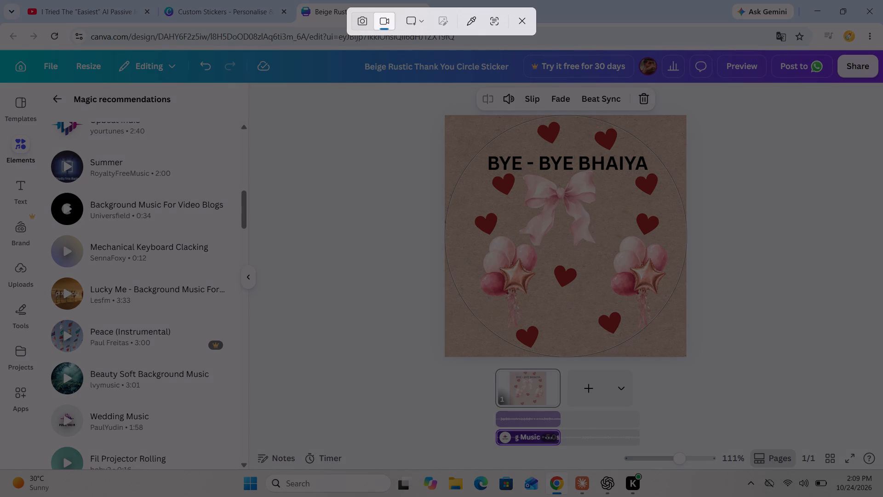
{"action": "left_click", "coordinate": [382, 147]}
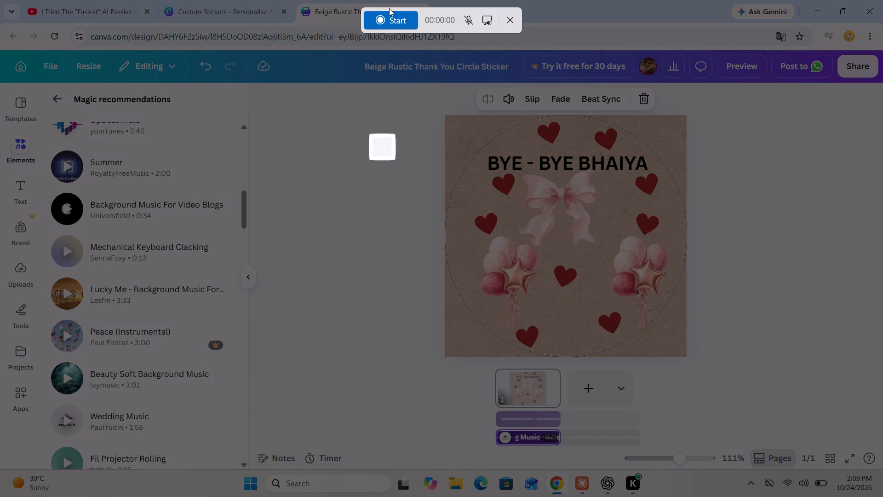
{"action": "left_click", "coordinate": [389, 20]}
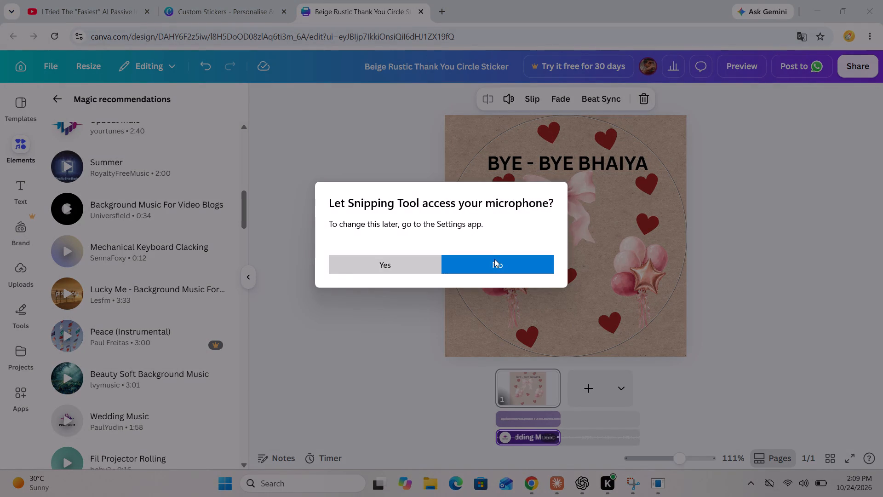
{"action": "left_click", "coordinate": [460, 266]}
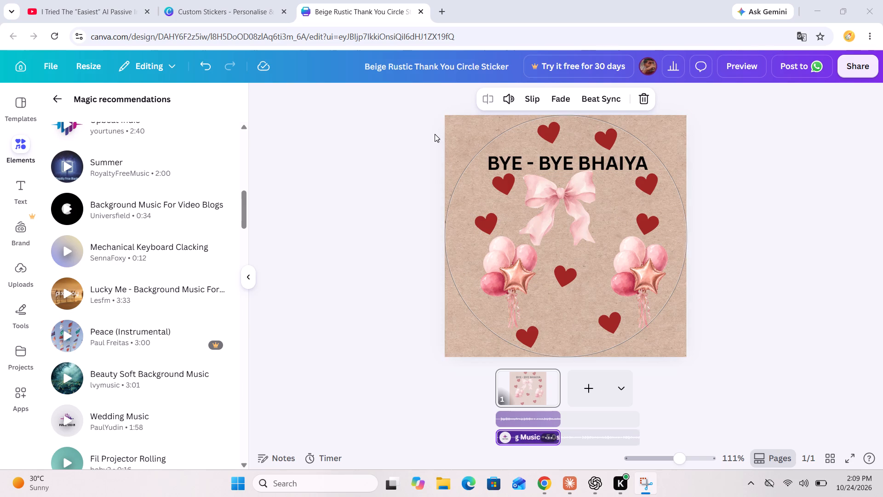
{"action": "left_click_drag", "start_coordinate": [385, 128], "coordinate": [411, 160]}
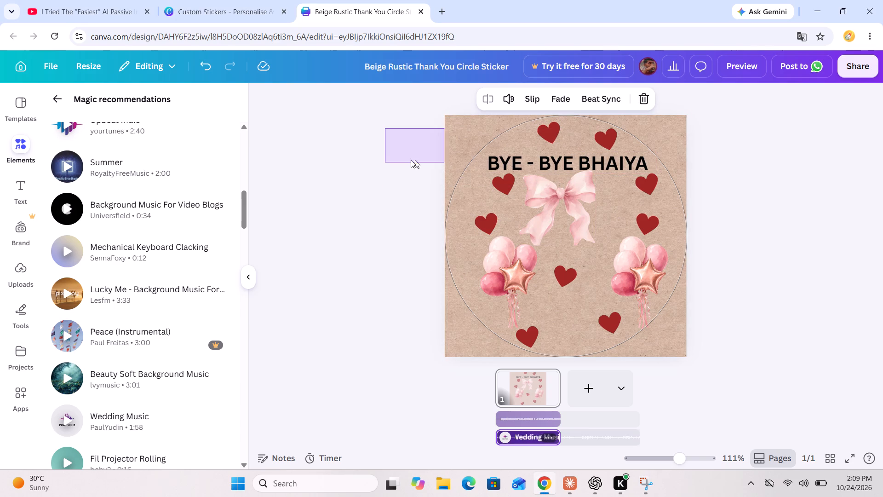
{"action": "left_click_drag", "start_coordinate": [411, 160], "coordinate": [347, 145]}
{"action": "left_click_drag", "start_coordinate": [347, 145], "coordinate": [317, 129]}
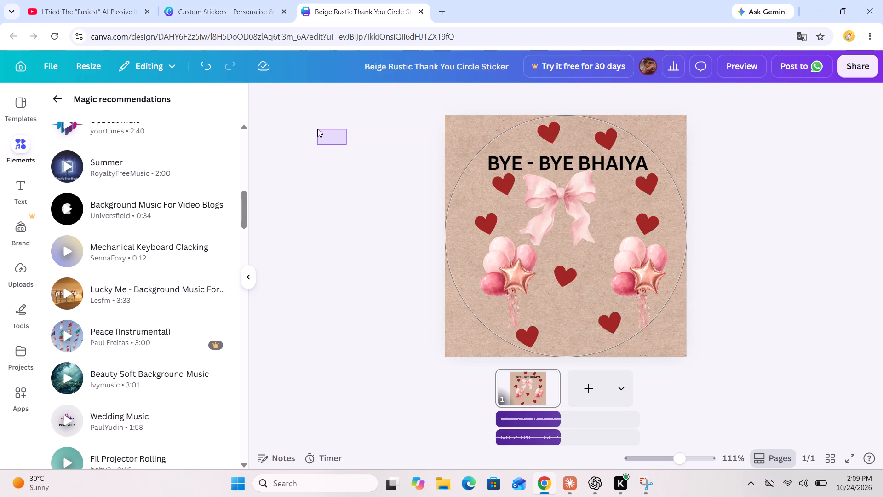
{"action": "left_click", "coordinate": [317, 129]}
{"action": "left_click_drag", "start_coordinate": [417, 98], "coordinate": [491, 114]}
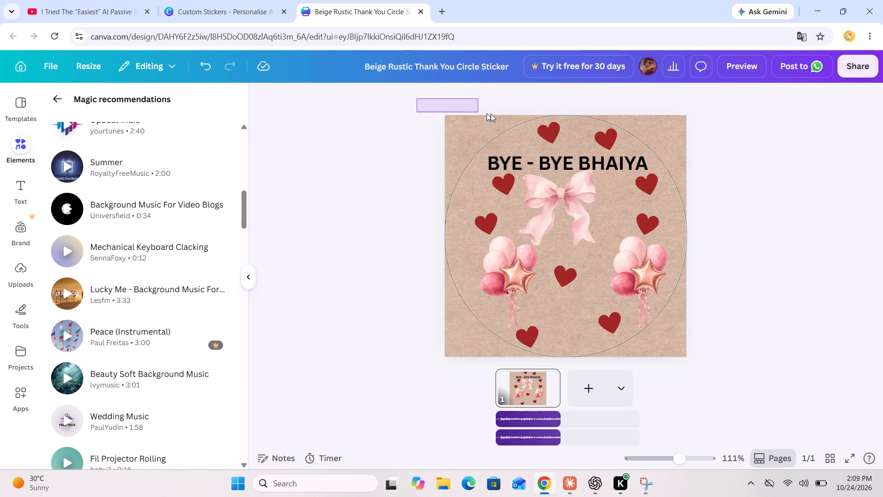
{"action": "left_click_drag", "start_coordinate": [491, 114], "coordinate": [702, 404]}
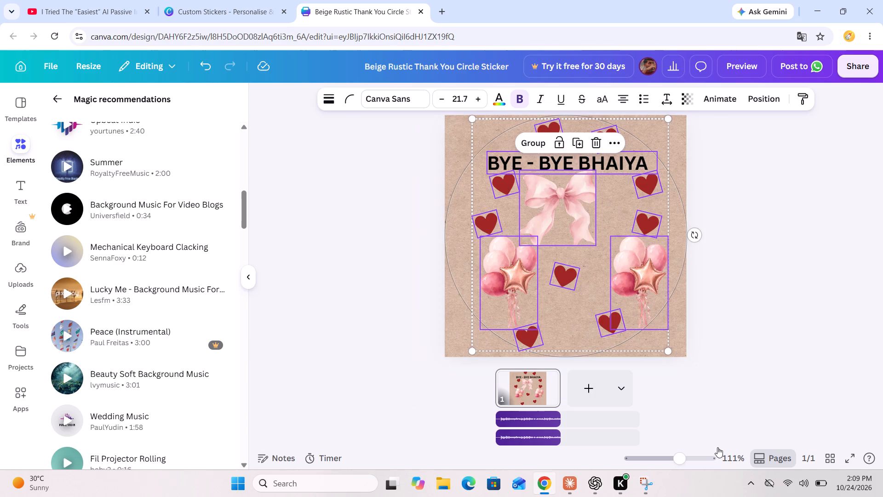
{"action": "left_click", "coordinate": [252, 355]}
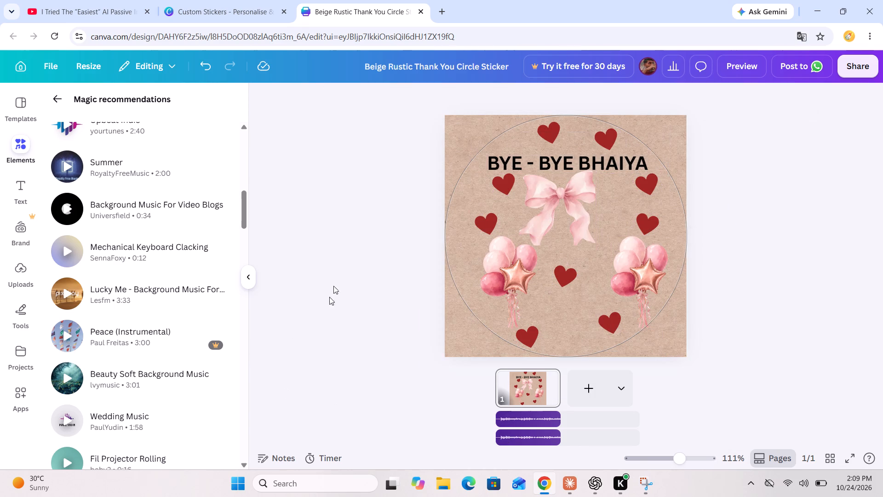
Replay the Wedding Music preview while selecting all elements on the sticker, and clear the selection.
{"action": "left_click", "coordinate": [64, 423]}
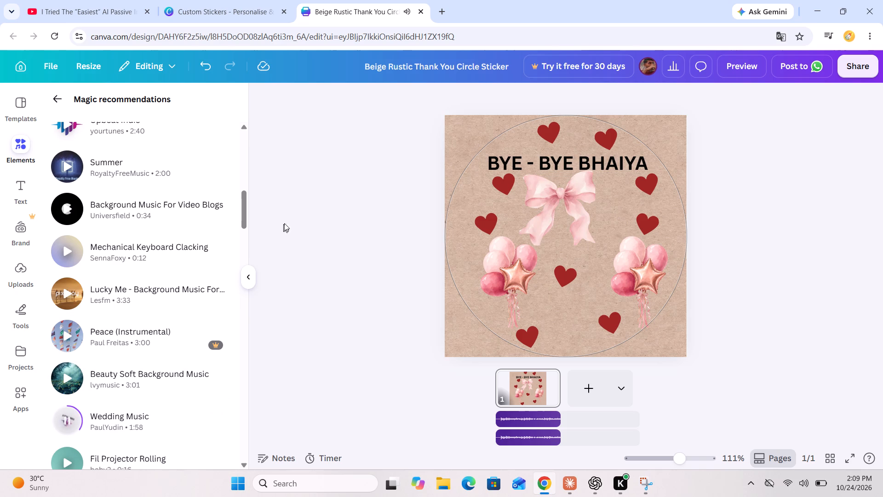
{"action": "left_click_drag", "start_coordinate": [400, 98], "coordinate": [441, 104]}
{"action": "left_click_drag", "start_coordinate": [441, 104], "coordinate": [695, 225]}
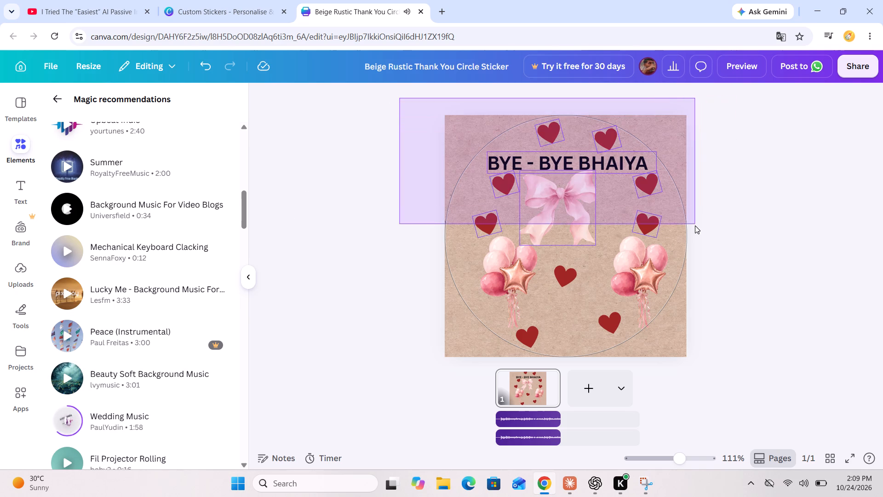
{"action": "left_click_drag", "start_coordinate": [695, 225], "coordinate": [796, 462]}
{"action": "scroll", "coordinate": [820, 328], "scroll_direction": "up", "scroll_amount": 1}
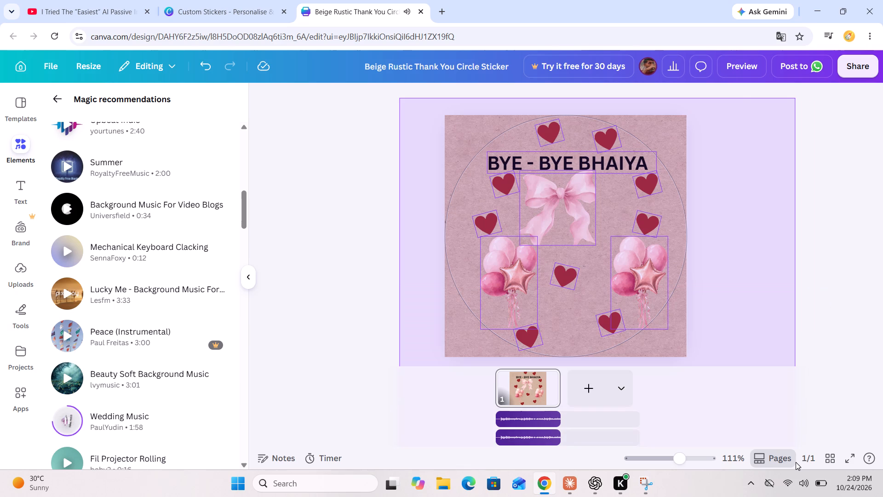
{"action": "scroll", "coordinate": [783, 496], "scroll_direction": "up", "scroll_amount": 1}
{"action": "left_click_drag", "start_coordinate": [796, 462], "coordinate": [784, 495]}
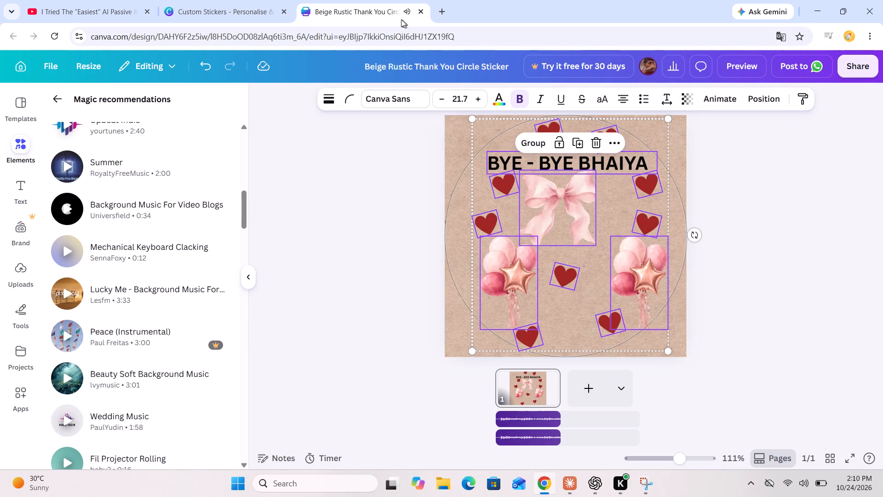
{"action": "left_click", "coordinate": [379, 15]}
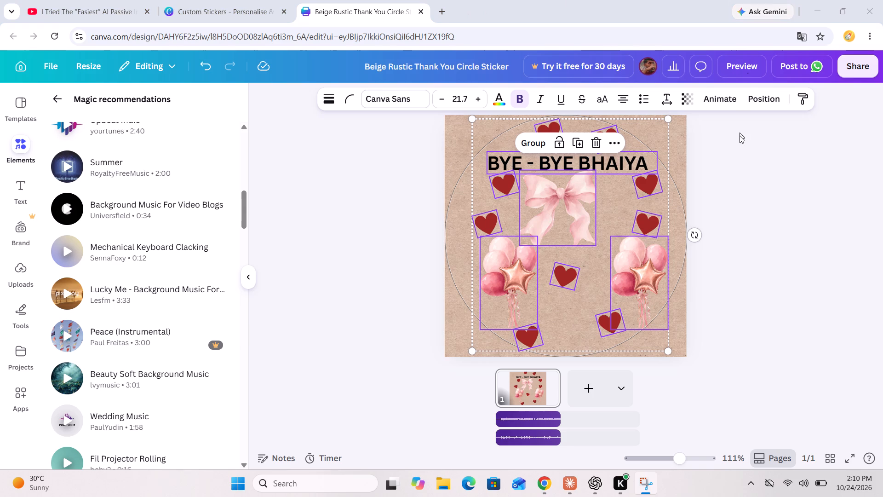
{"action": "left_click", "coordinate": [746, 165]}
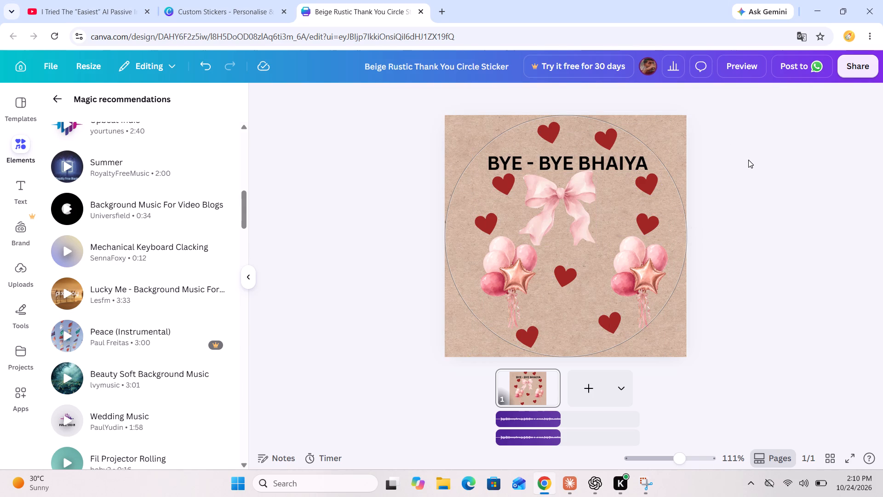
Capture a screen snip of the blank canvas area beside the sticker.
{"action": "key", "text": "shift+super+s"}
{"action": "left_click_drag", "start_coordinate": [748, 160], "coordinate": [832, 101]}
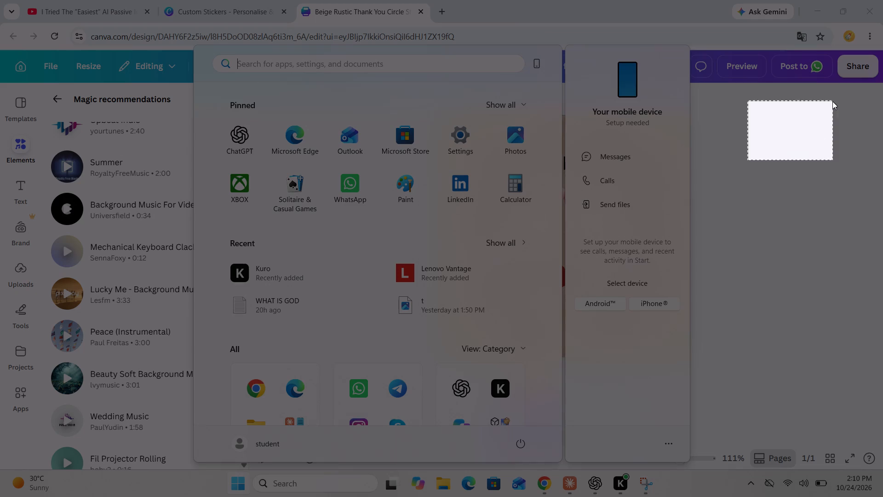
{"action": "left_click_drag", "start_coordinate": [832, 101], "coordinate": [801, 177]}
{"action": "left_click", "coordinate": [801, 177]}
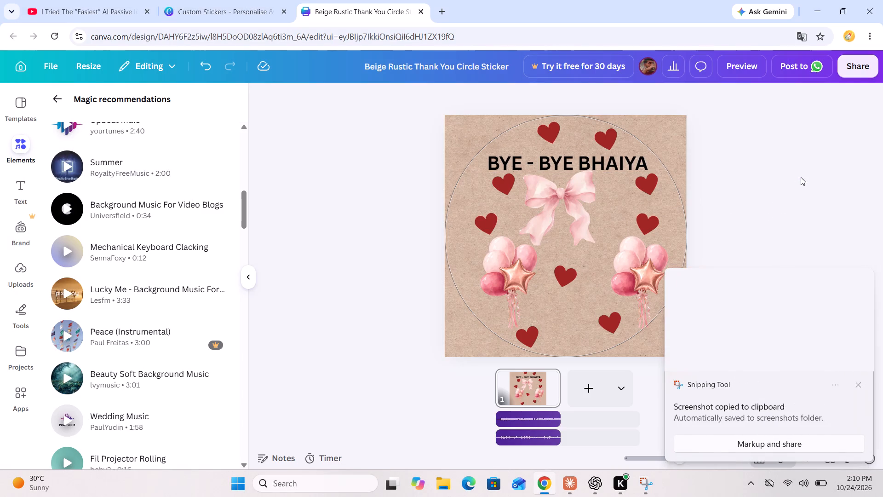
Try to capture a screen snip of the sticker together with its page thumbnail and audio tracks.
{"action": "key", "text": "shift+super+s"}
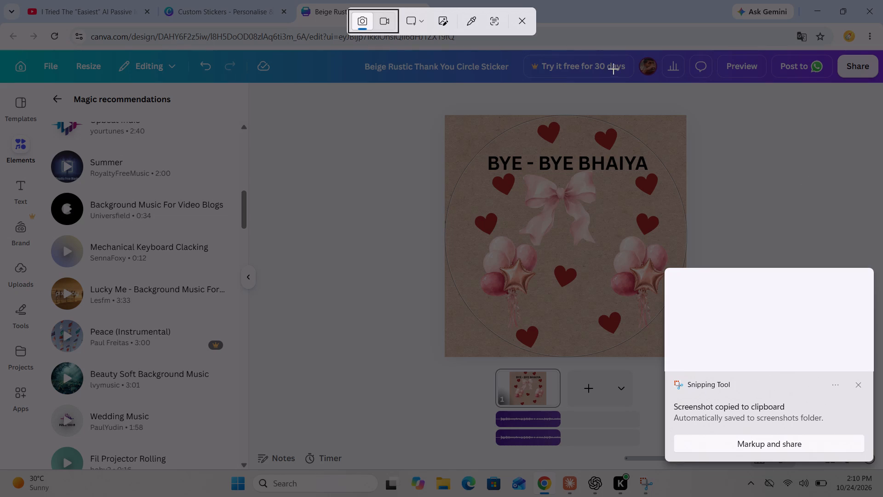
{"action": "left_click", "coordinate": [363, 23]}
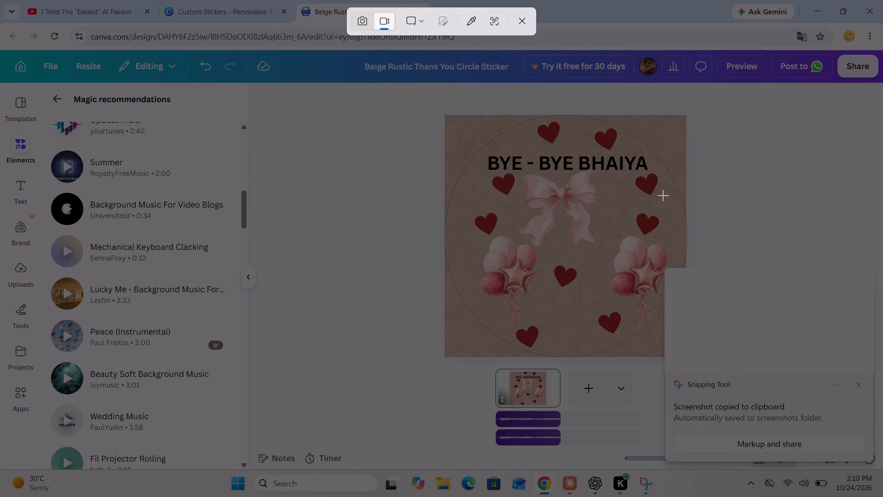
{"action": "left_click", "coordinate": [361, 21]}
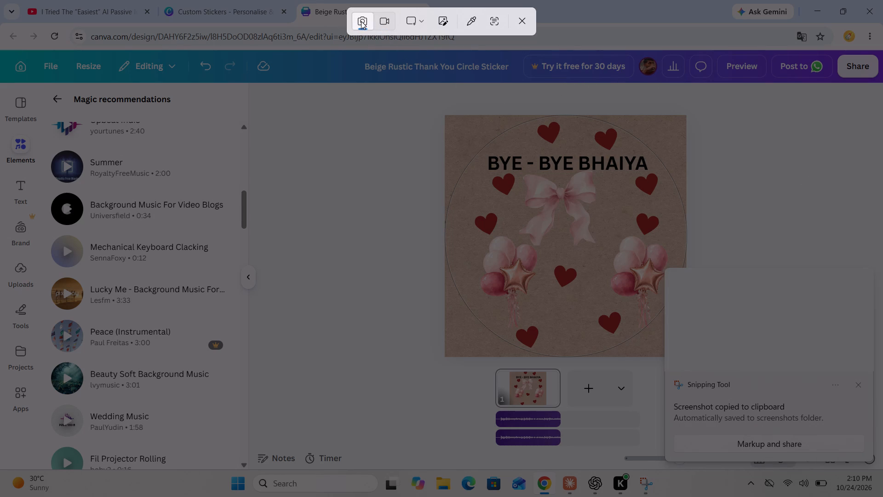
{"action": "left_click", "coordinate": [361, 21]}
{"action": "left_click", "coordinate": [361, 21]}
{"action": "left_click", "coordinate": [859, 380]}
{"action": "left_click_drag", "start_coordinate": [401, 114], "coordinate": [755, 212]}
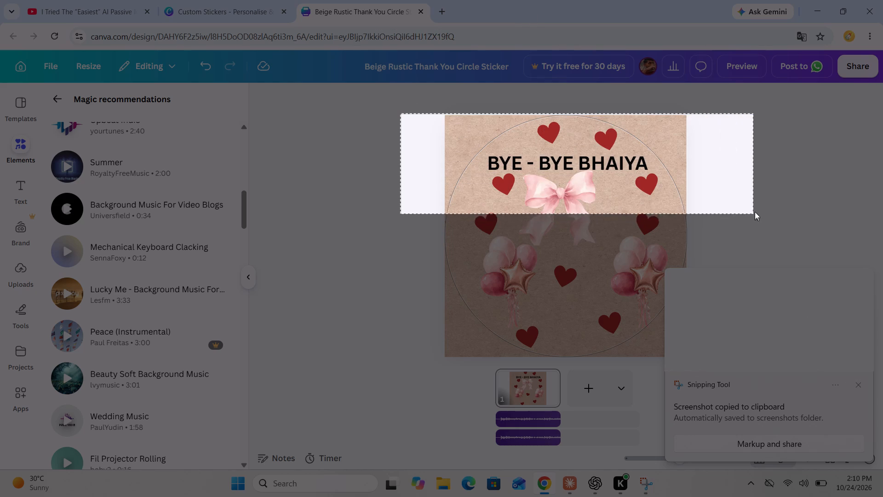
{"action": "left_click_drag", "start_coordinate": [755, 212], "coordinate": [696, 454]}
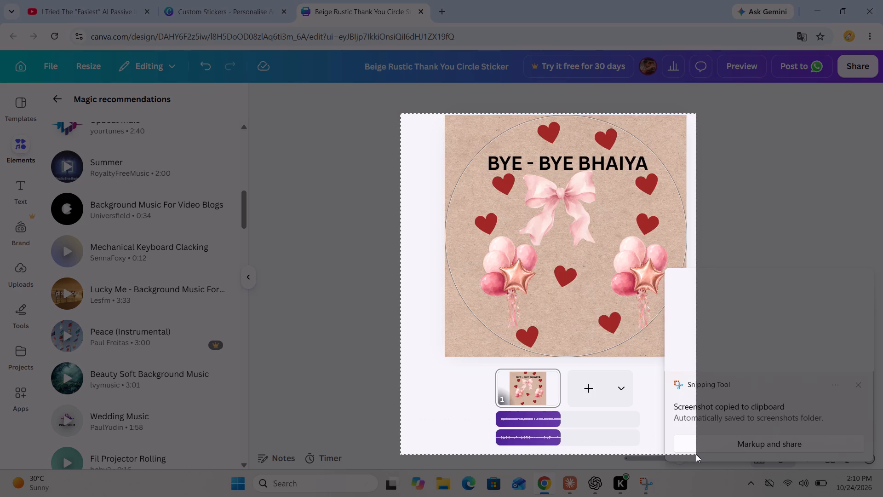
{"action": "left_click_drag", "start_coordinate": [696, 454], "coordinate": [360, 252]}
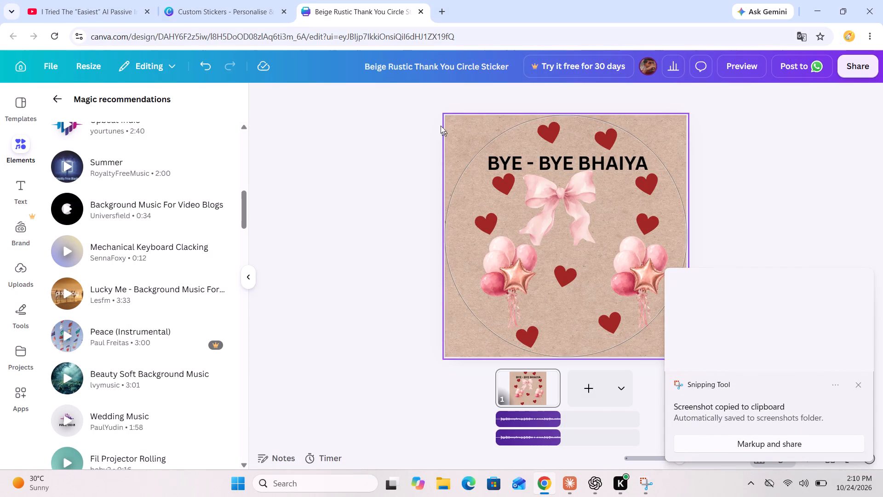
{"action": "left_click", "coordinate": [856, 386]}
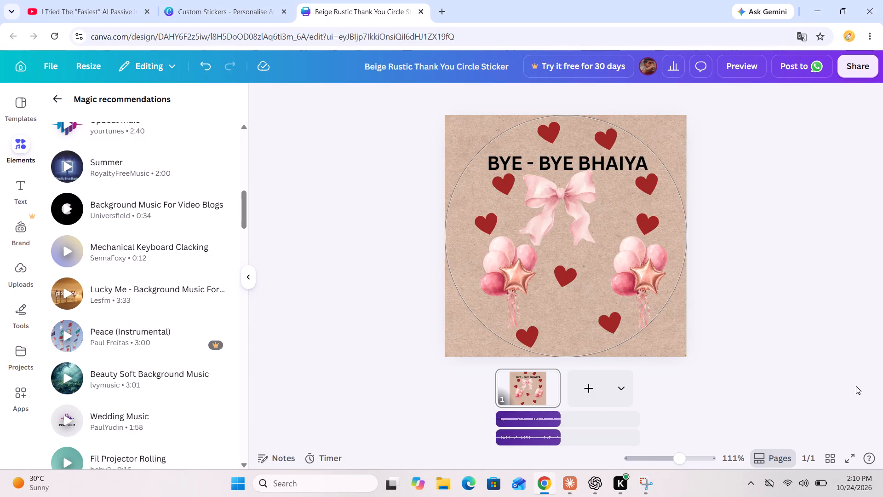
Capture a screen snip of the whole BYE - BYE BHAIYA sticker with a margin around it, and dismiss the notification.
{"action": "key", "text": "shift+super+s"}
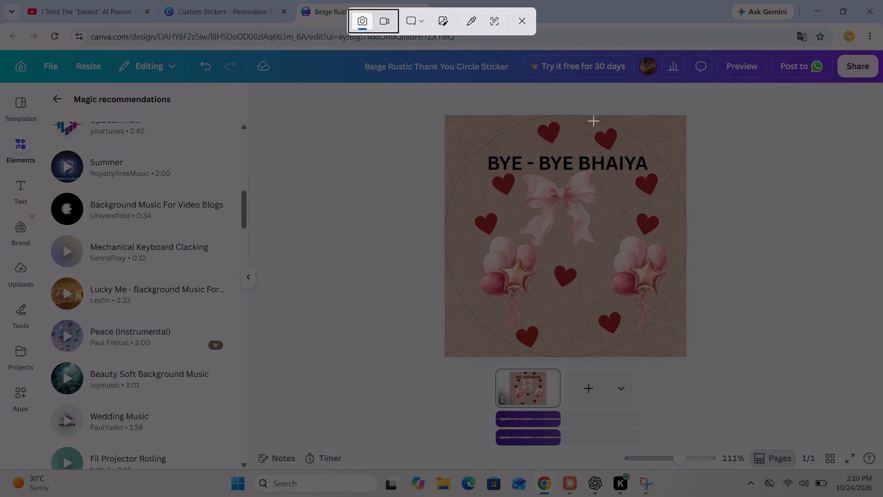
{"action": "left_click_drag", "start_coordinate": [405, 99], "coordinate": [497, 110]}
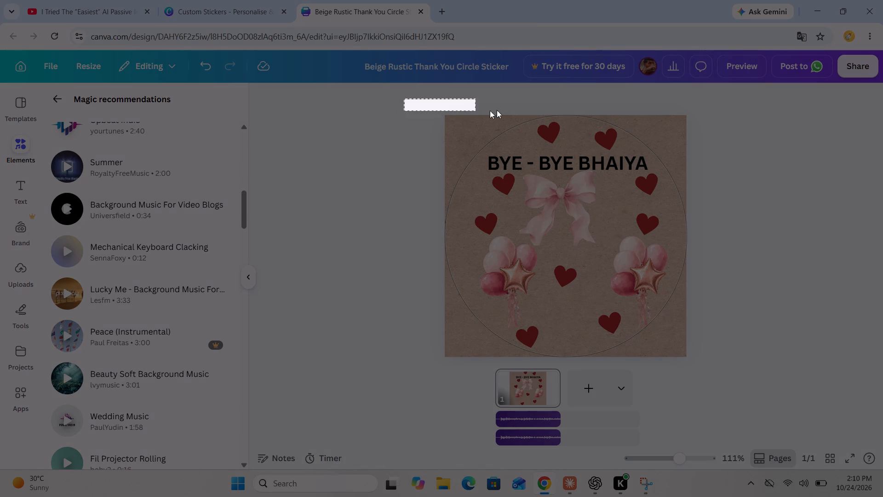
{"action": "left_click_drag", "start_coordinate": [497, 110], "coordinate": [754, 362]}
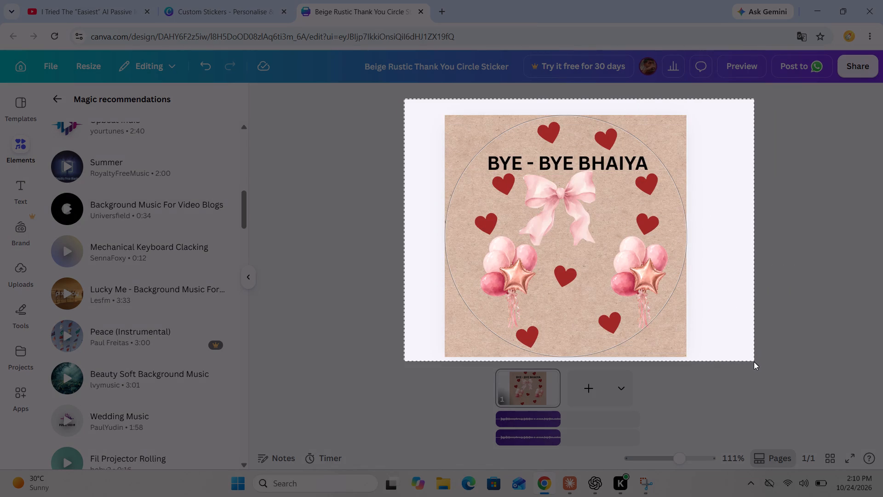
{"action": "left_click_drag", "start_coordinate": [754, 362], "coordinate": [722, 363]}
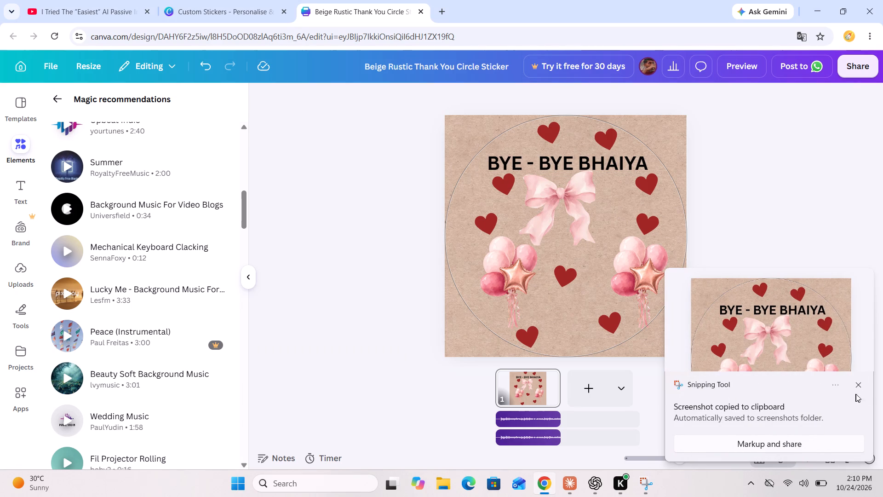
{"action": "left_click", "coordinate": [860, 389]}
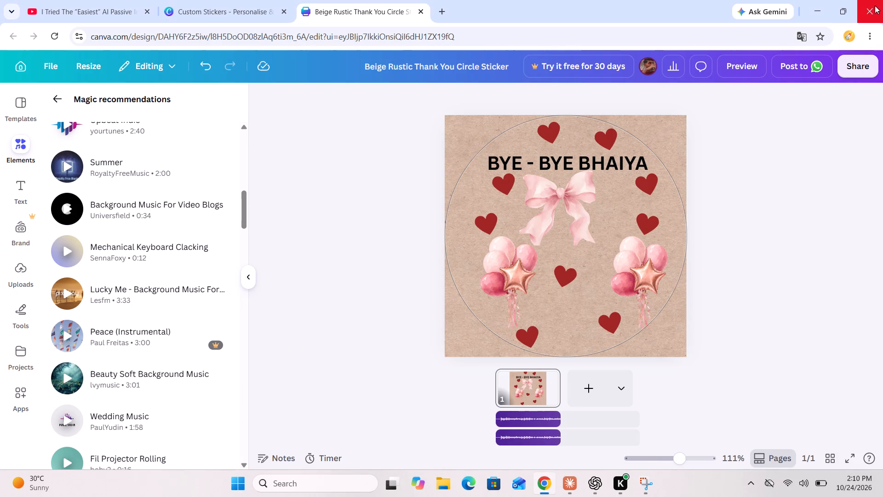